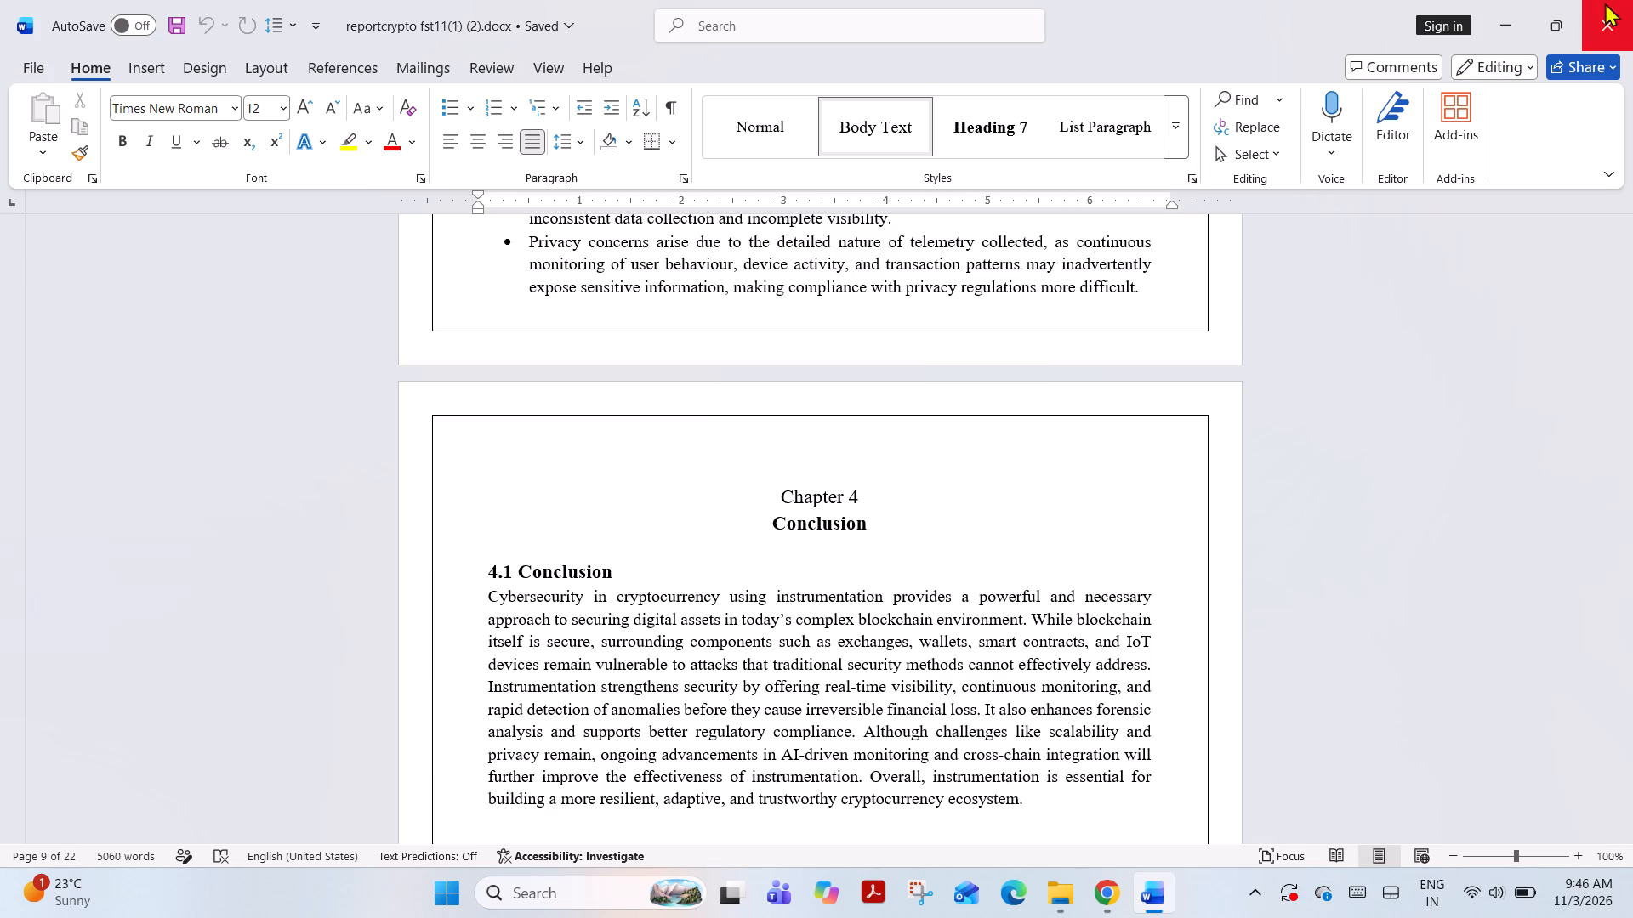
Create a new blank document.
click(36, 62)
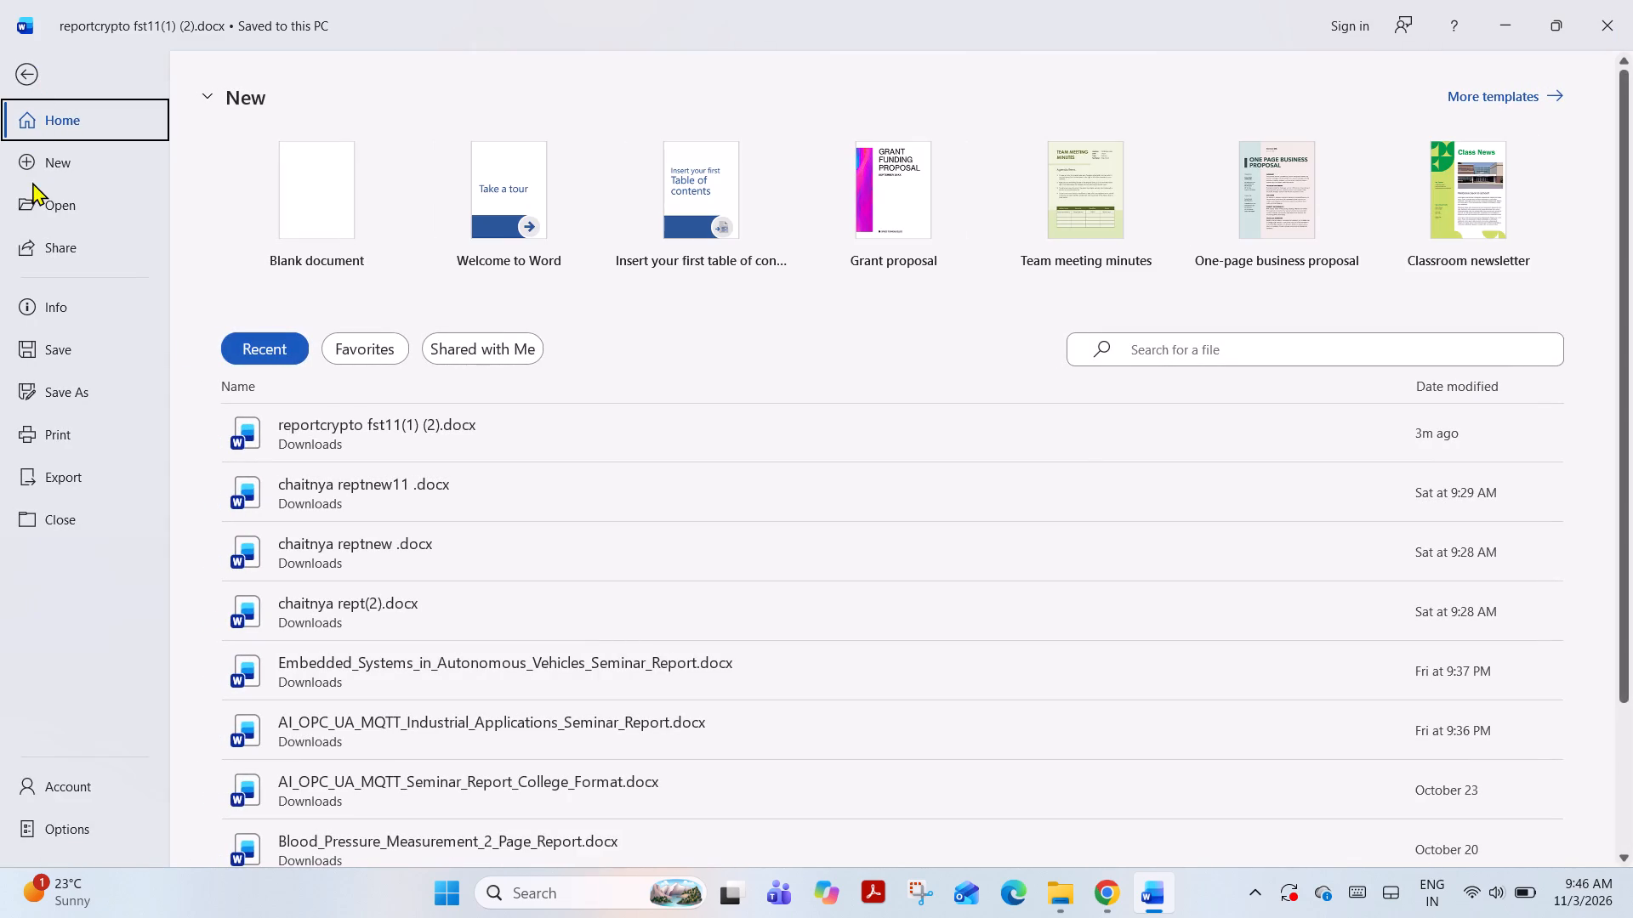
click(42, 167)
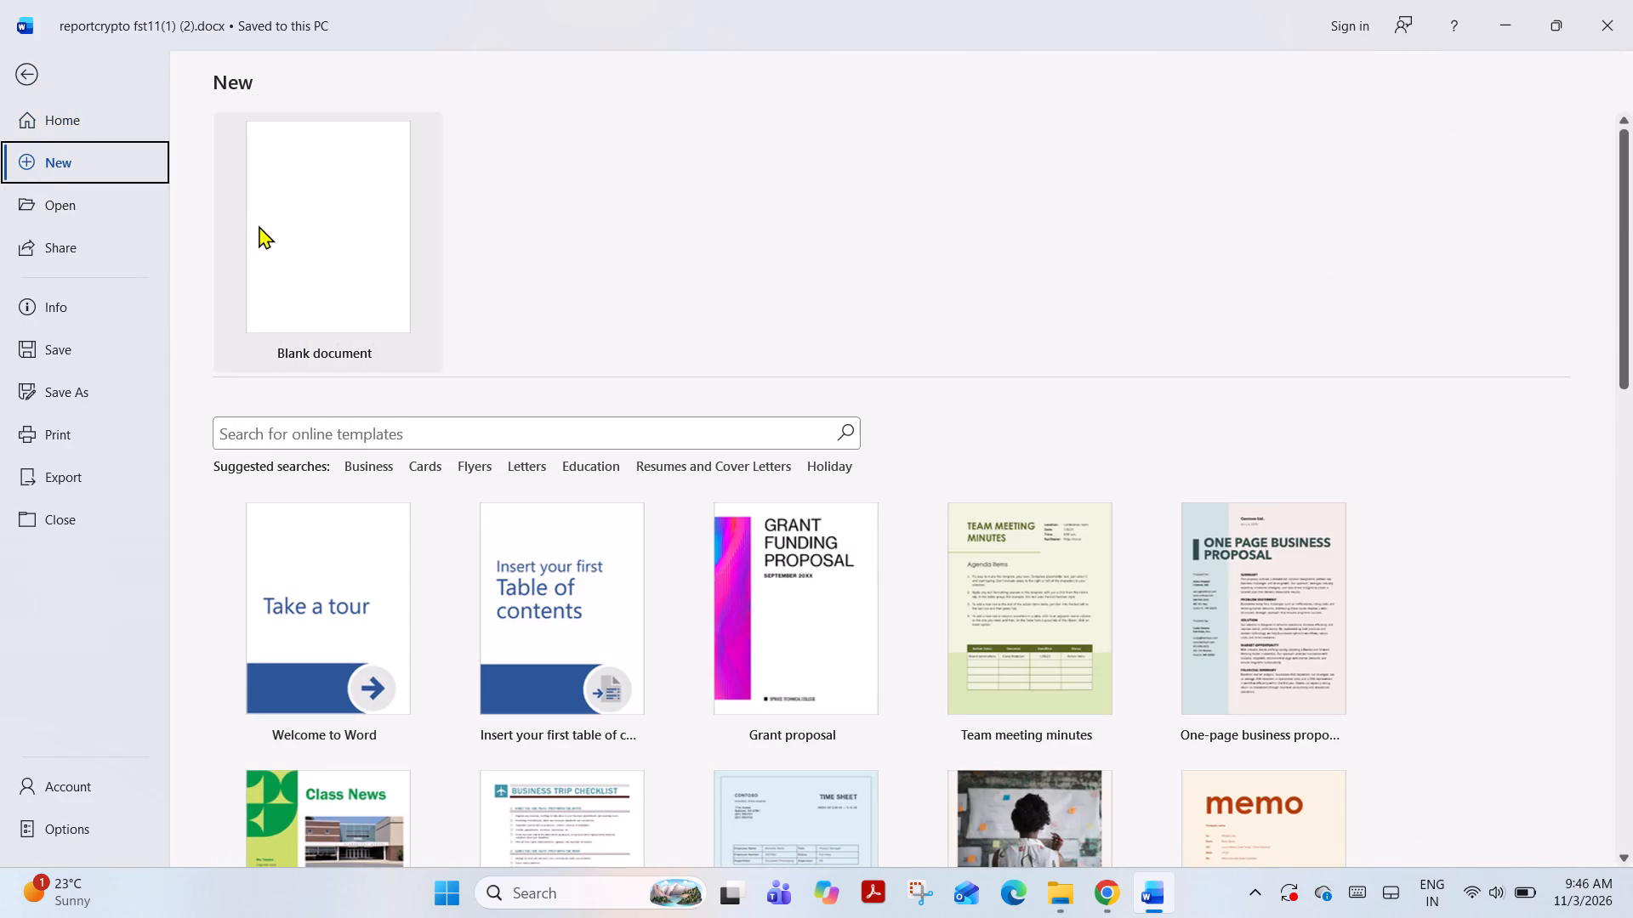
click(442, 224)
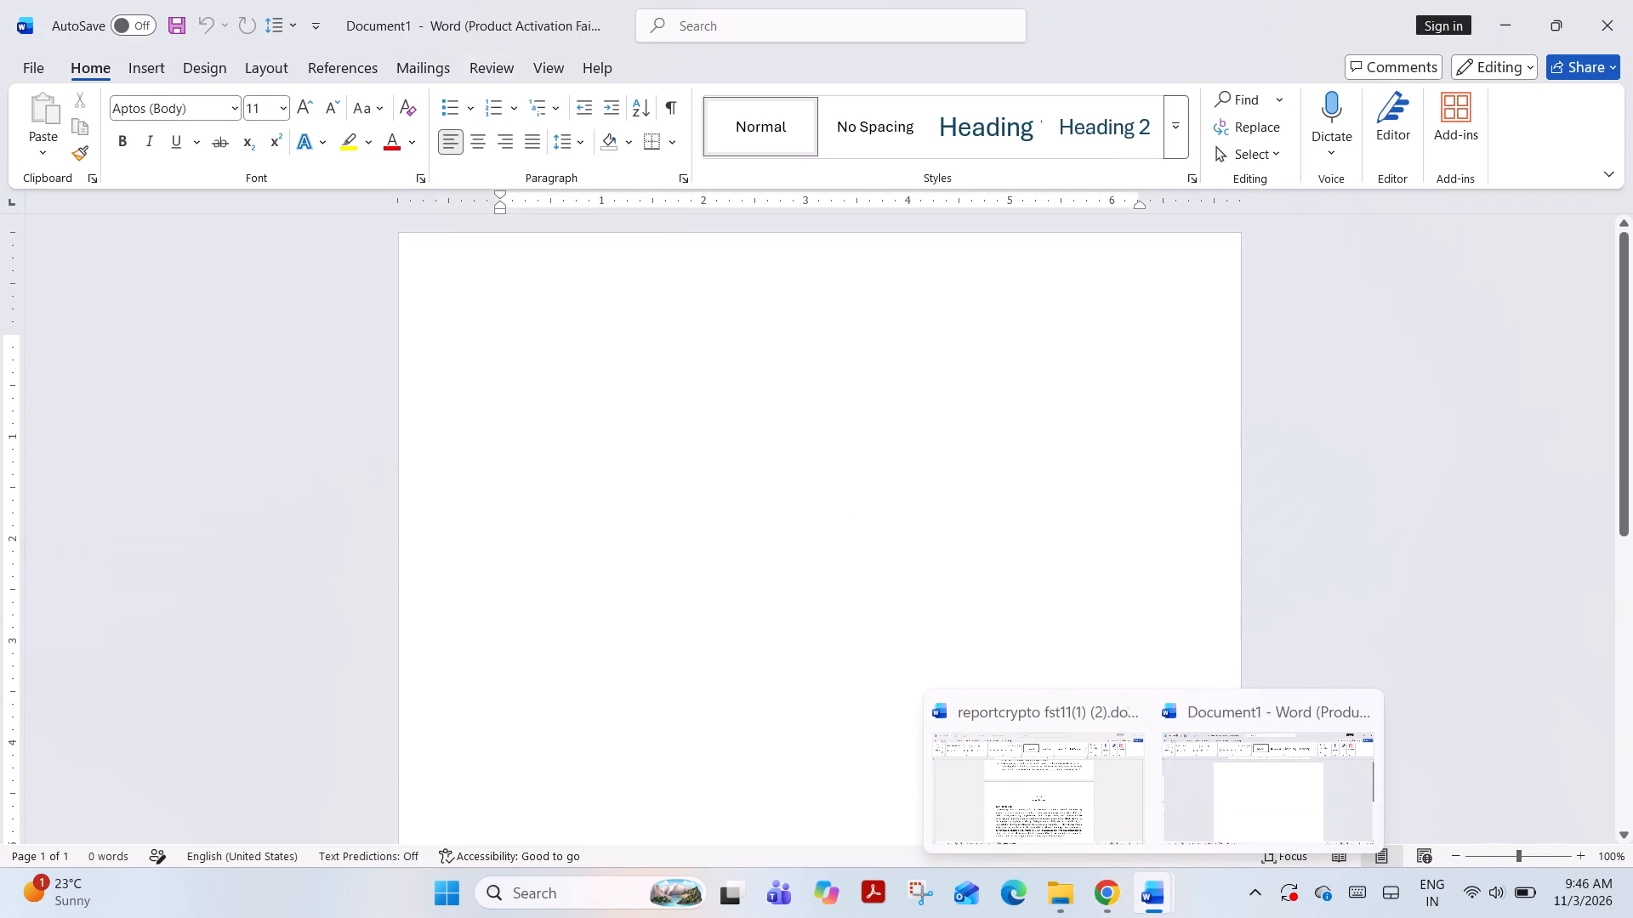
click(703, 391)
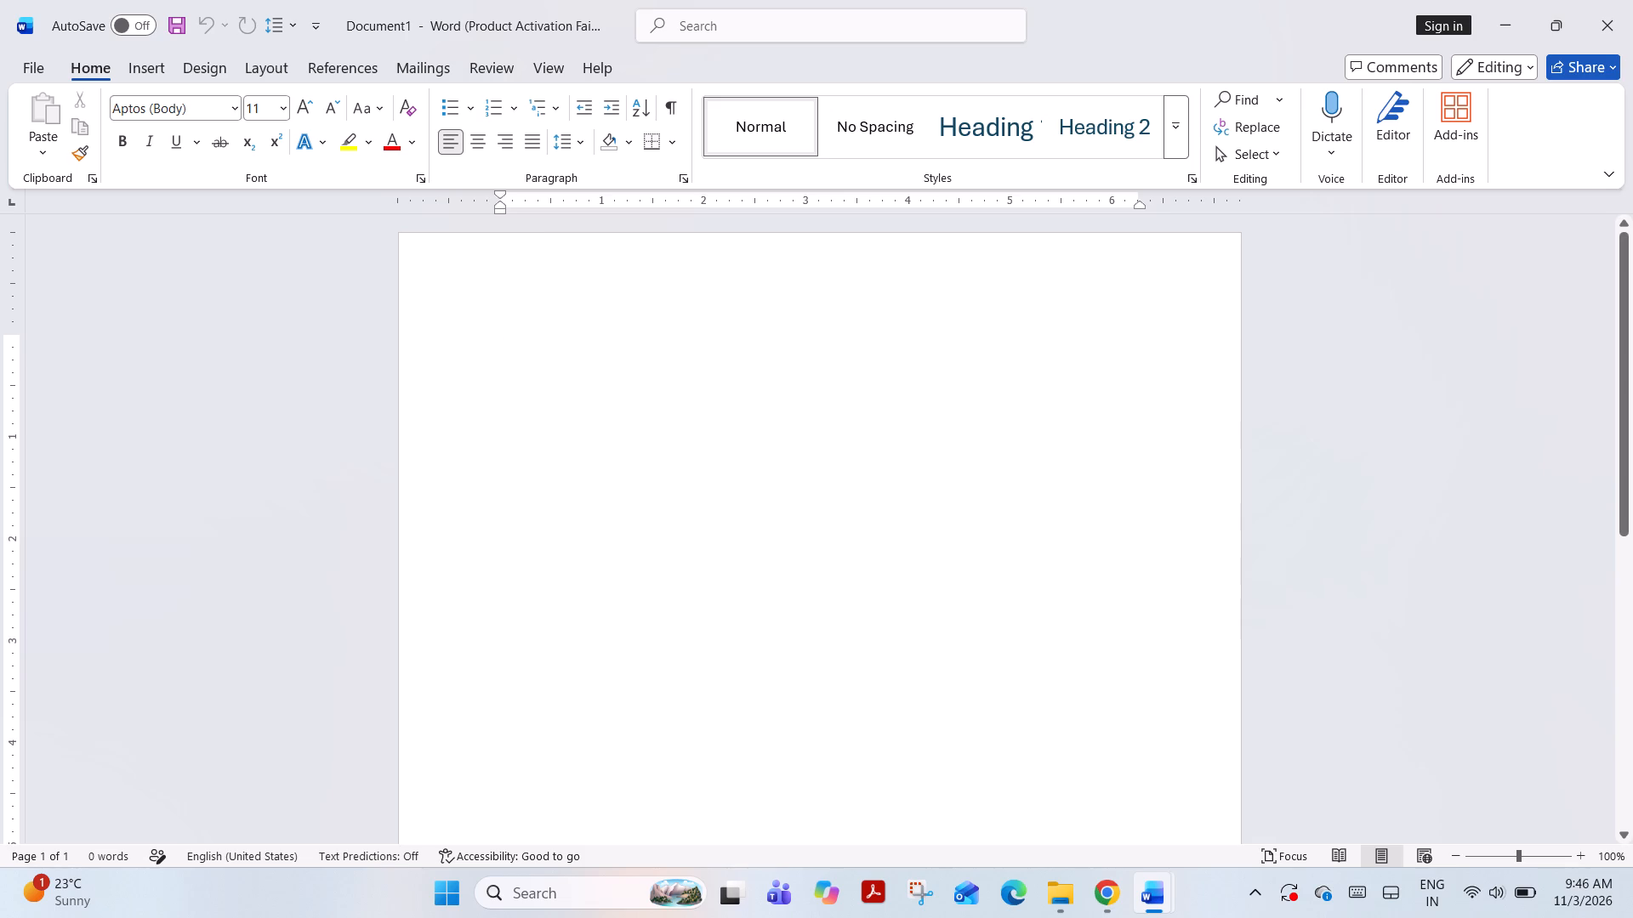
Switch to Chrome and search the web for "prec loni logo".
click(1121, 900)
click(300, 29)
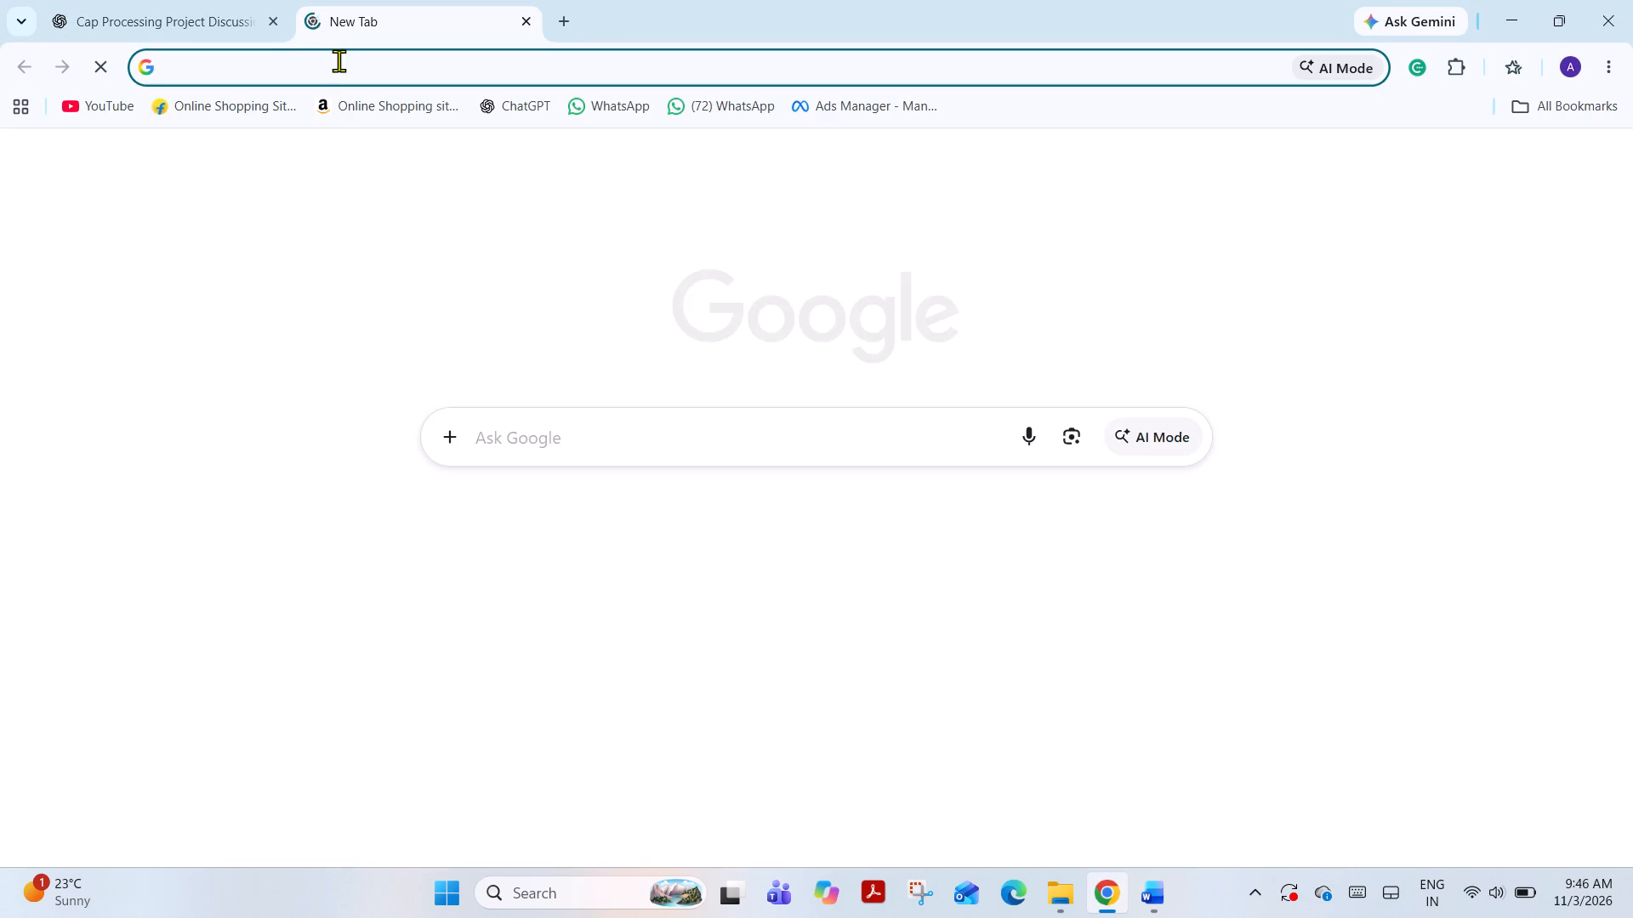
click(339, 61)
text(prec)
key(space)
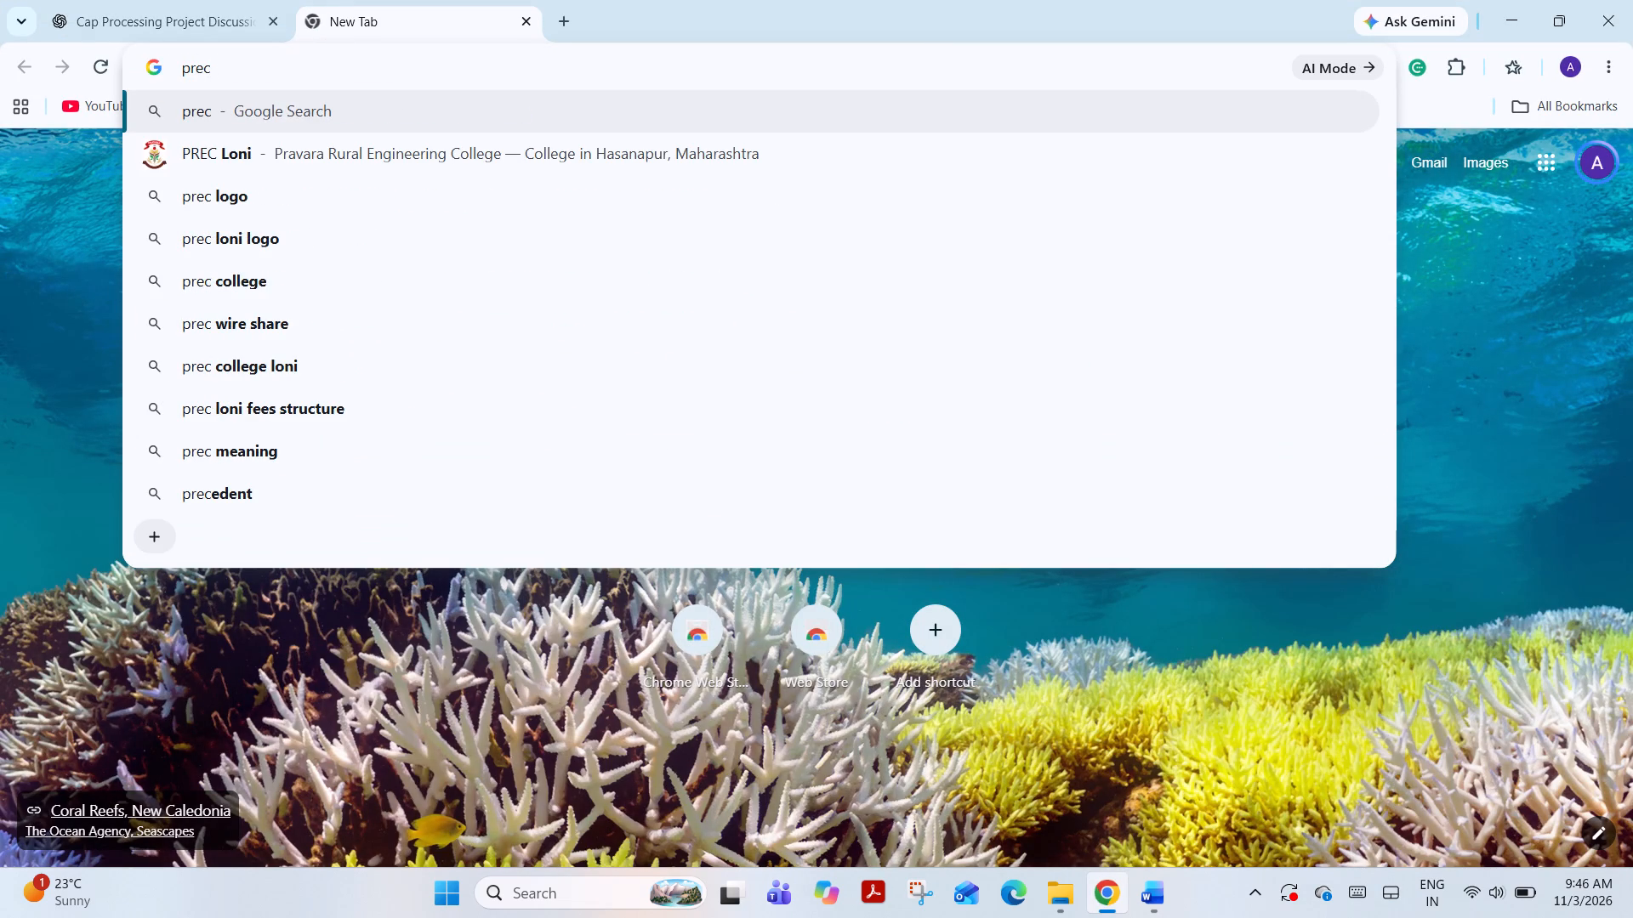
text(loni logo)
key(Return)
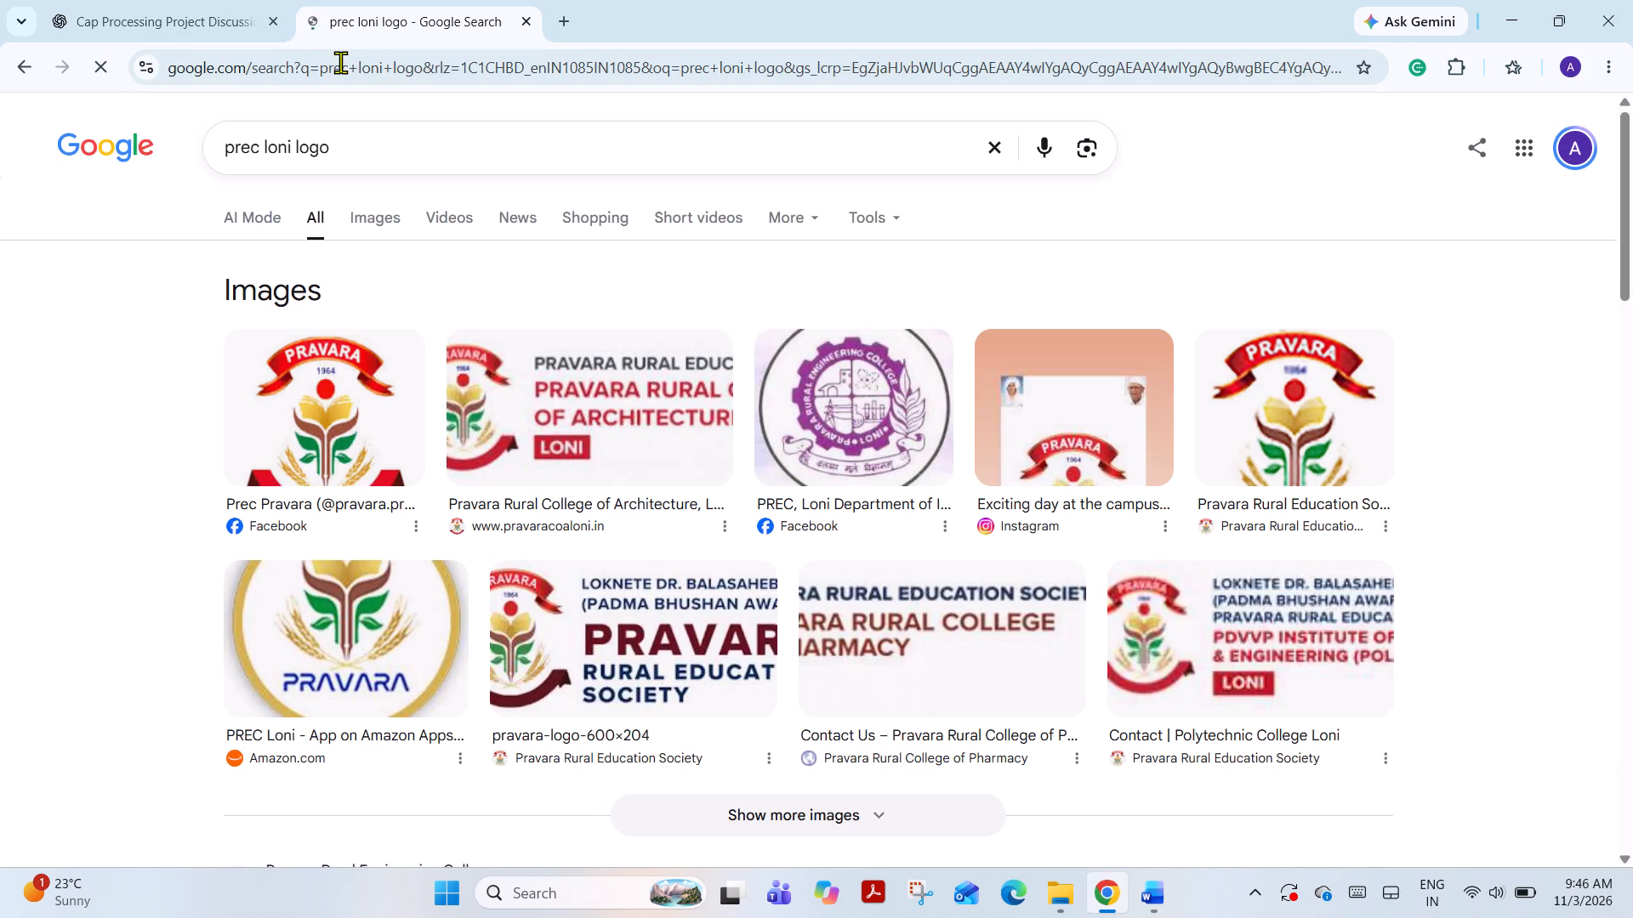
Save the first Pravara logo image from the search results to Downloads as "prec logo".
right_click(318, 484)
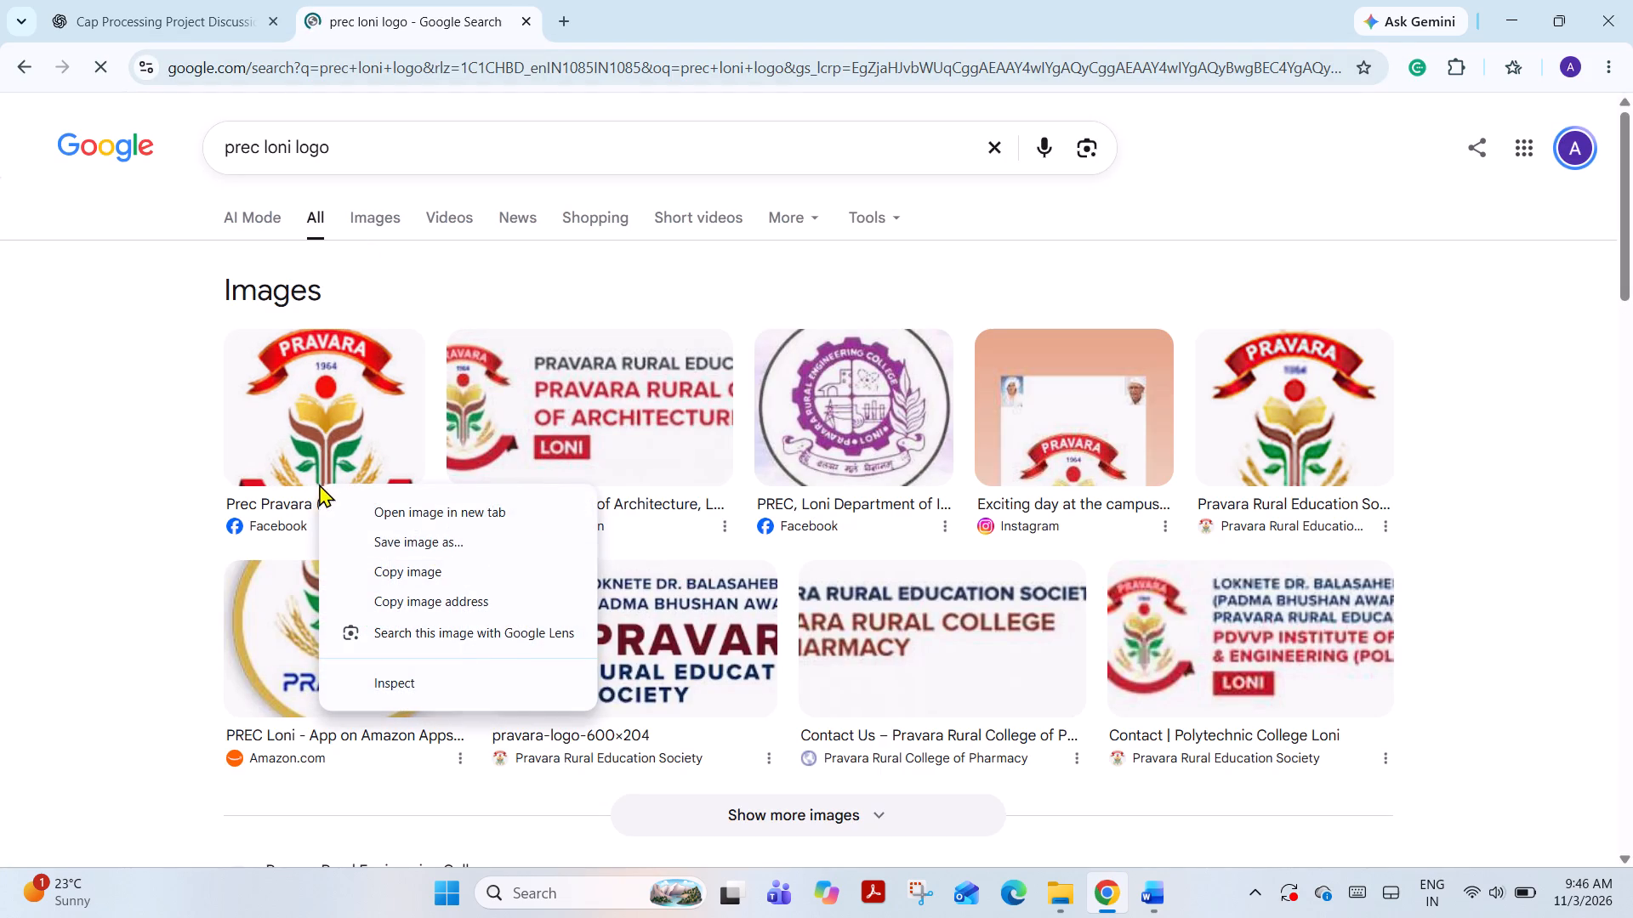
click(384, 538)
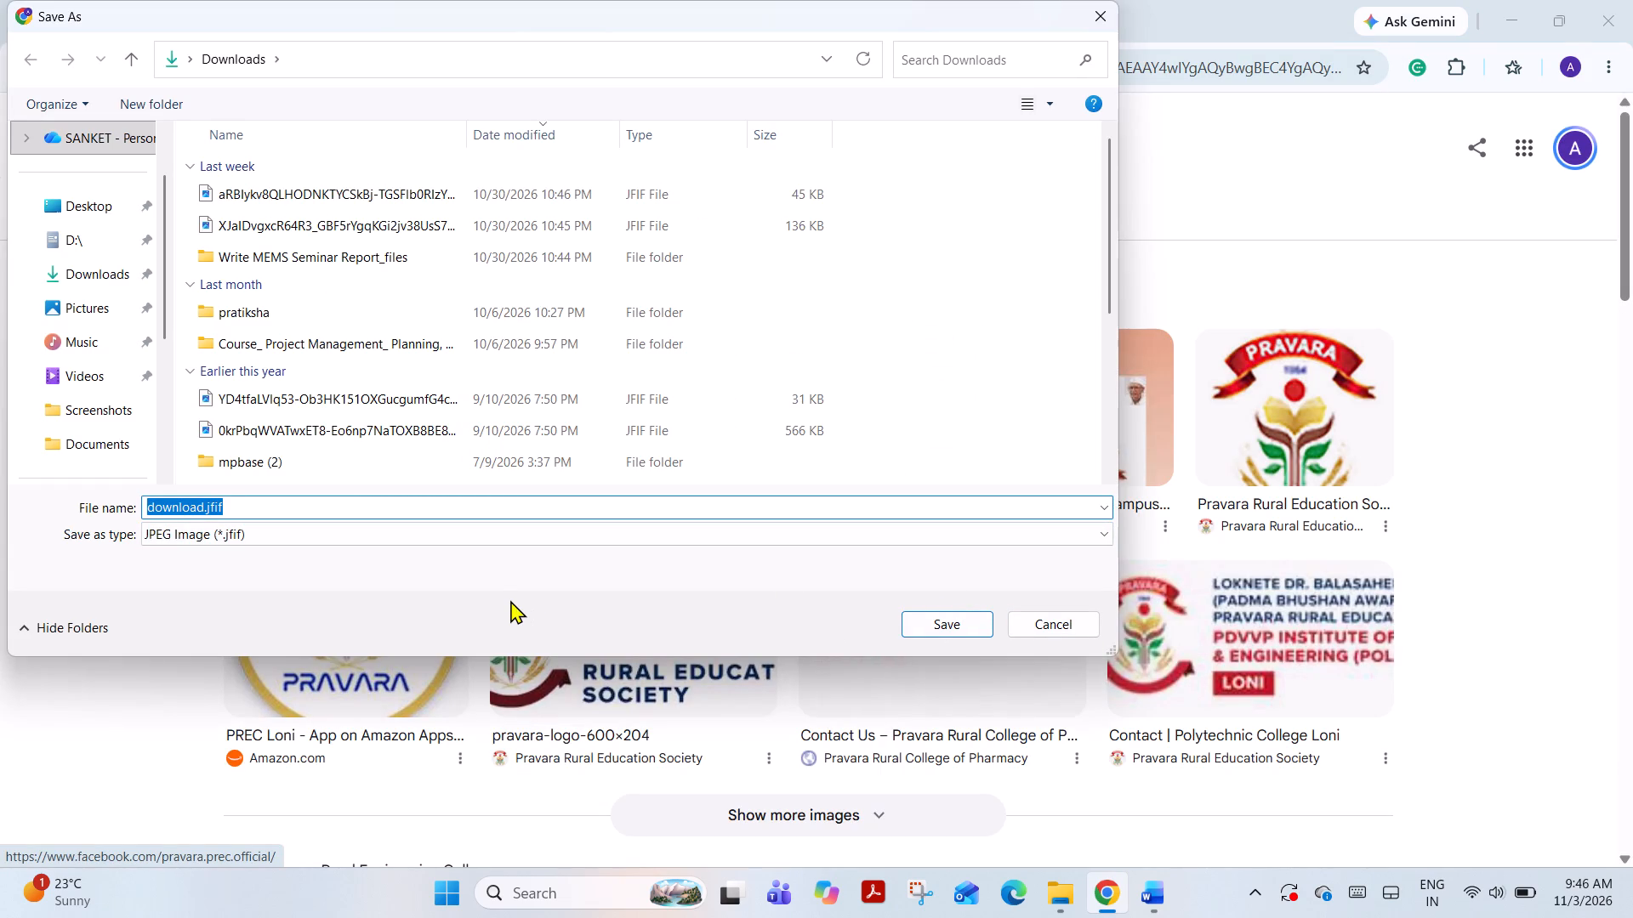
text(pre)
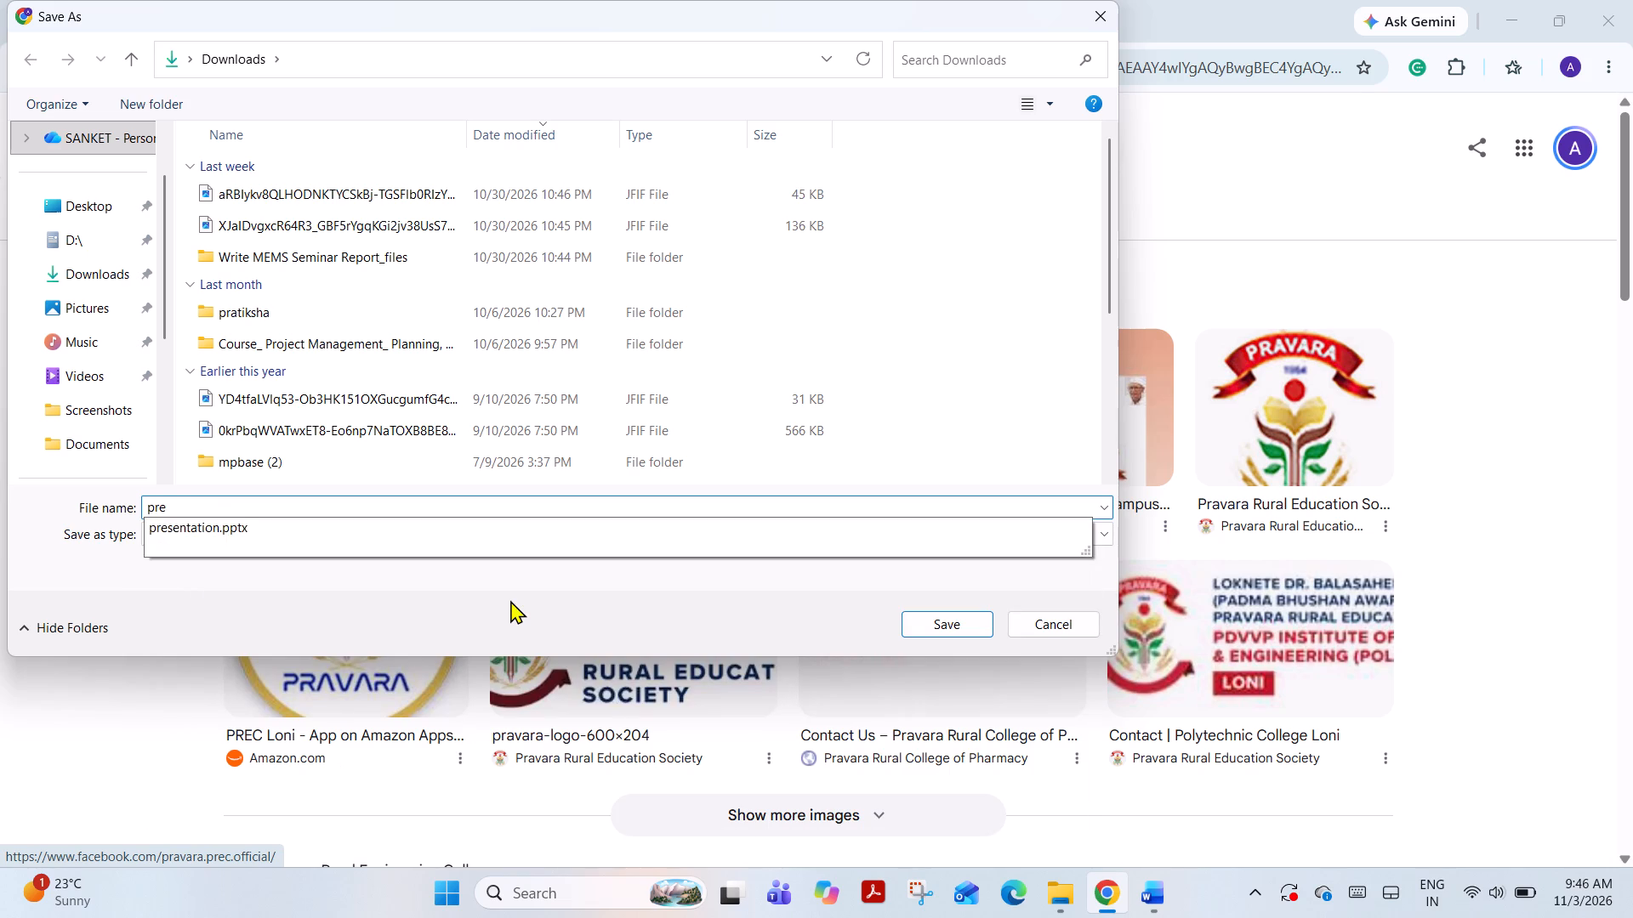
key(c)
text(logo)
key(BackSpace)
key(BackSpace)
key(BackSpace)
key(BackSpace)
key(space)
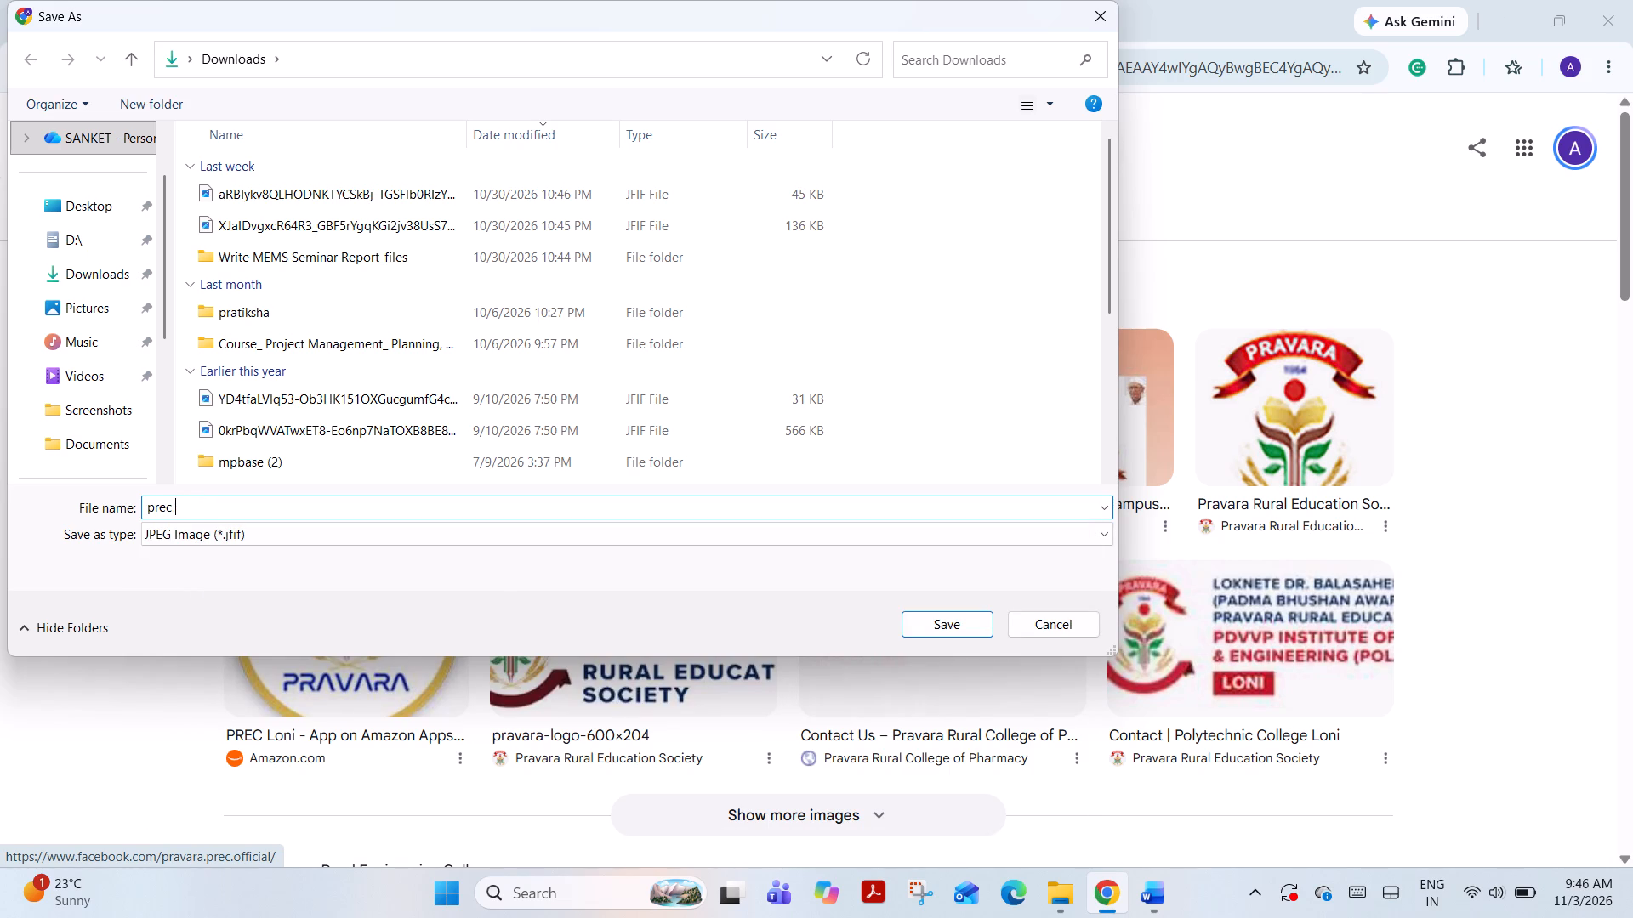
text(logo)
key(Return)
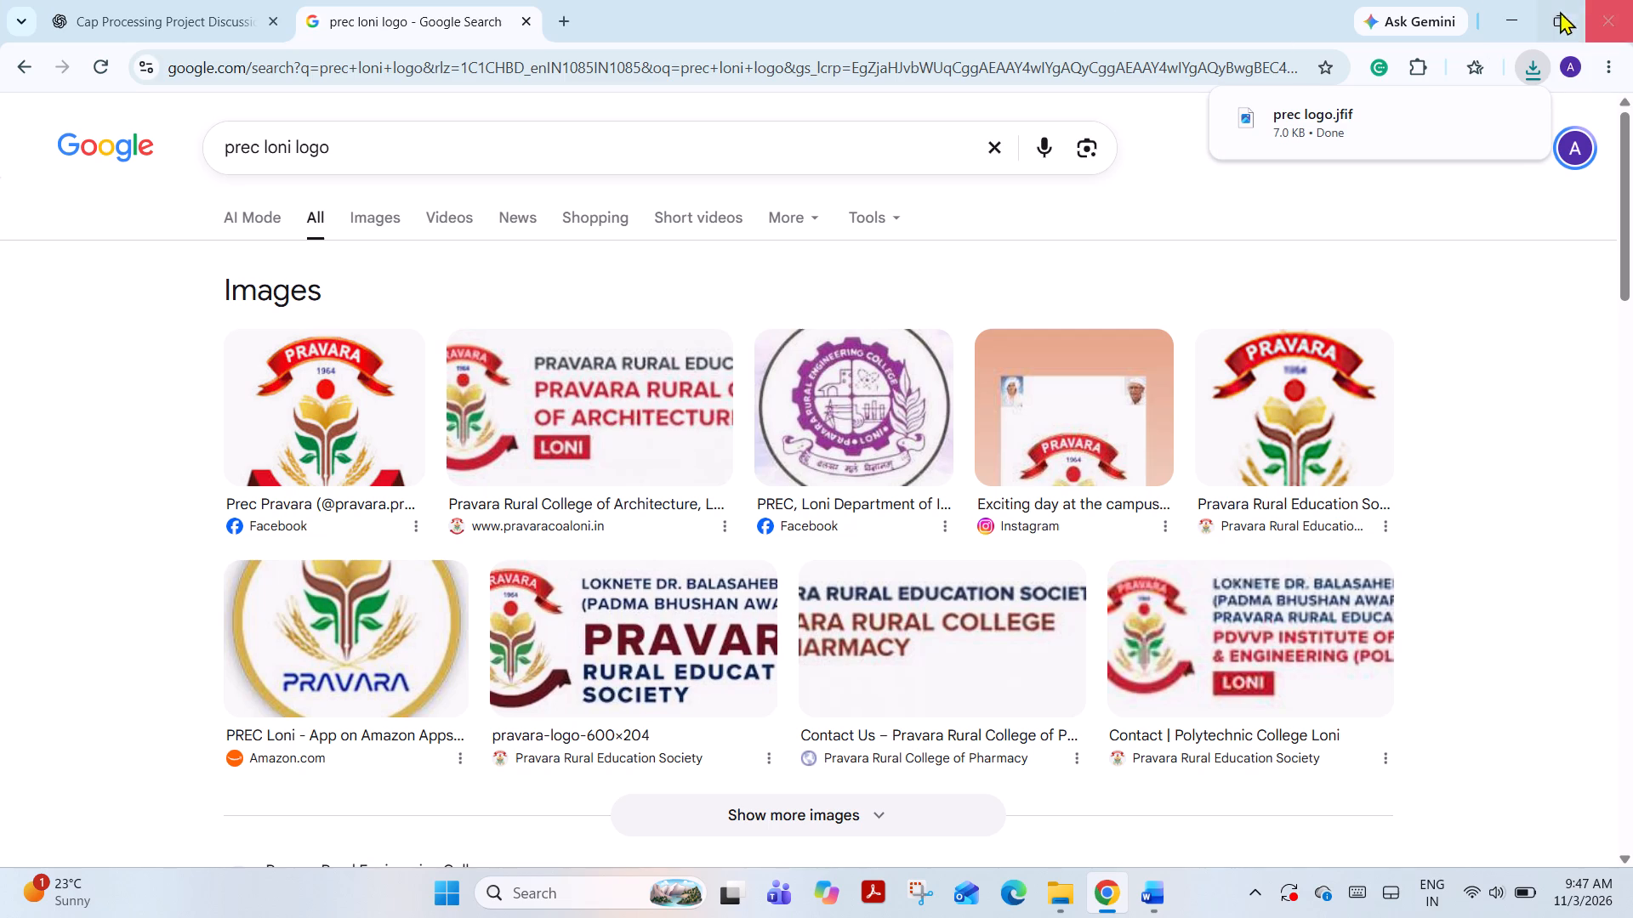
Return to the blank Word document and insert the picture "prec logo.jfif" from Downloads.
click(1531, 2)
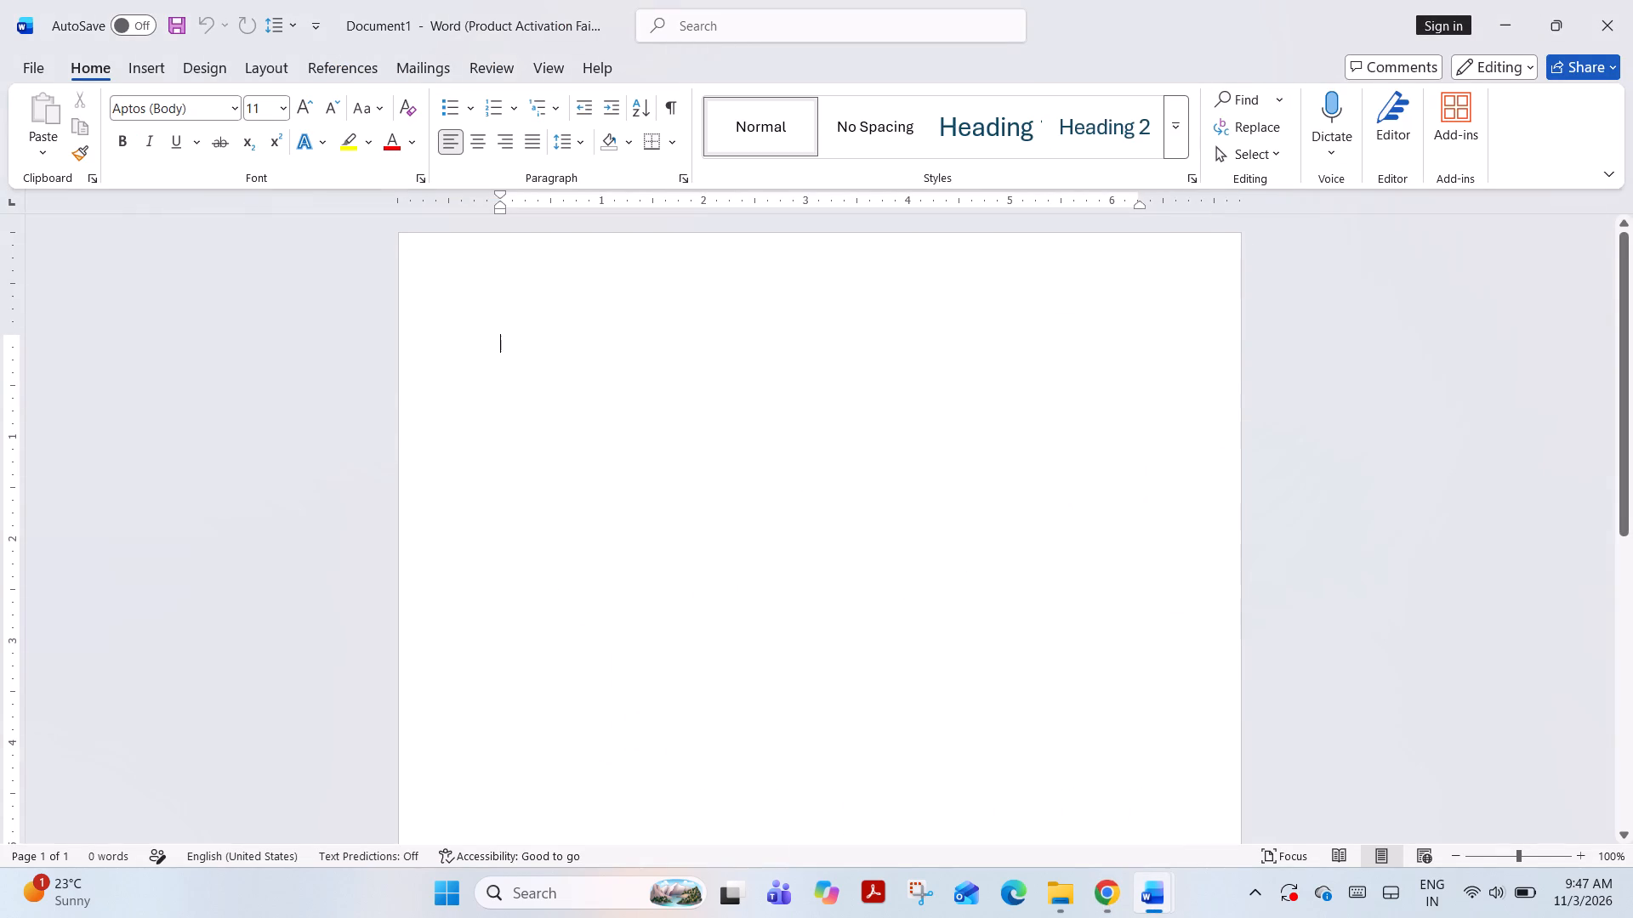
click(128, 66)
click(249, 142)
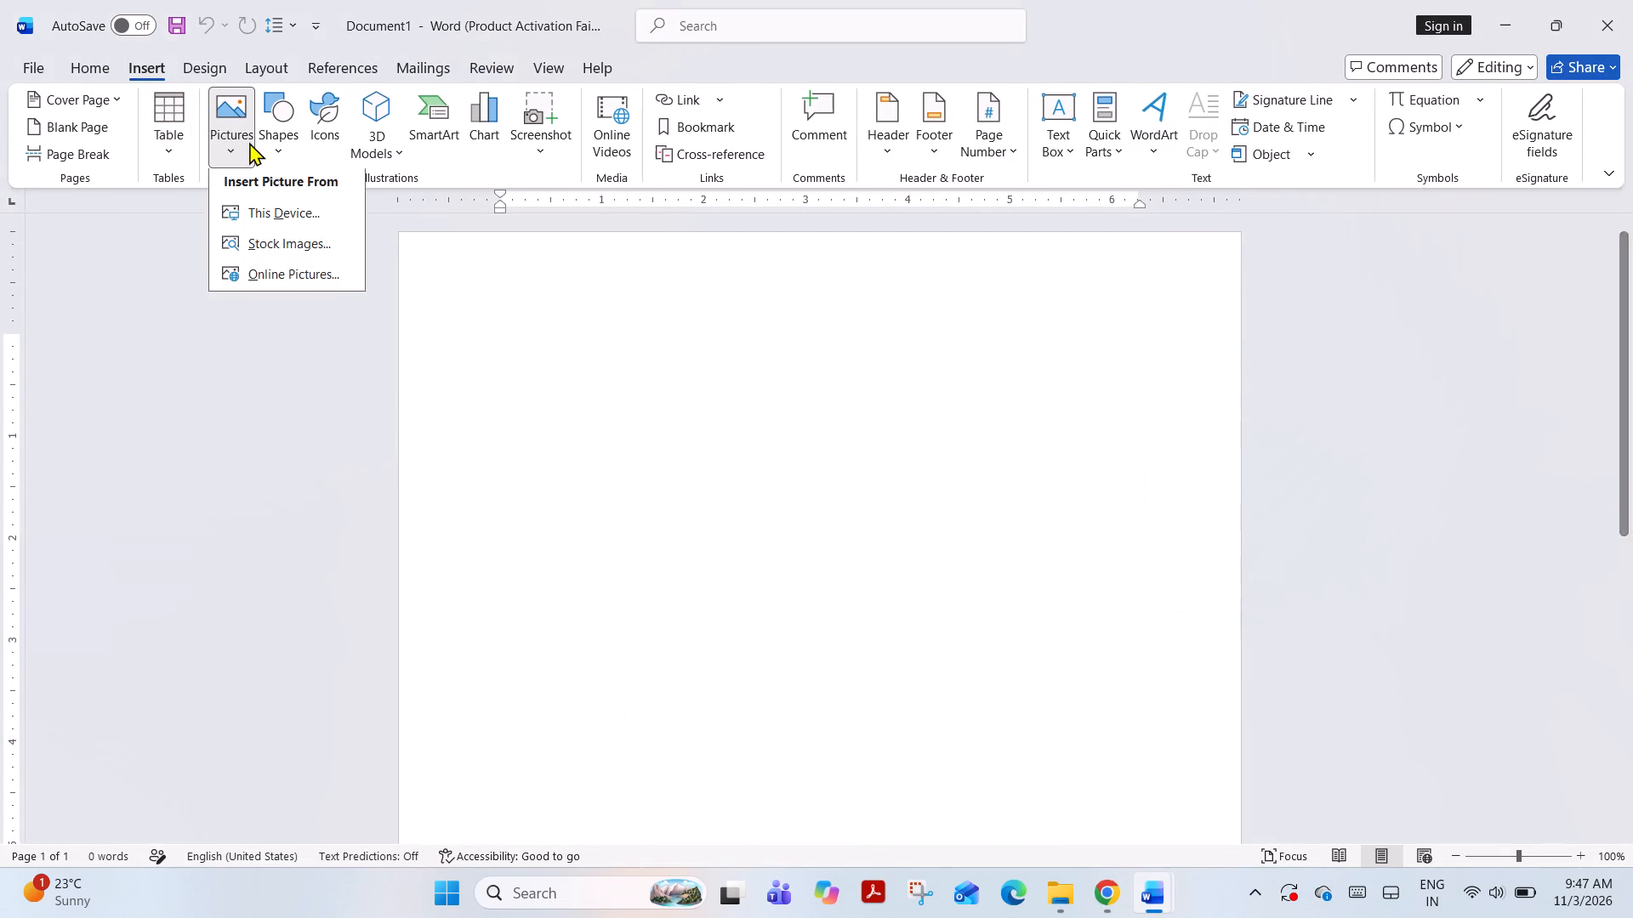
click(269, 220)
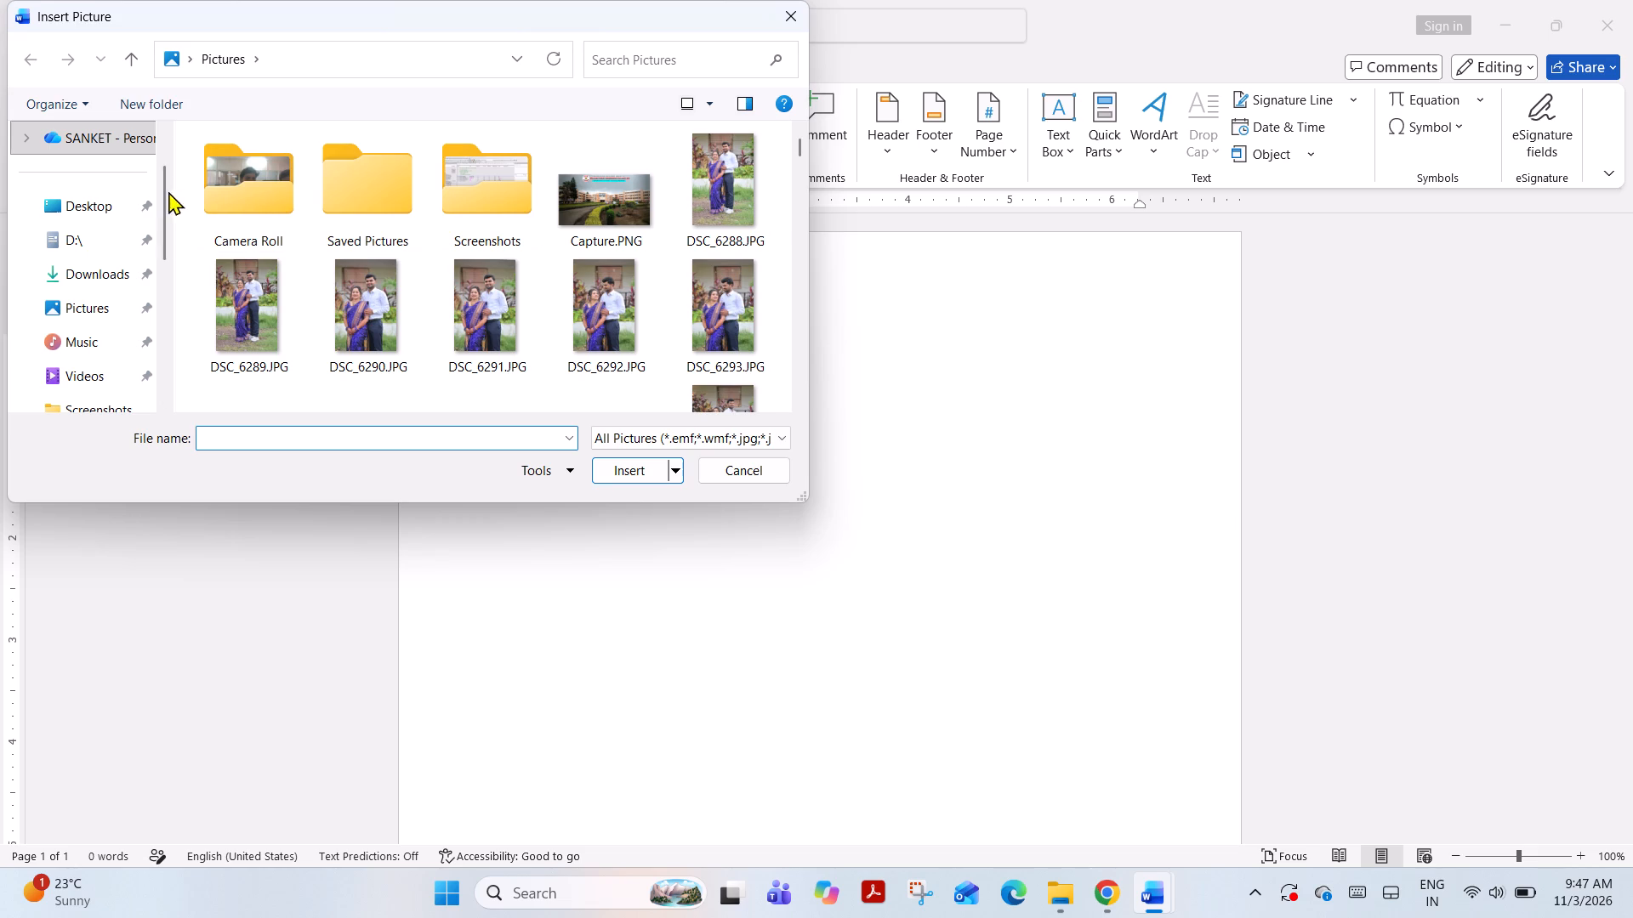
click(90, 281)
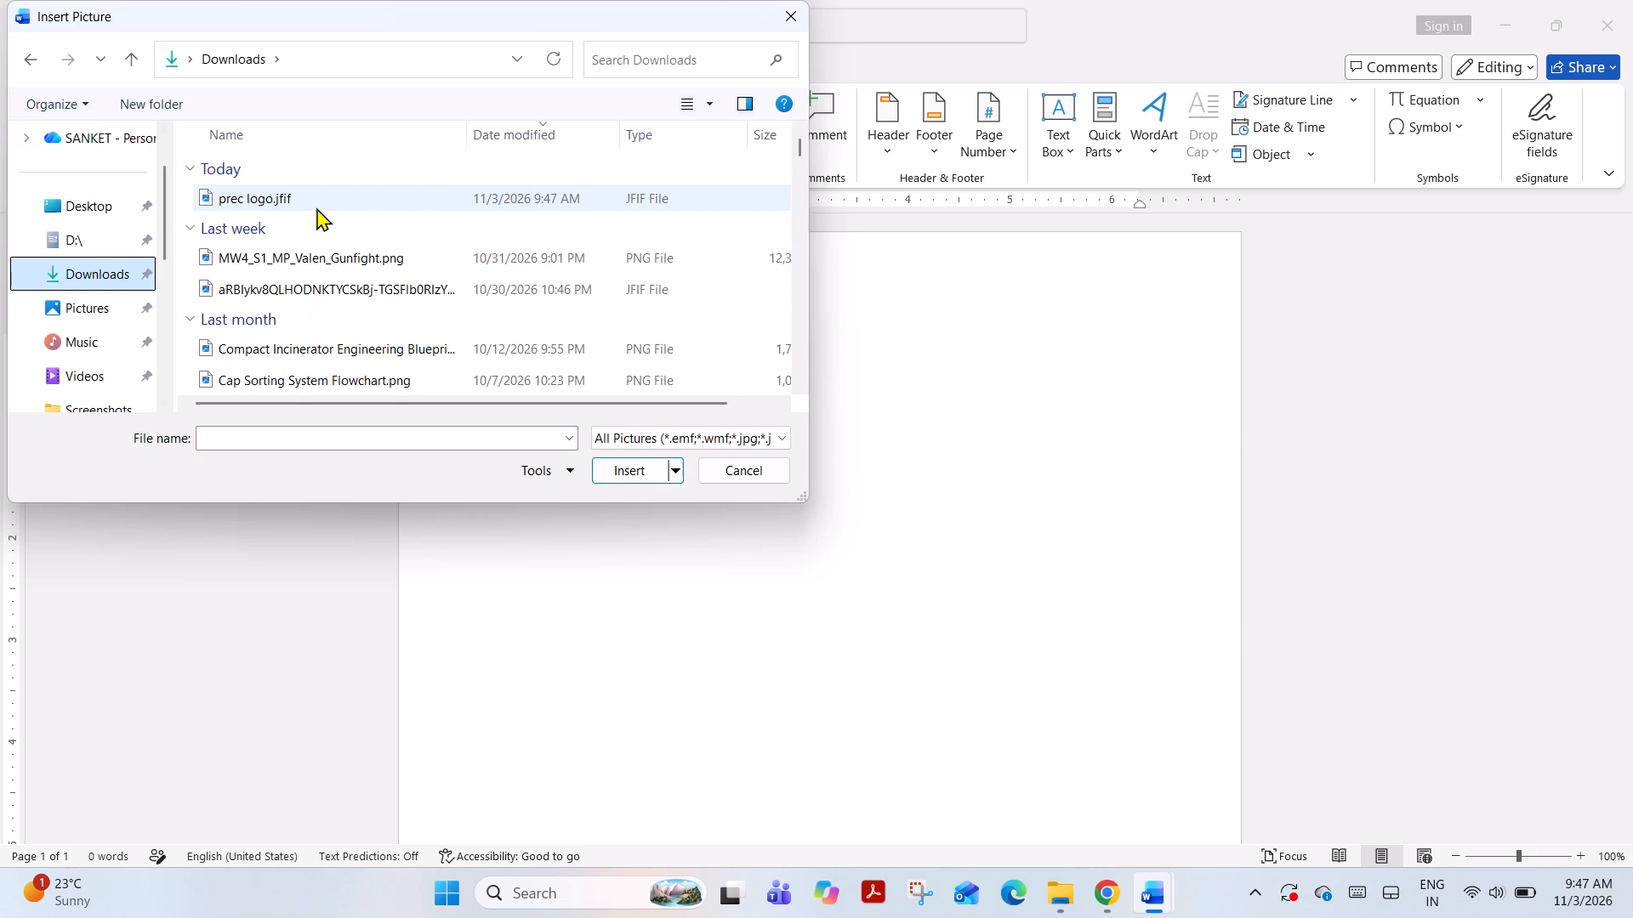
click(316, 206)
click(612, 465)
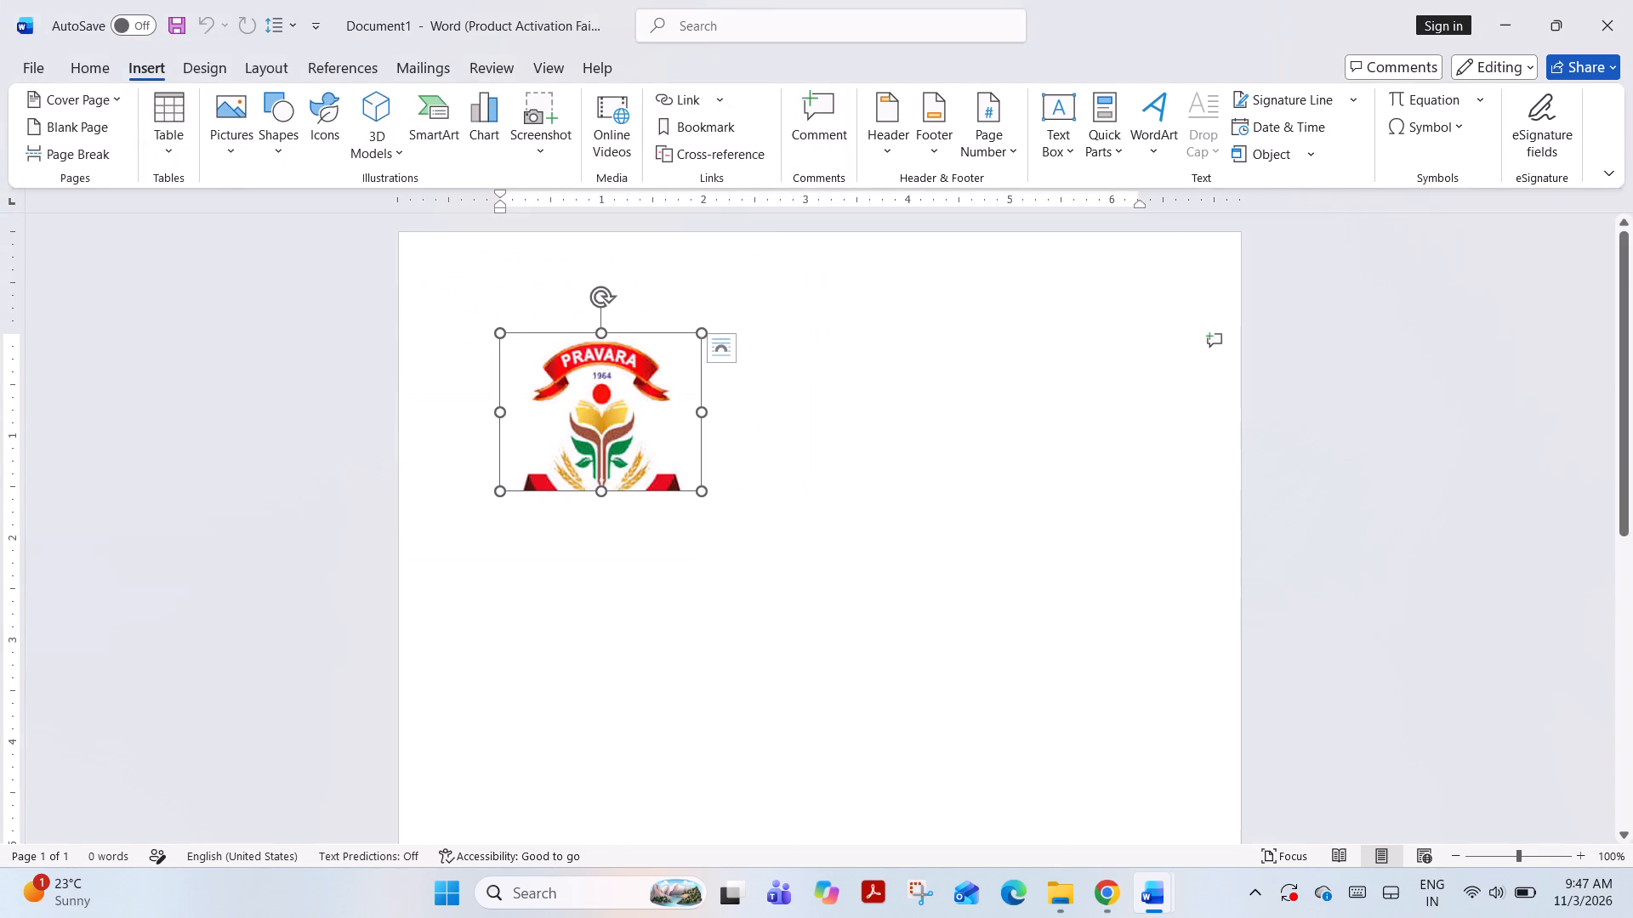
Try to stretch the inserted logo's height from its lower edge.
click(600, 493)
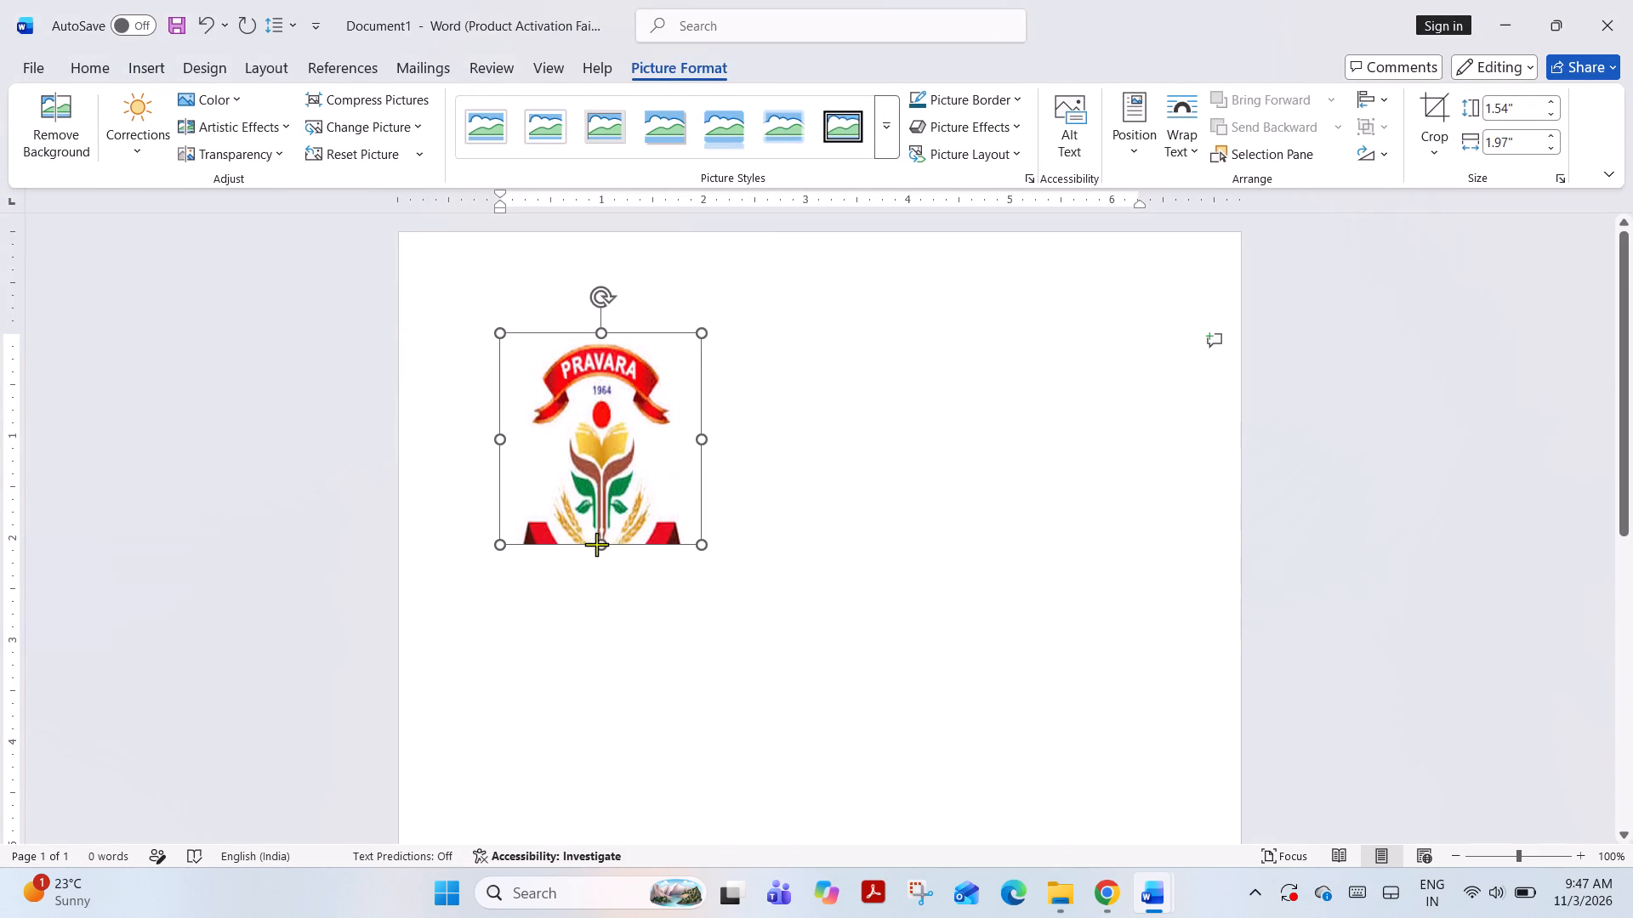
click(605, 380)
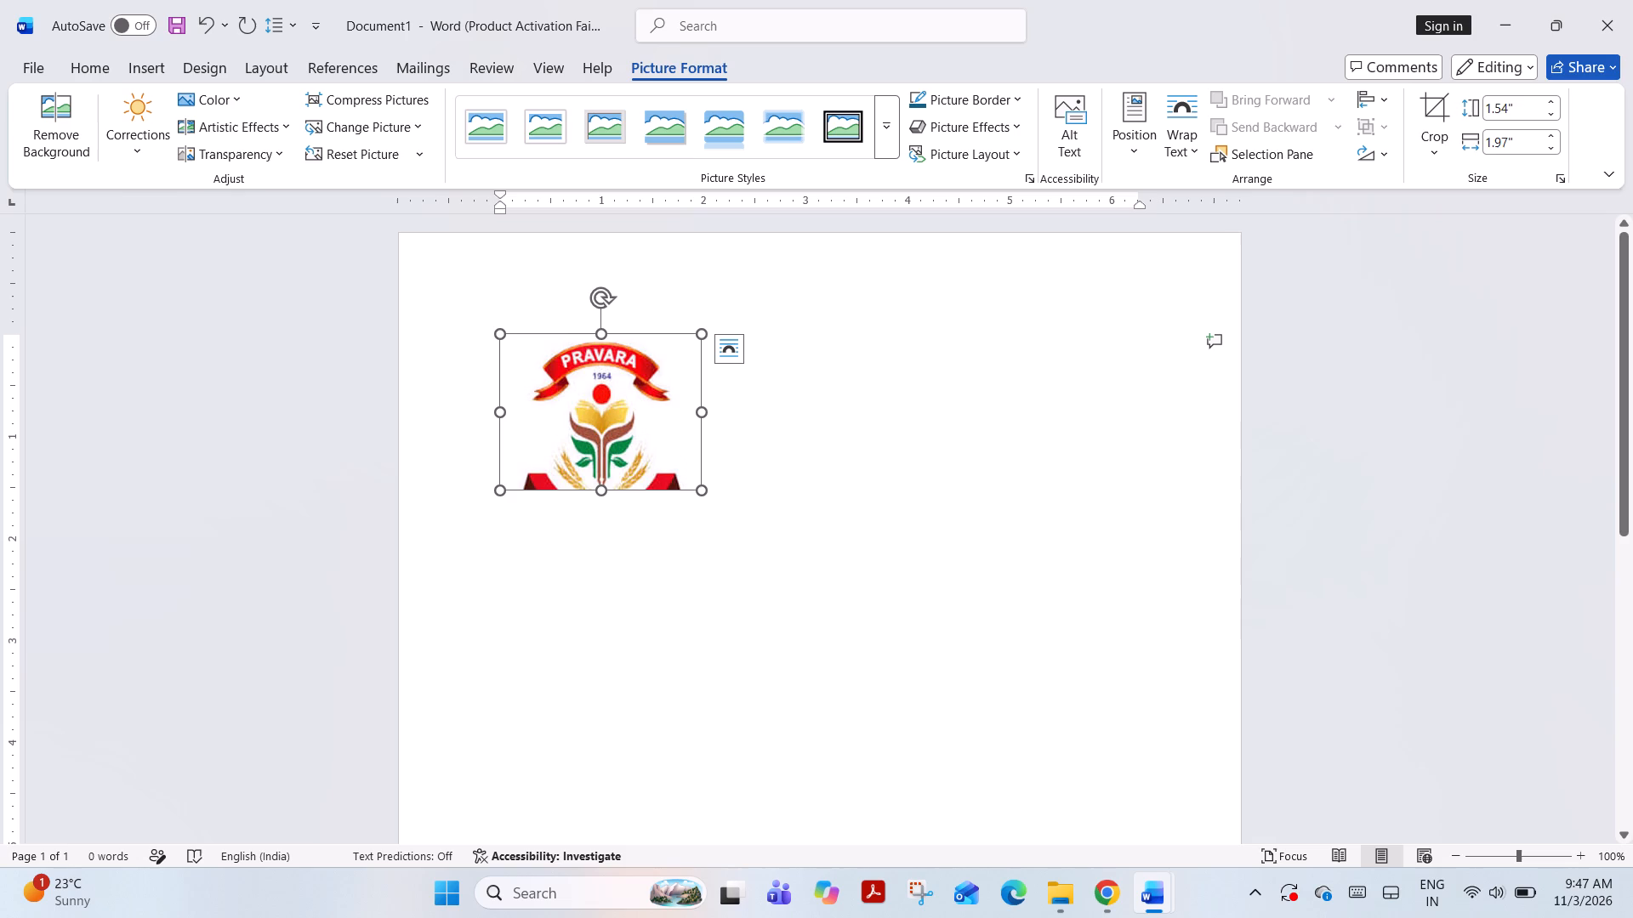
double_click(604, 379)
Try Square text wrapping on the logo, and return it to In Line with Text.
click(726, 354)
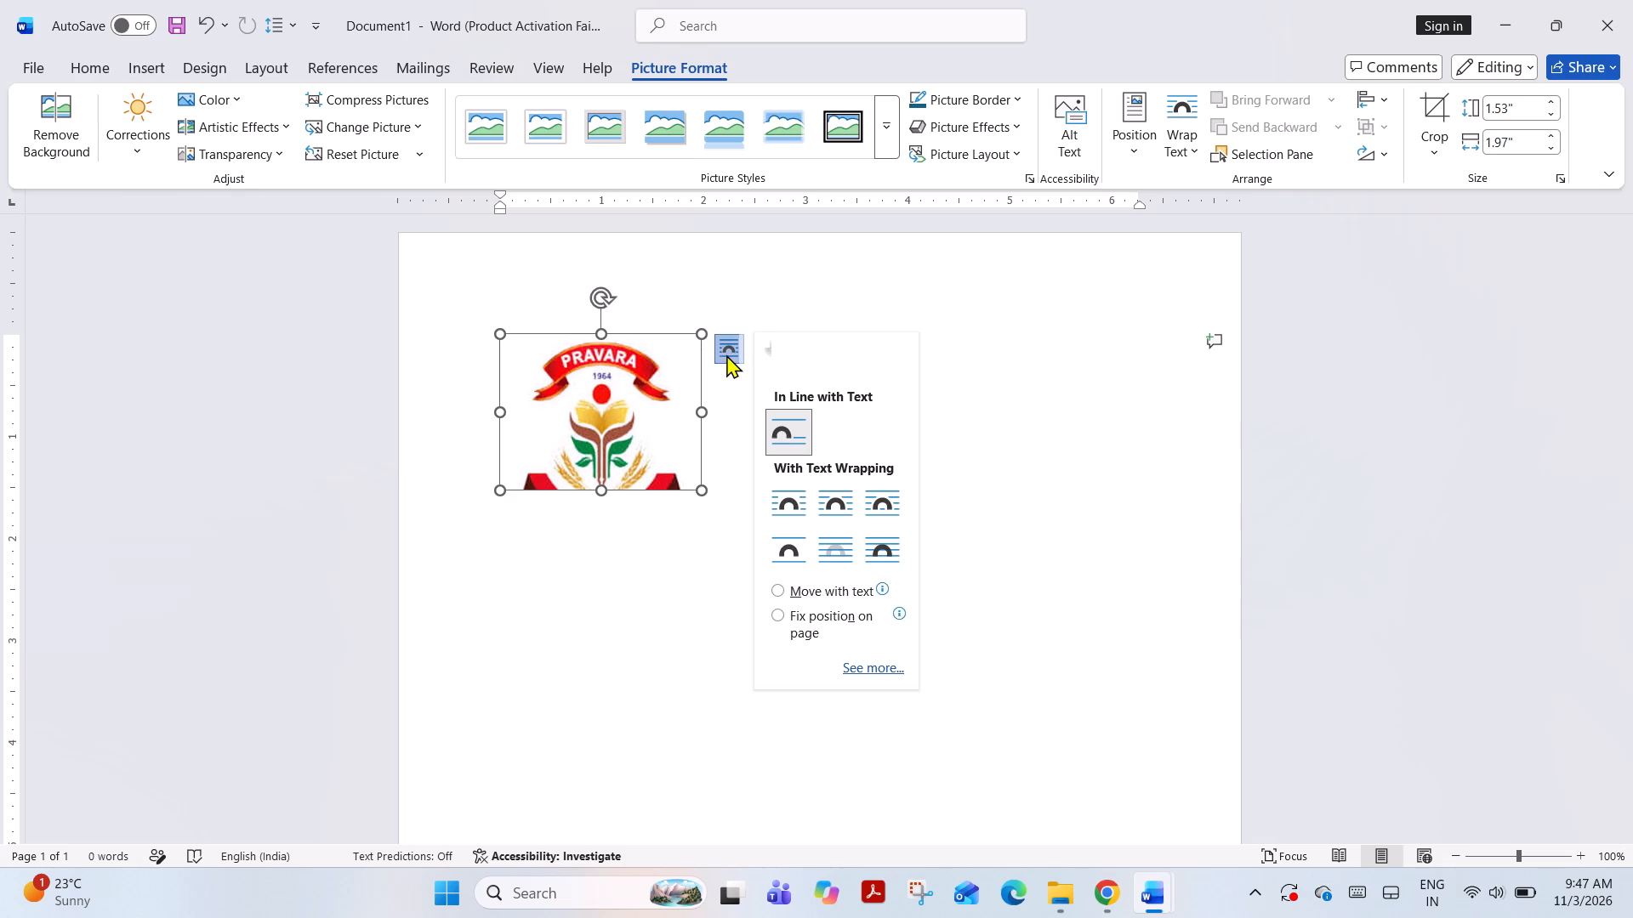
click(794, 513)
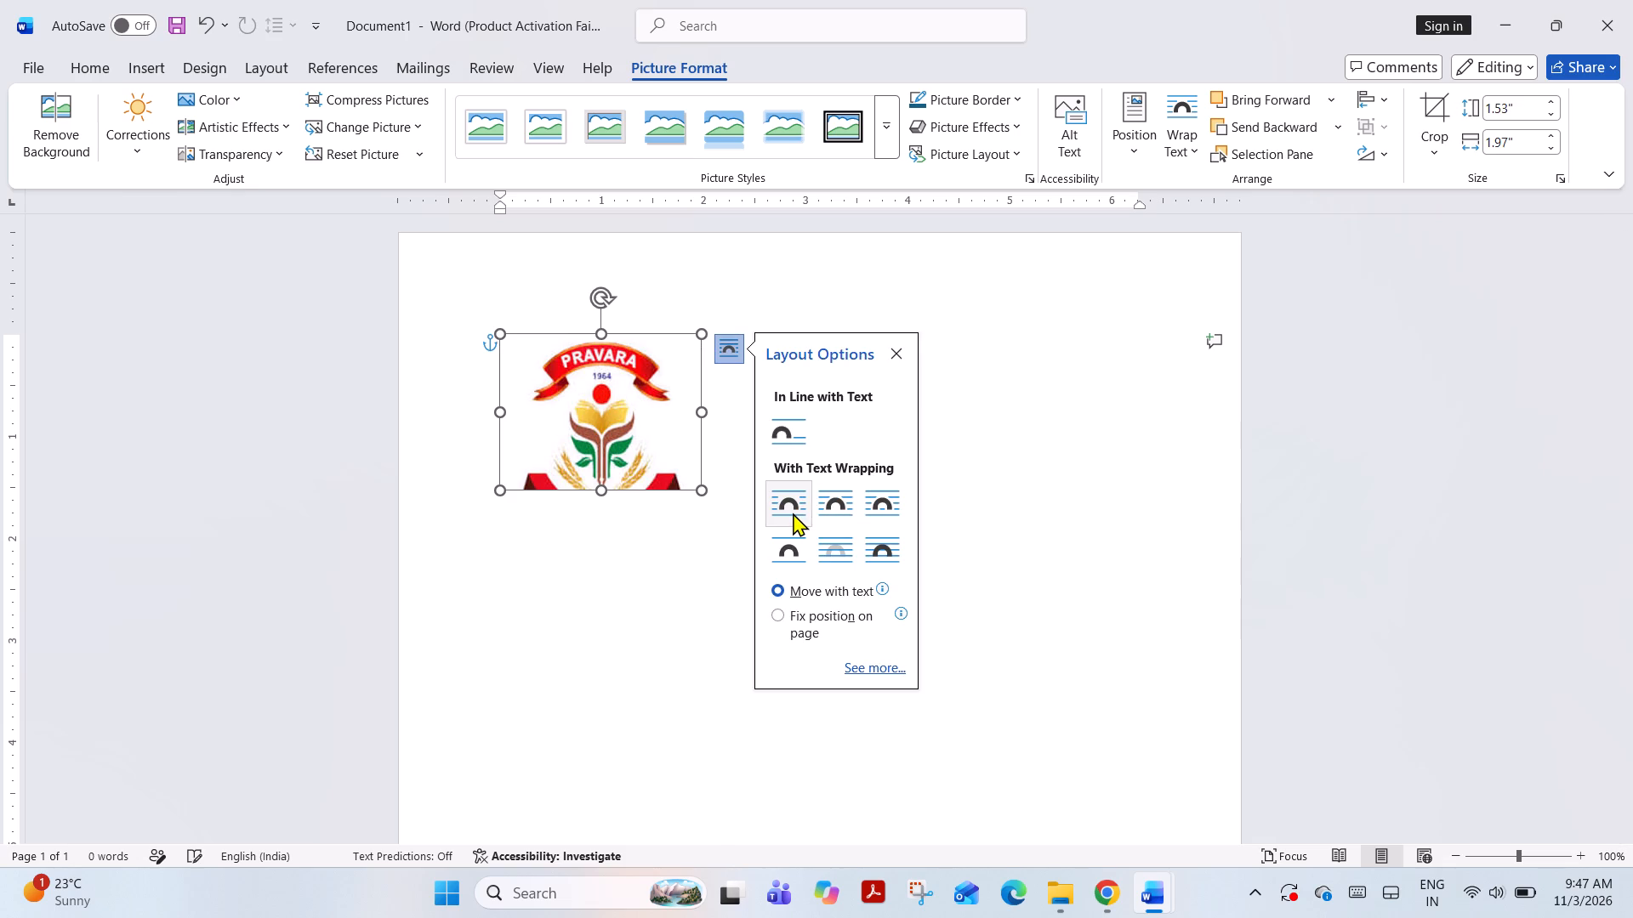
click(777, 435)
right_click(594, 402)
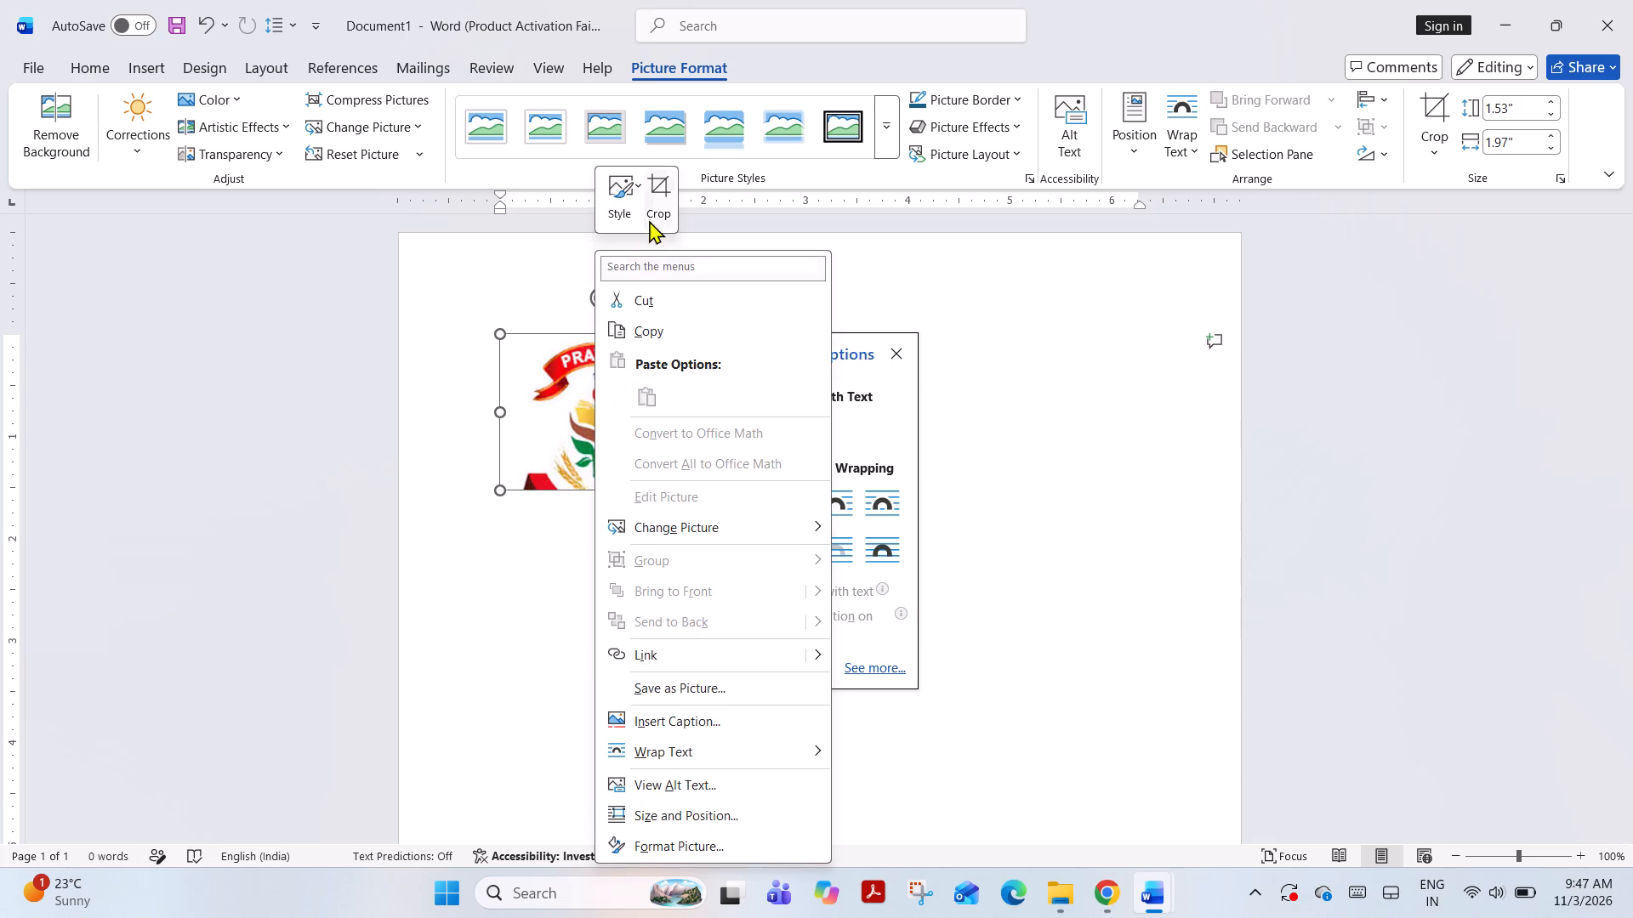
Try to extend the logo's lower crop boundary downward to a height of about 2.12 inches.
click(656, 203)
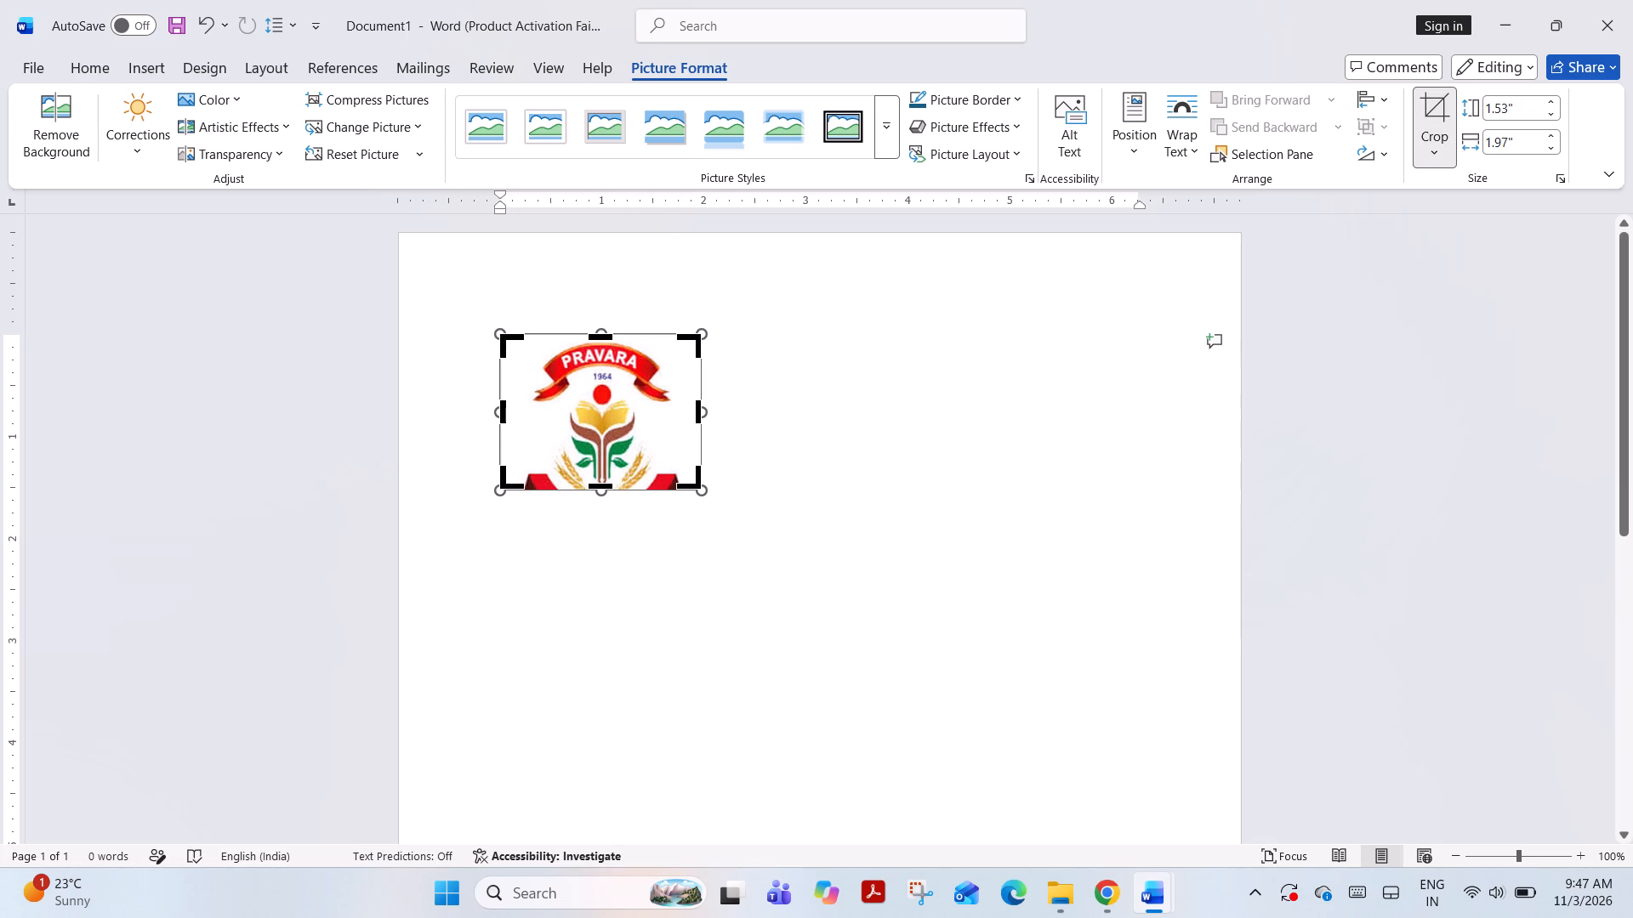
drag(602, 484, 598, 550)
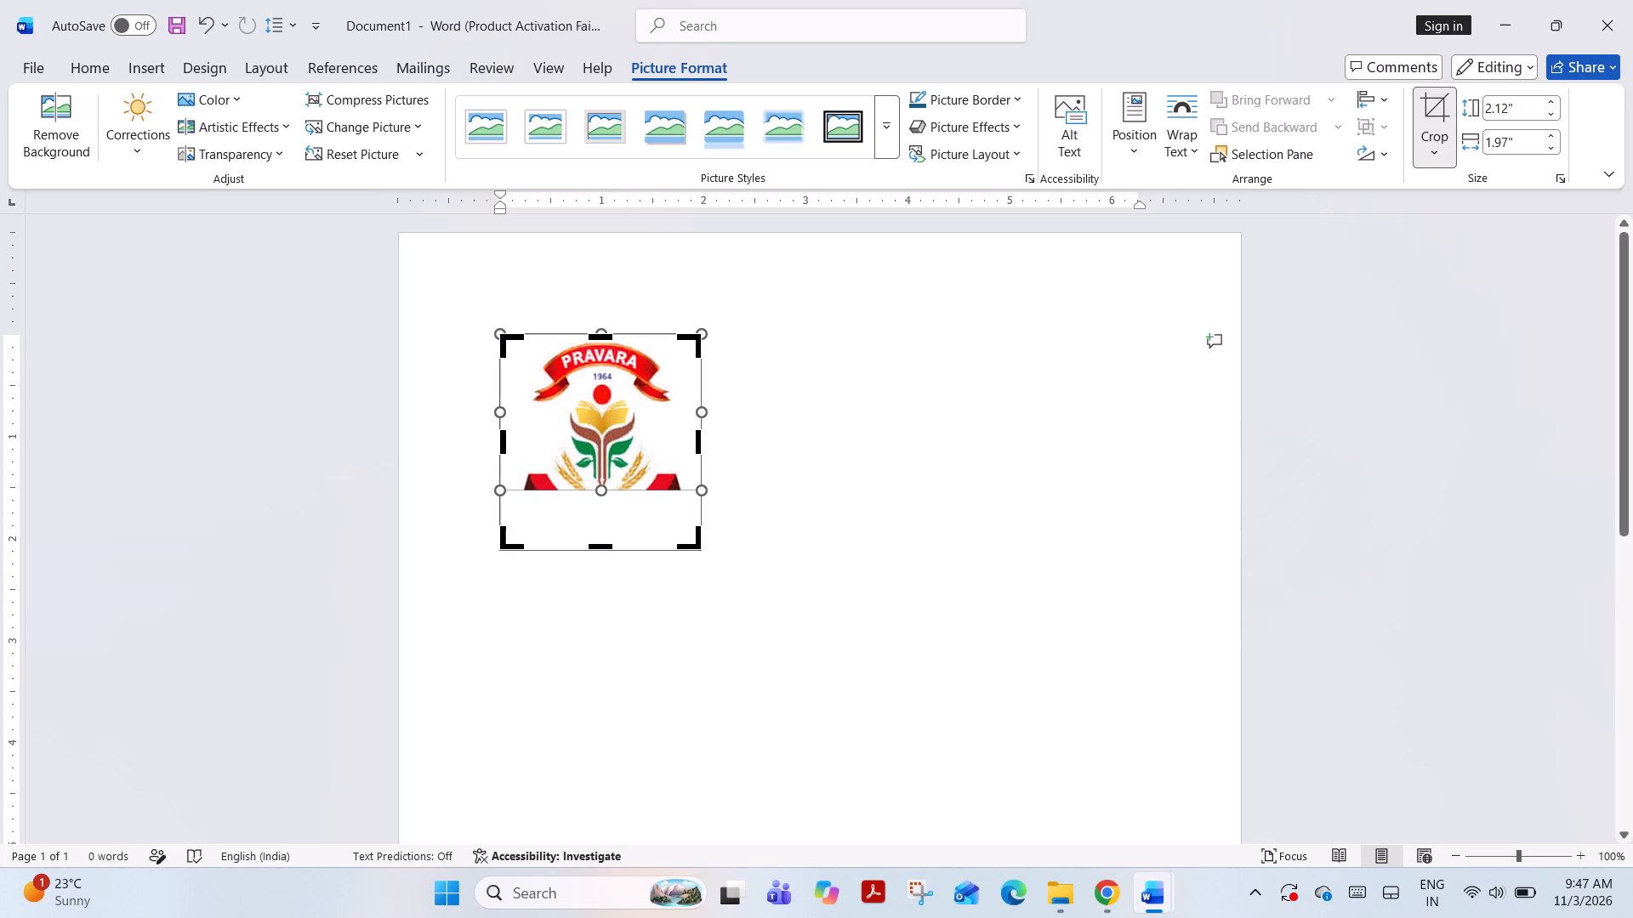
Delete the cut-off logo picture from the document.
key(BackSpace)
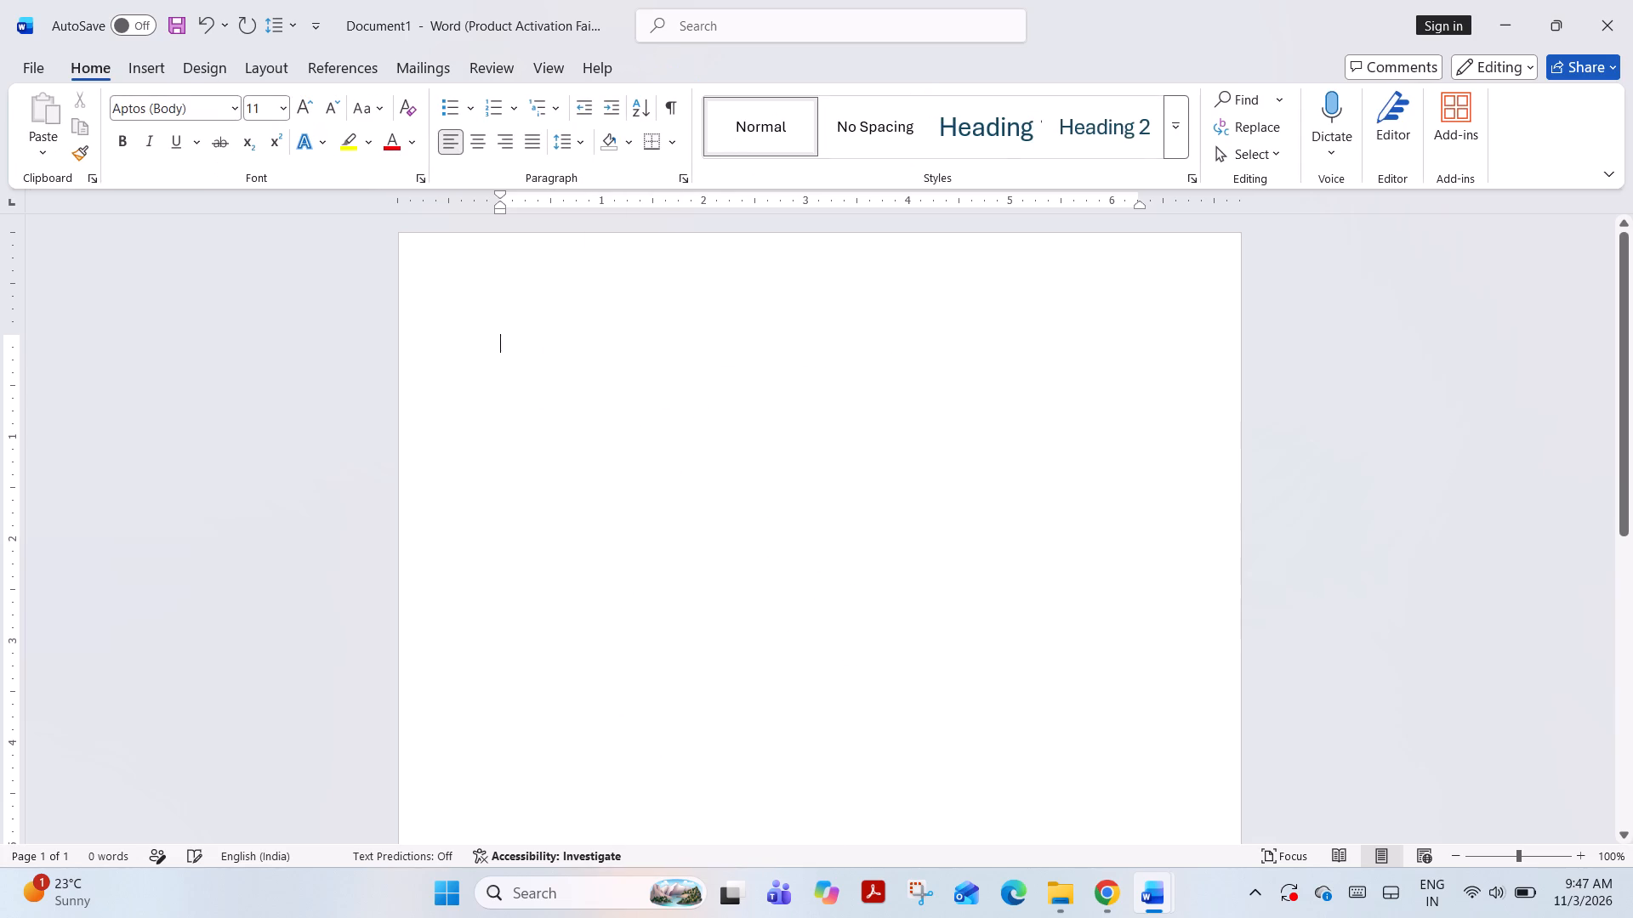
Switch to Chrome, open the first Pravara logo result's full preview, and save that image to Downloads as "prec logo1".
click(1106, 911)
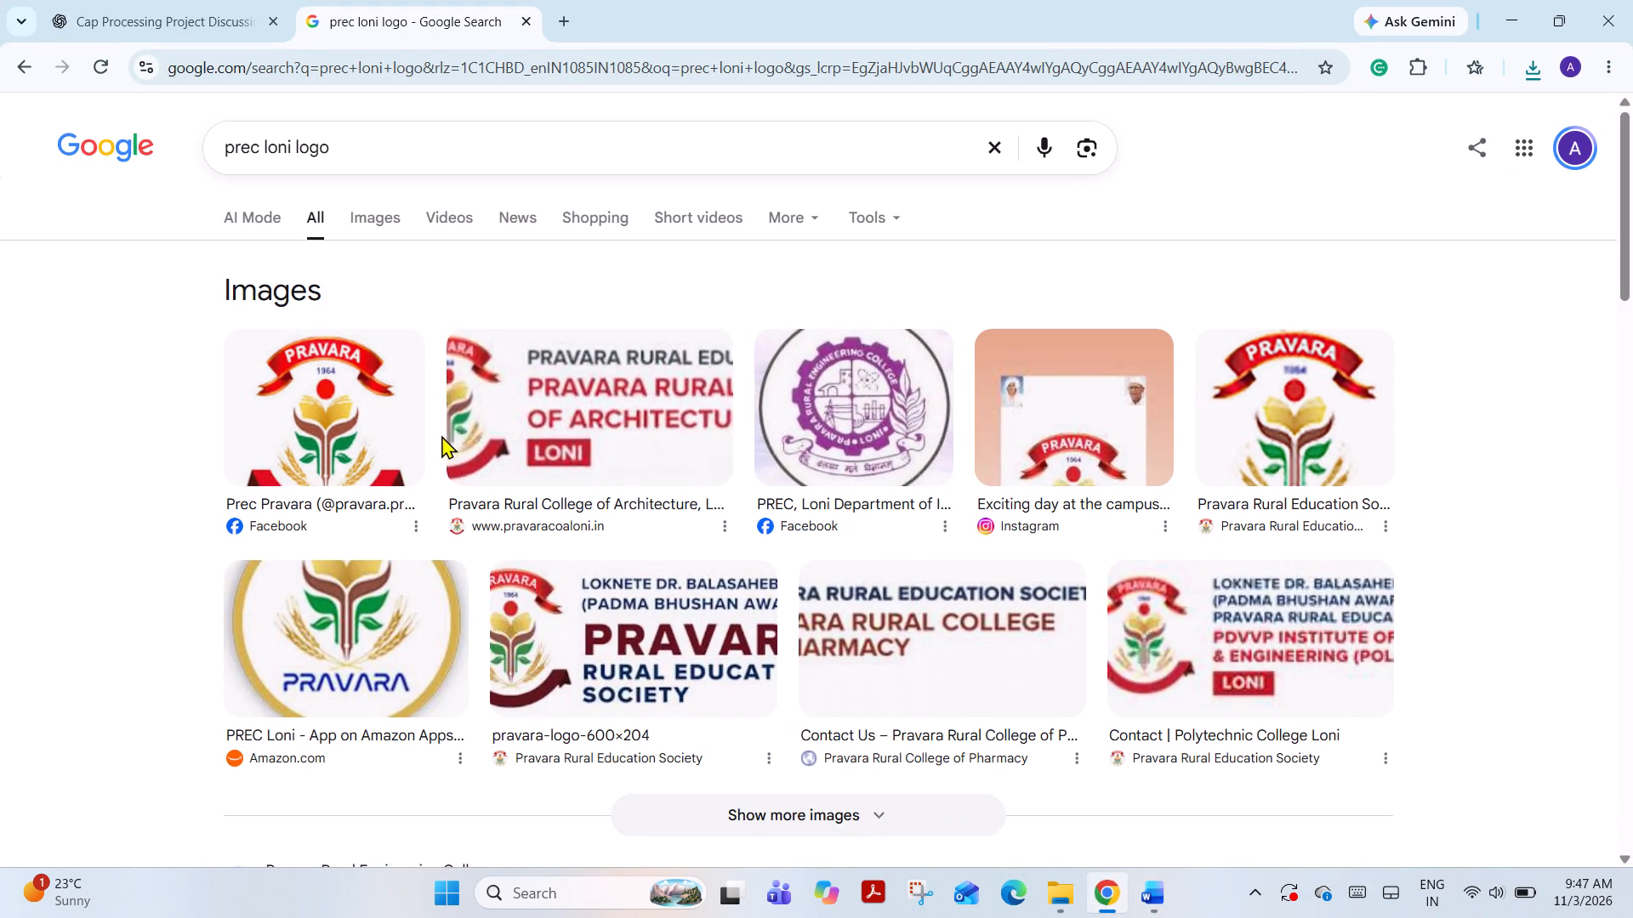
click(321, 416)
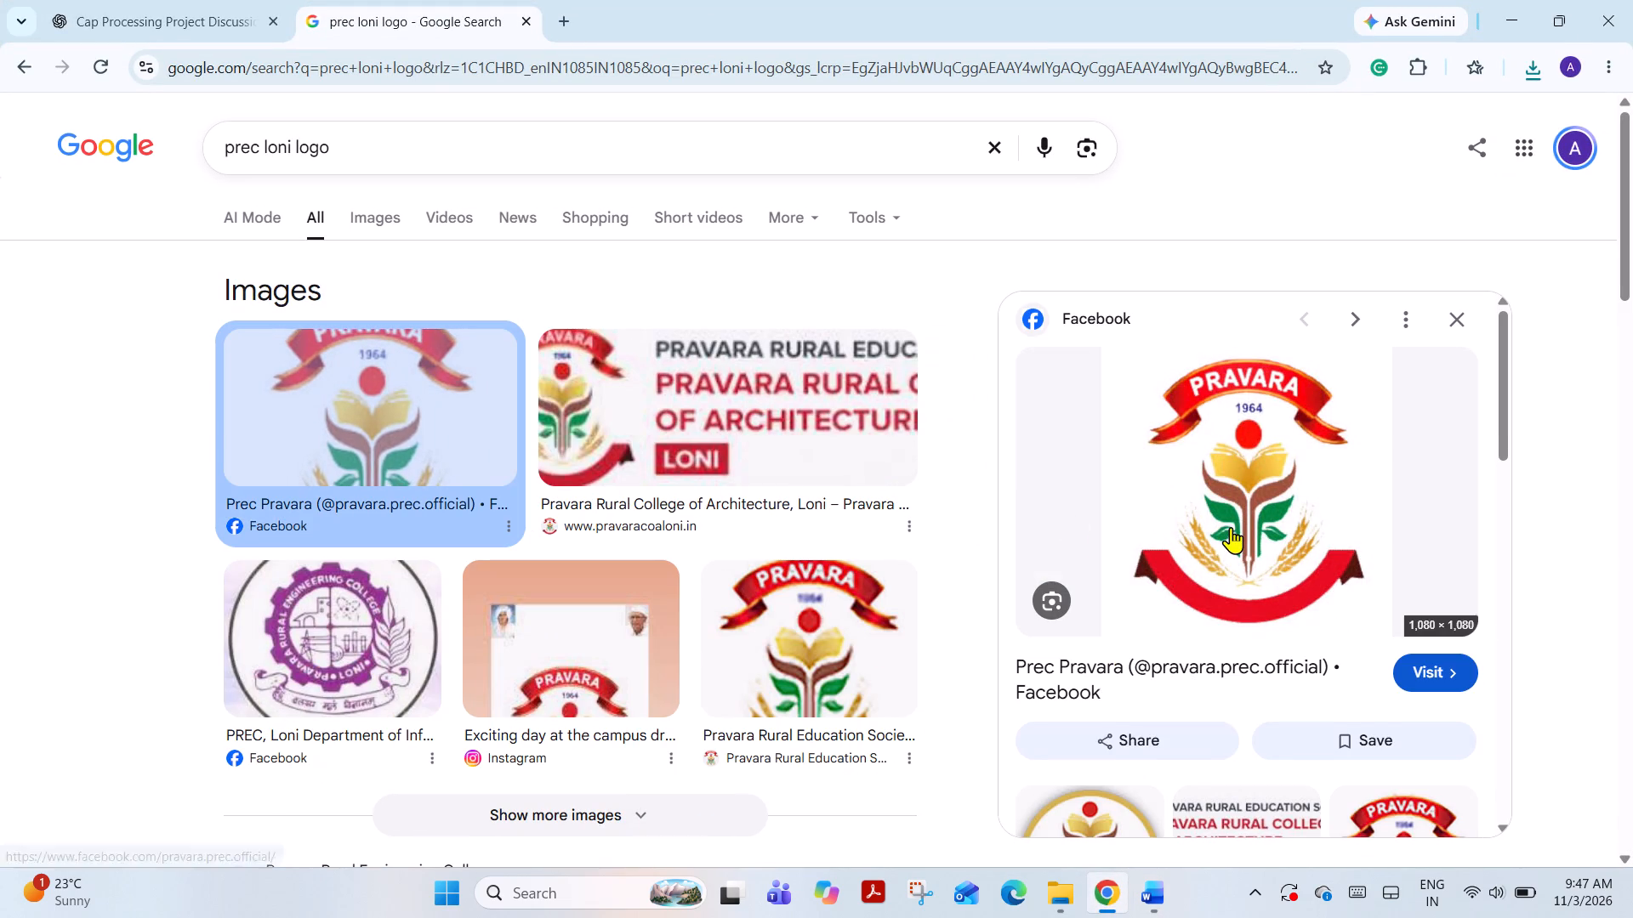
right_click(1243, 520)
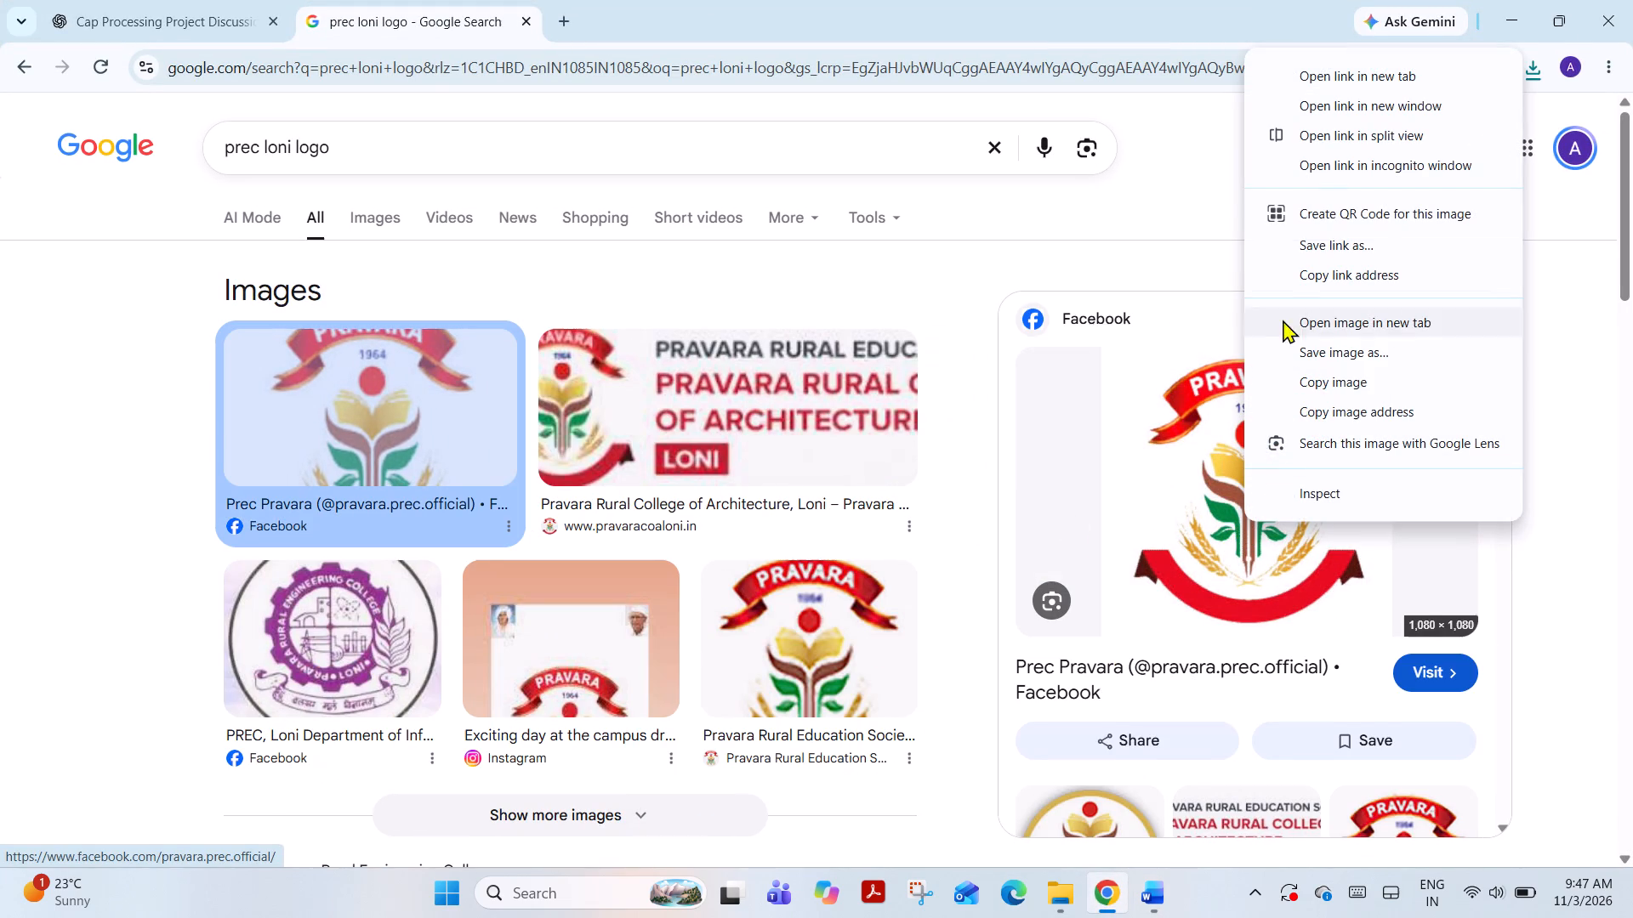
click(1366, 355)
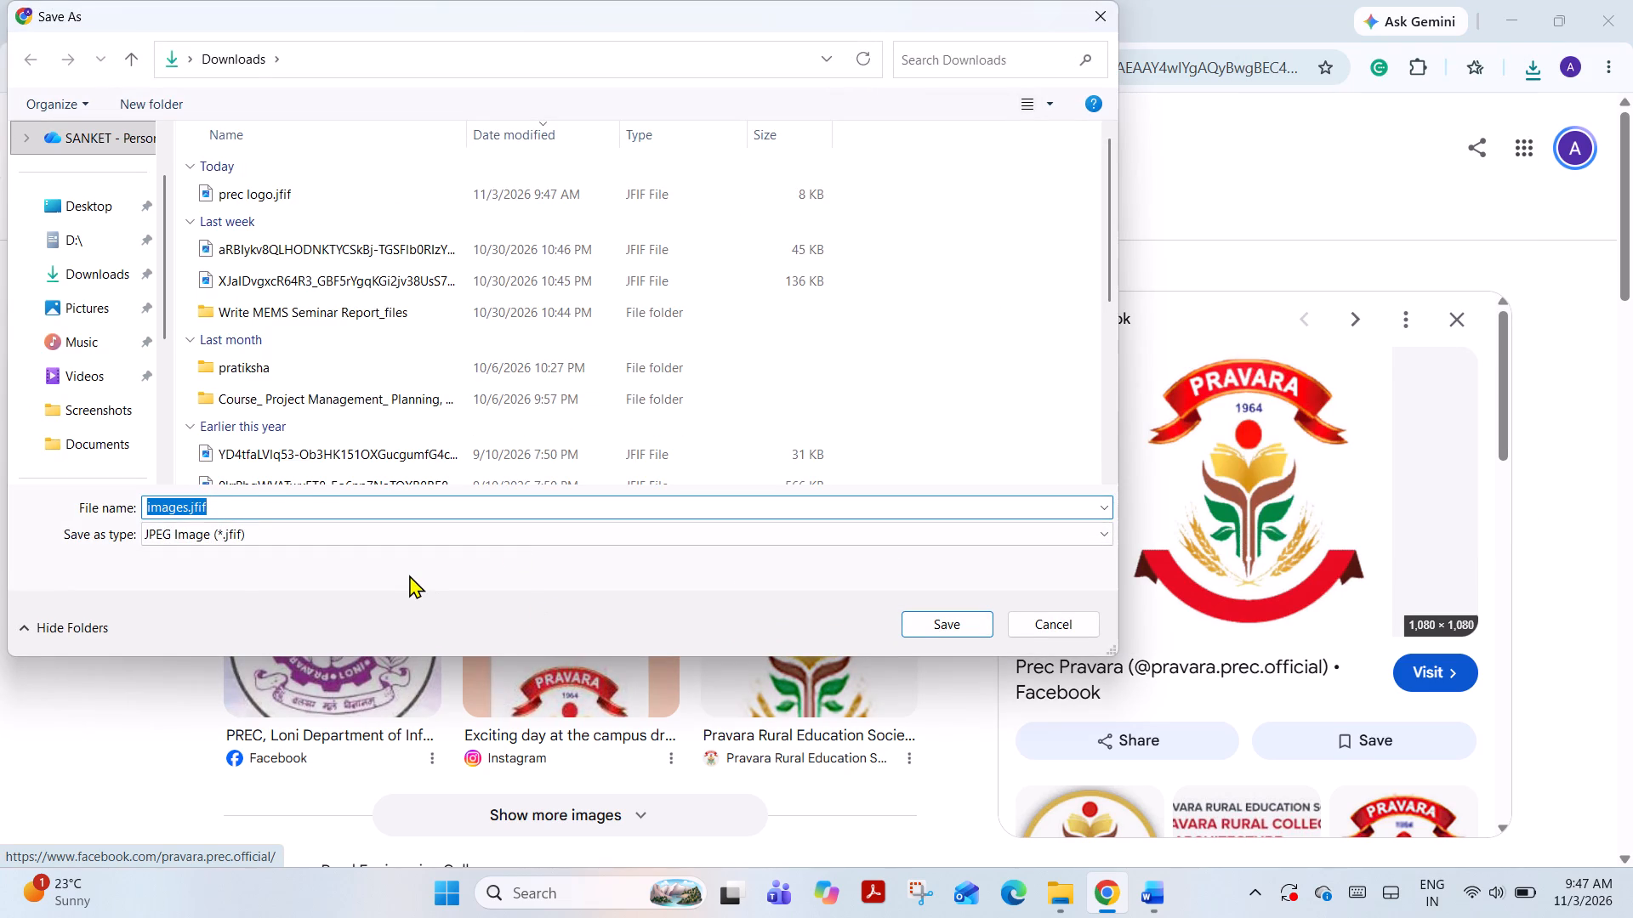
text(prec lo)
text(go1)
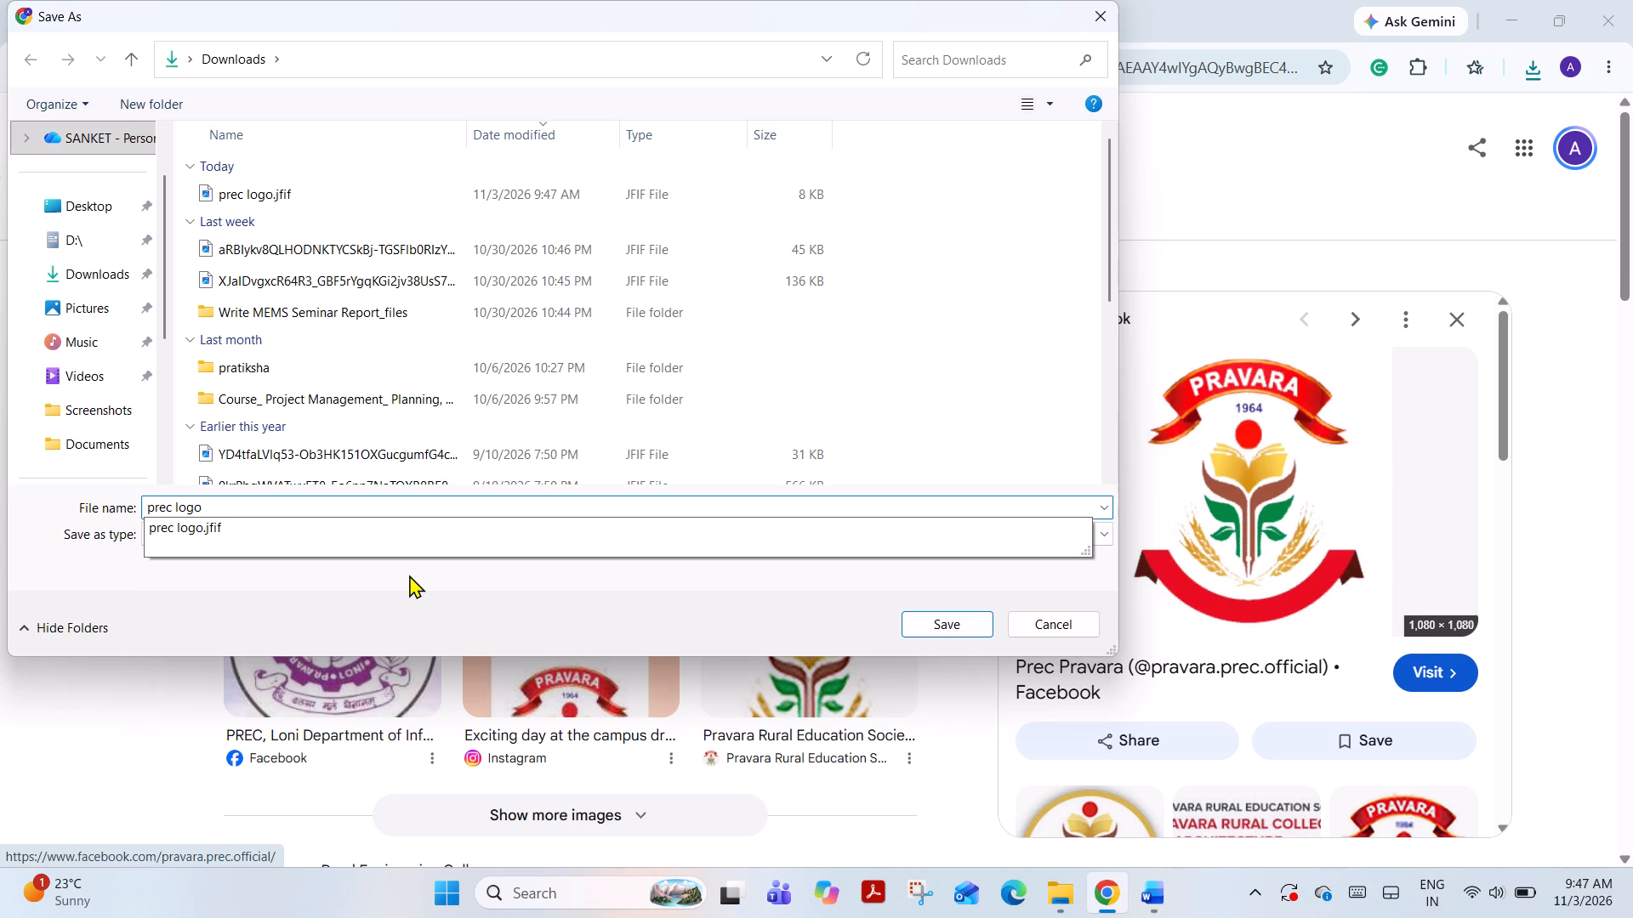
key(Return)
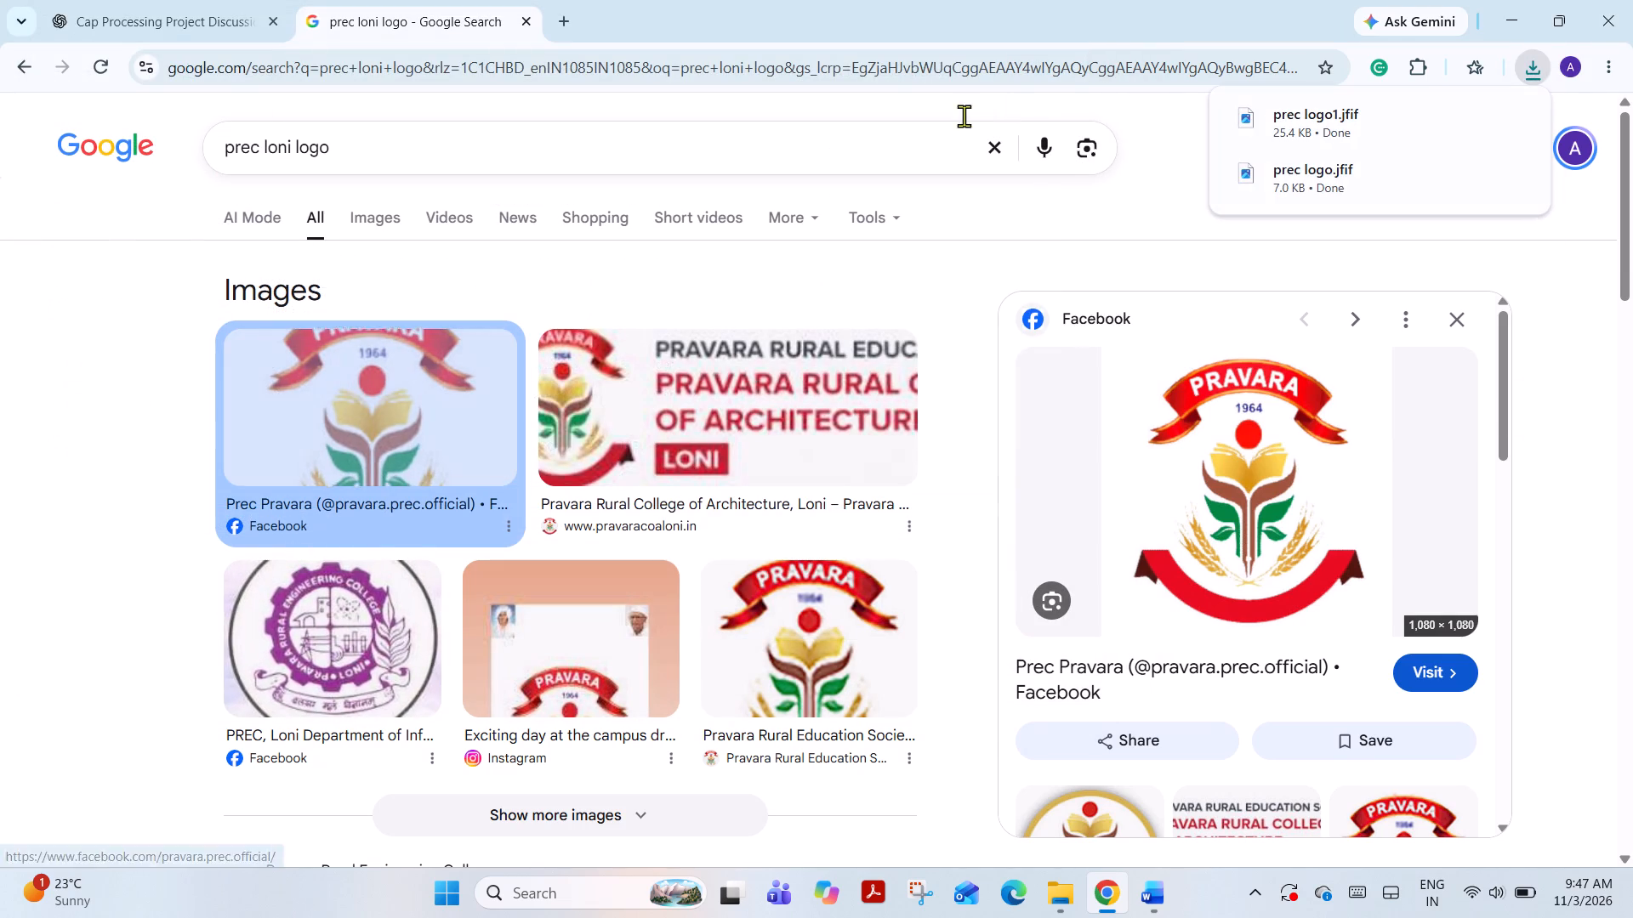
Return to the empty Word document and insert the complete logo picture "prec logo1.jfif" from Downloads.
click(1502, 25)
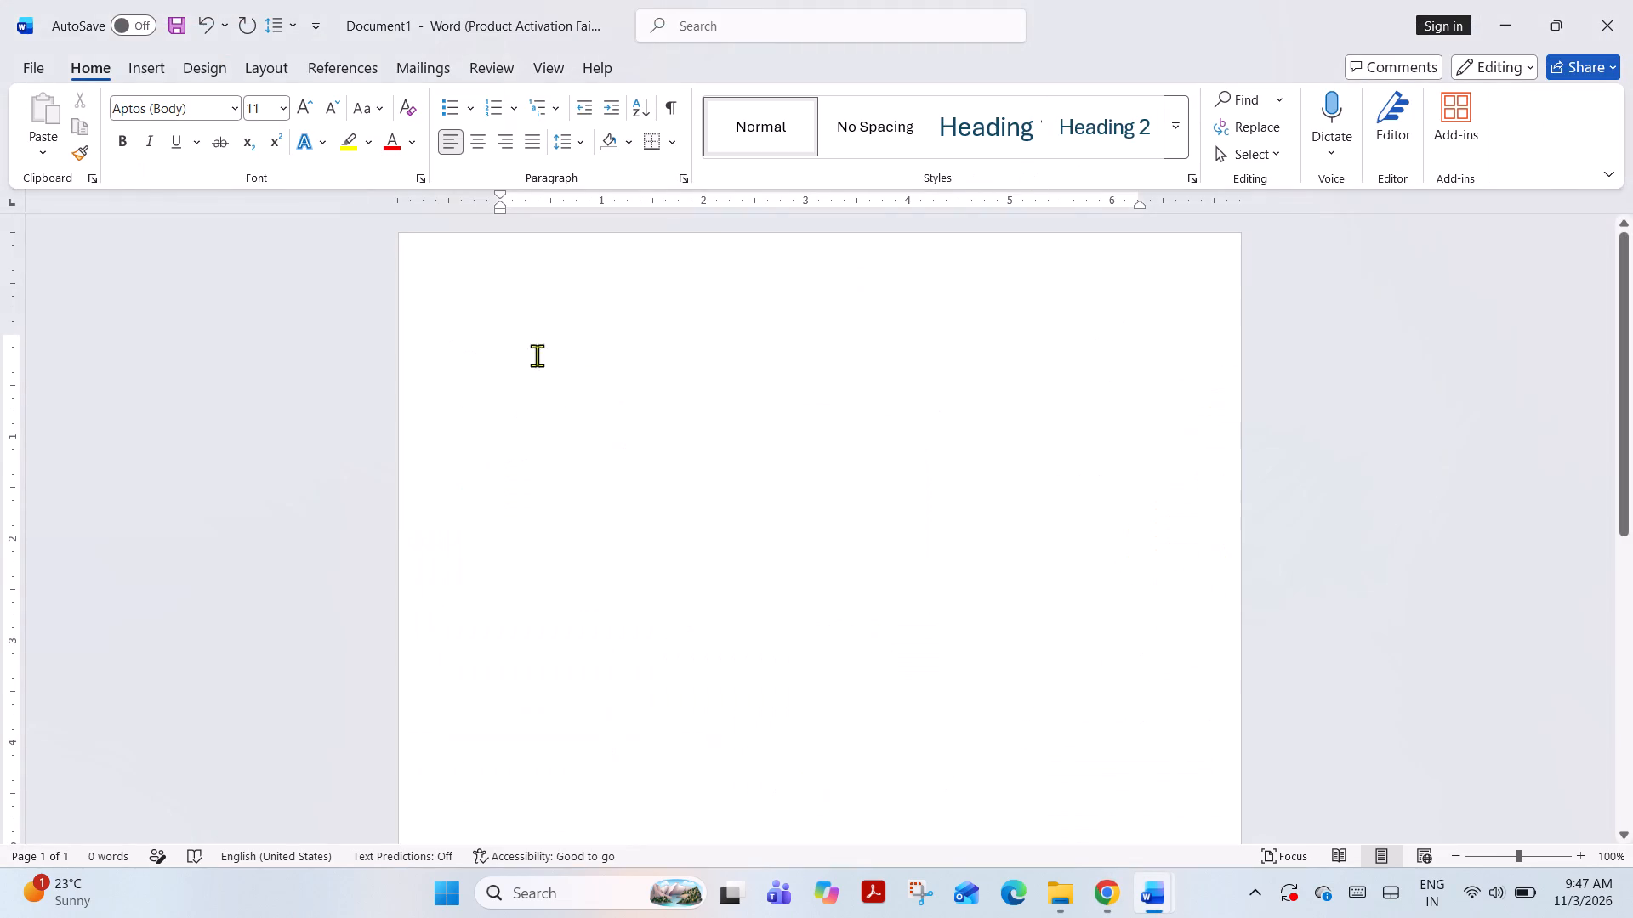
click(148, 65)
click(225, 96)
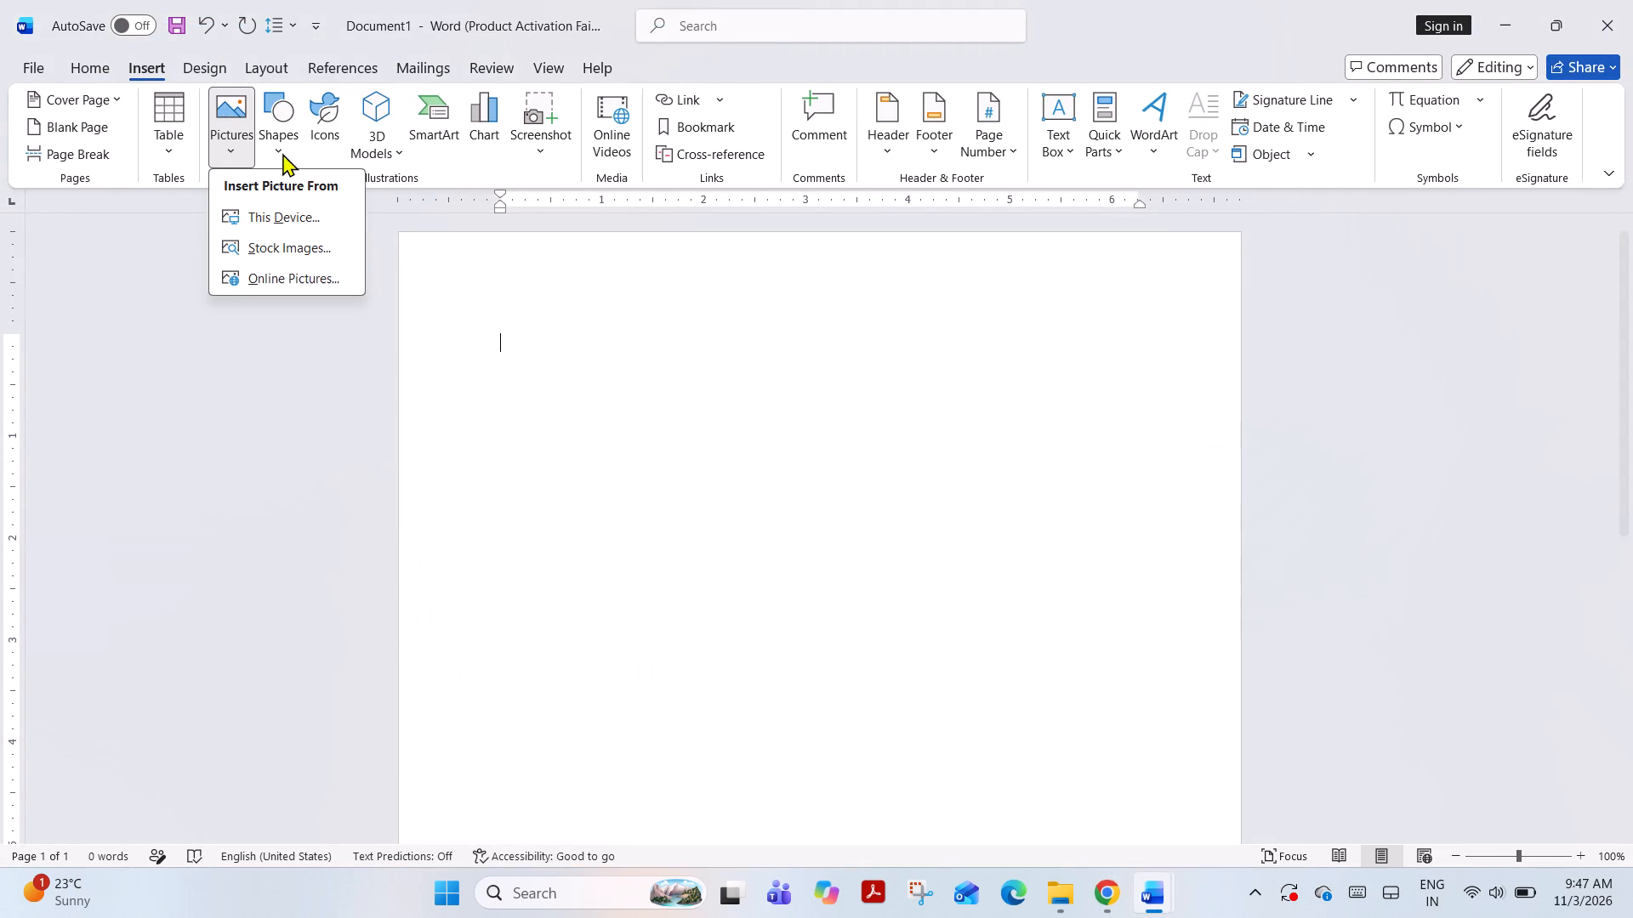
click(303, 222)
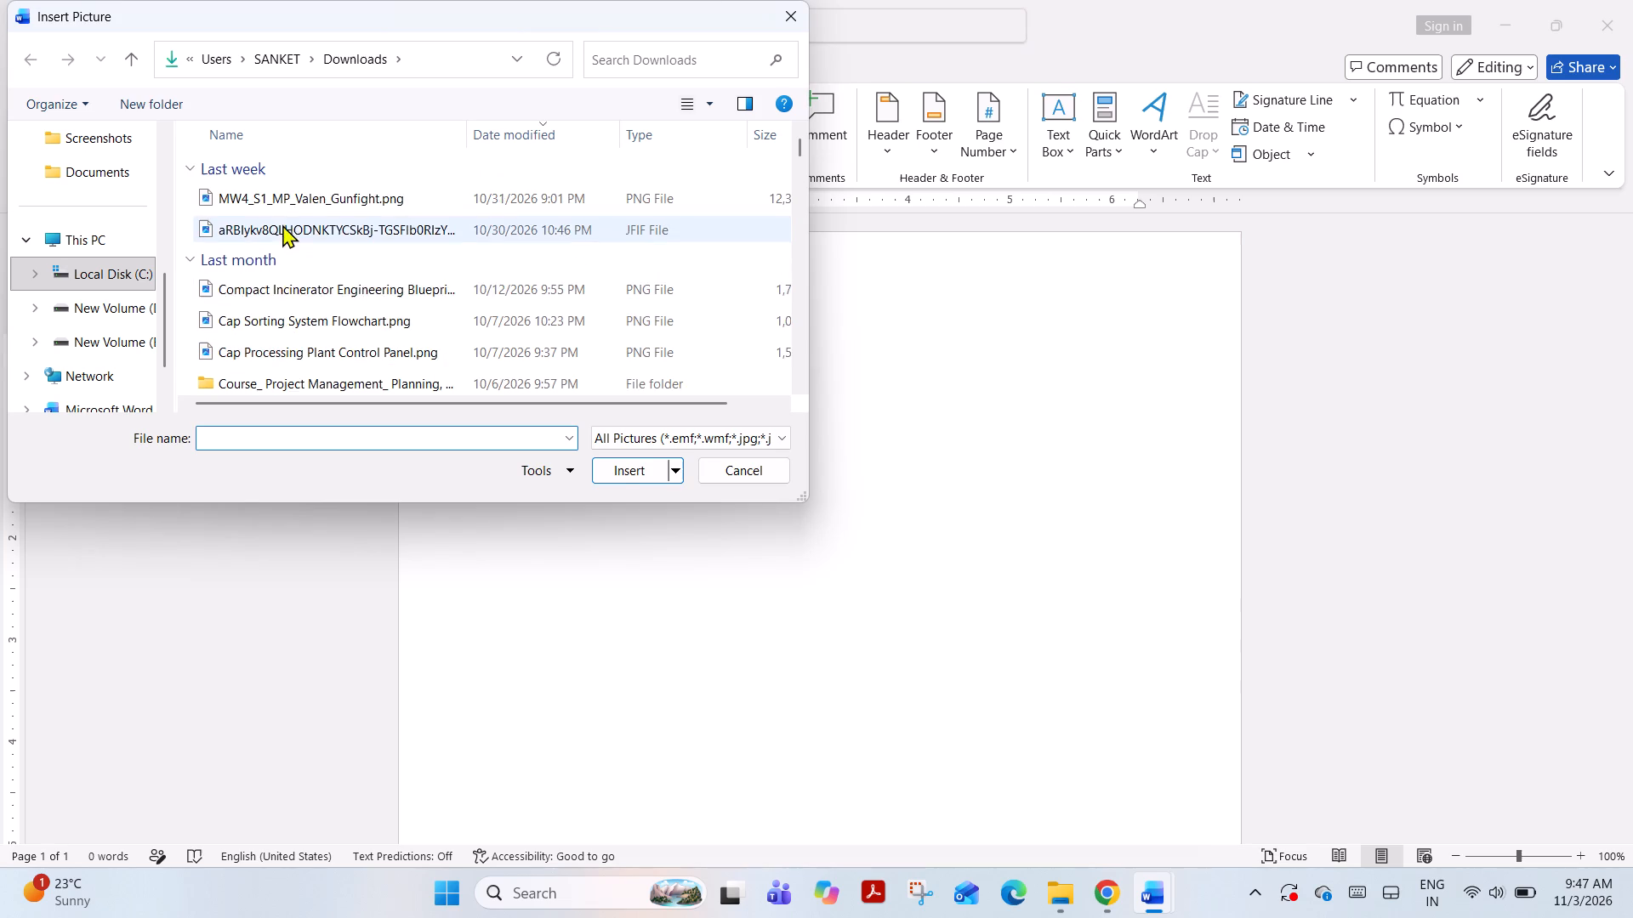
click(289, 200)
click(634, 463)
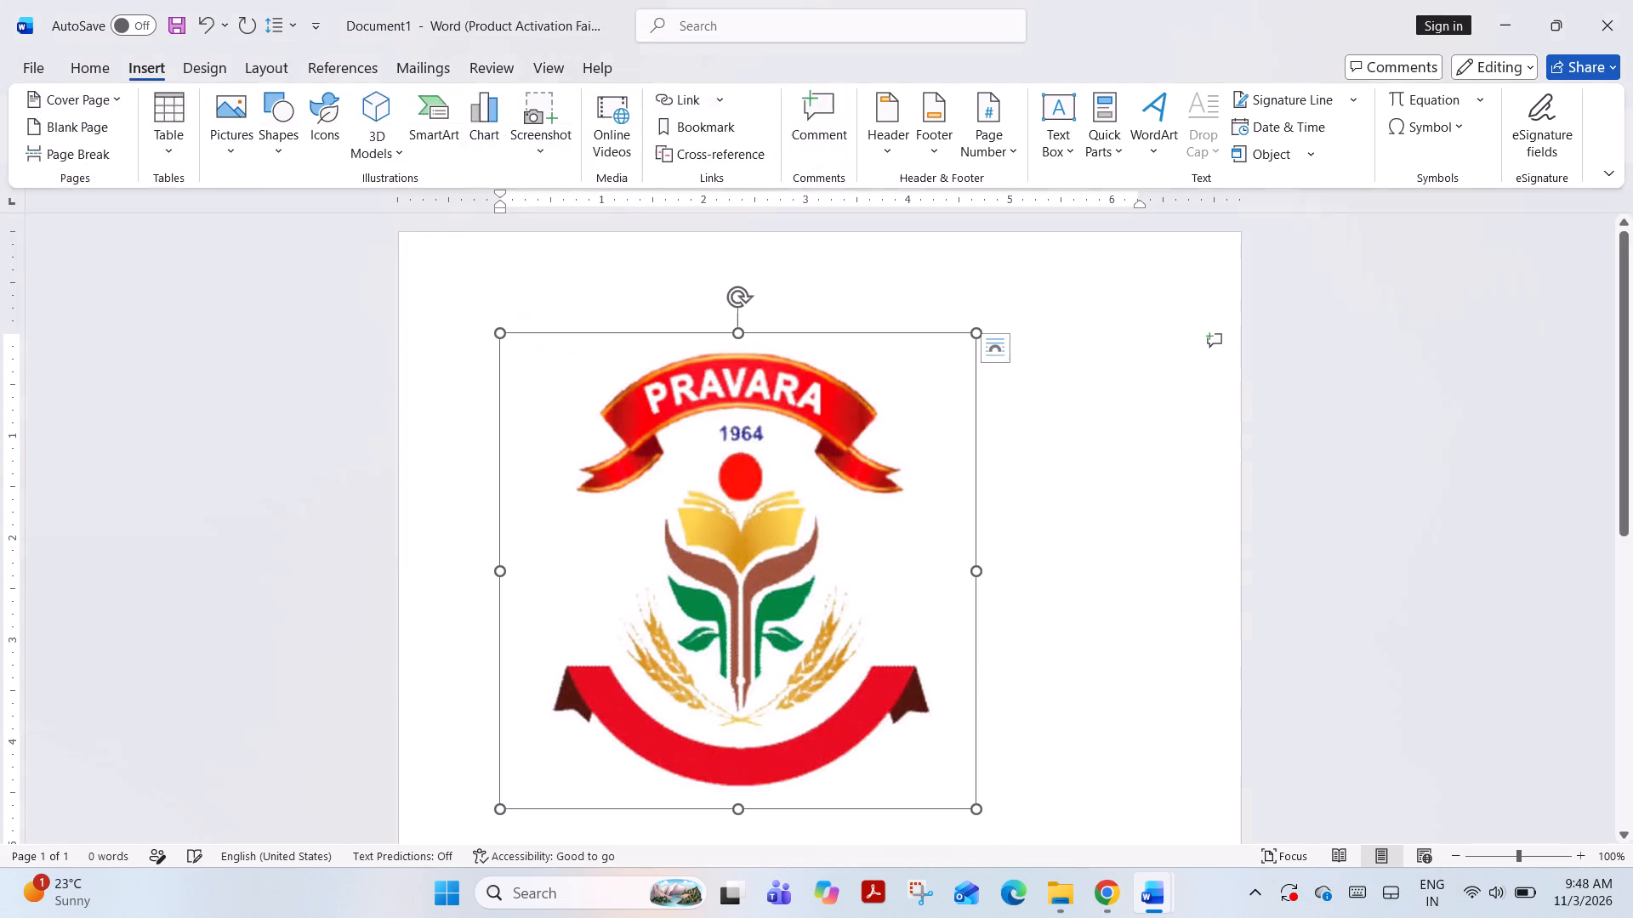
Scale the logo down proportionally to about 1 inch square at the start of the page.
drag(981, 814, 968, 785)
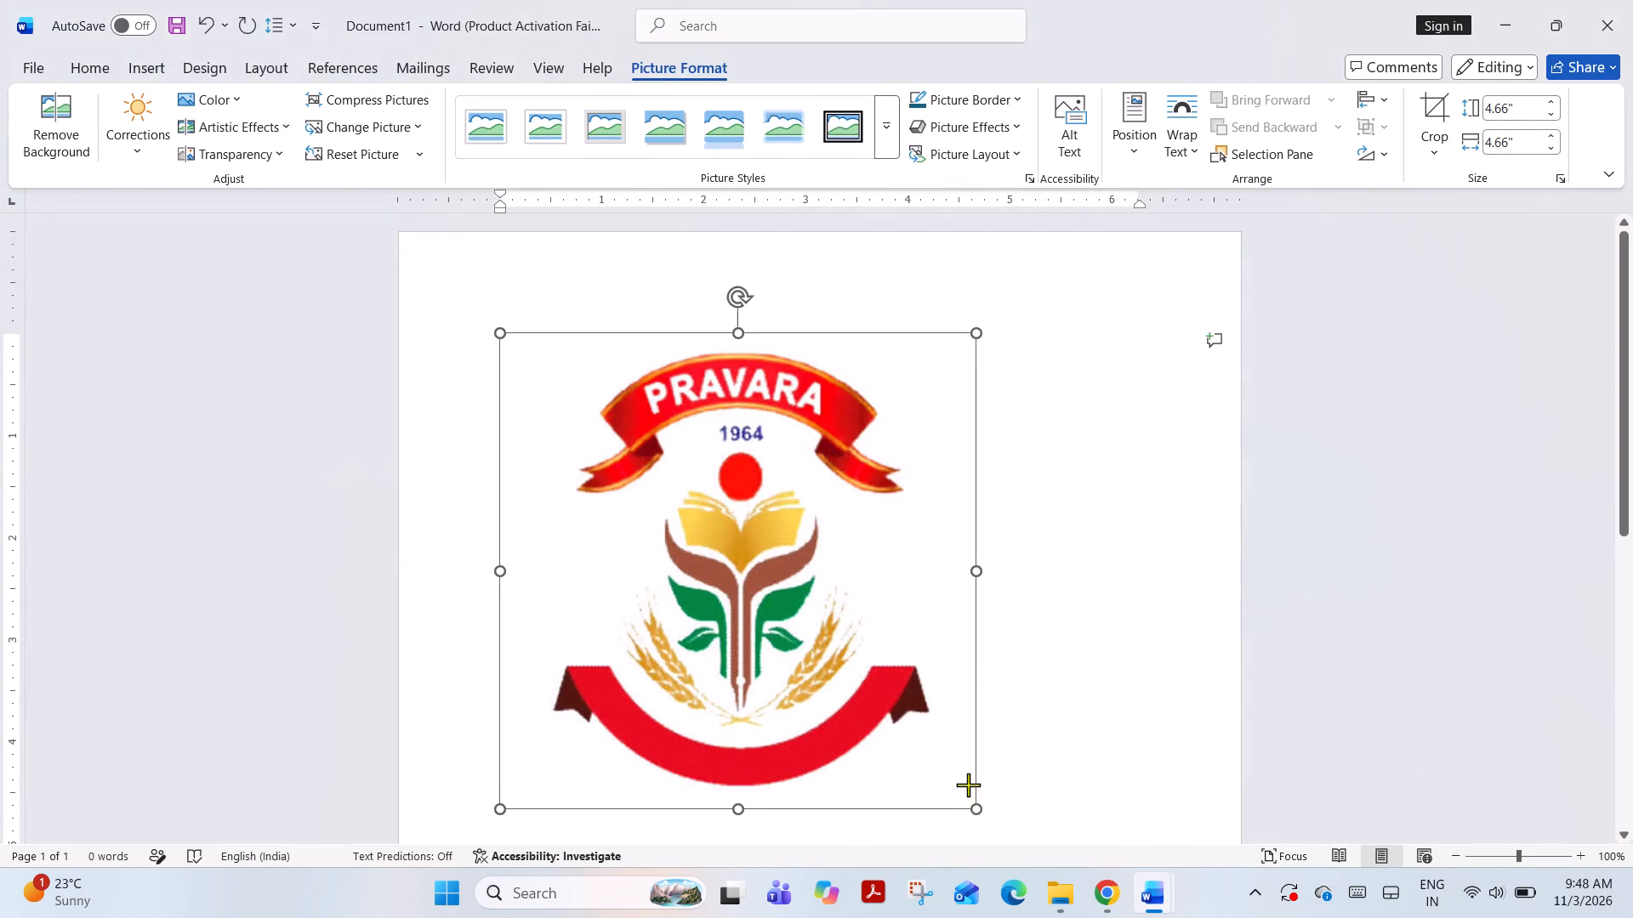
drag(968, 785, 595, 348)
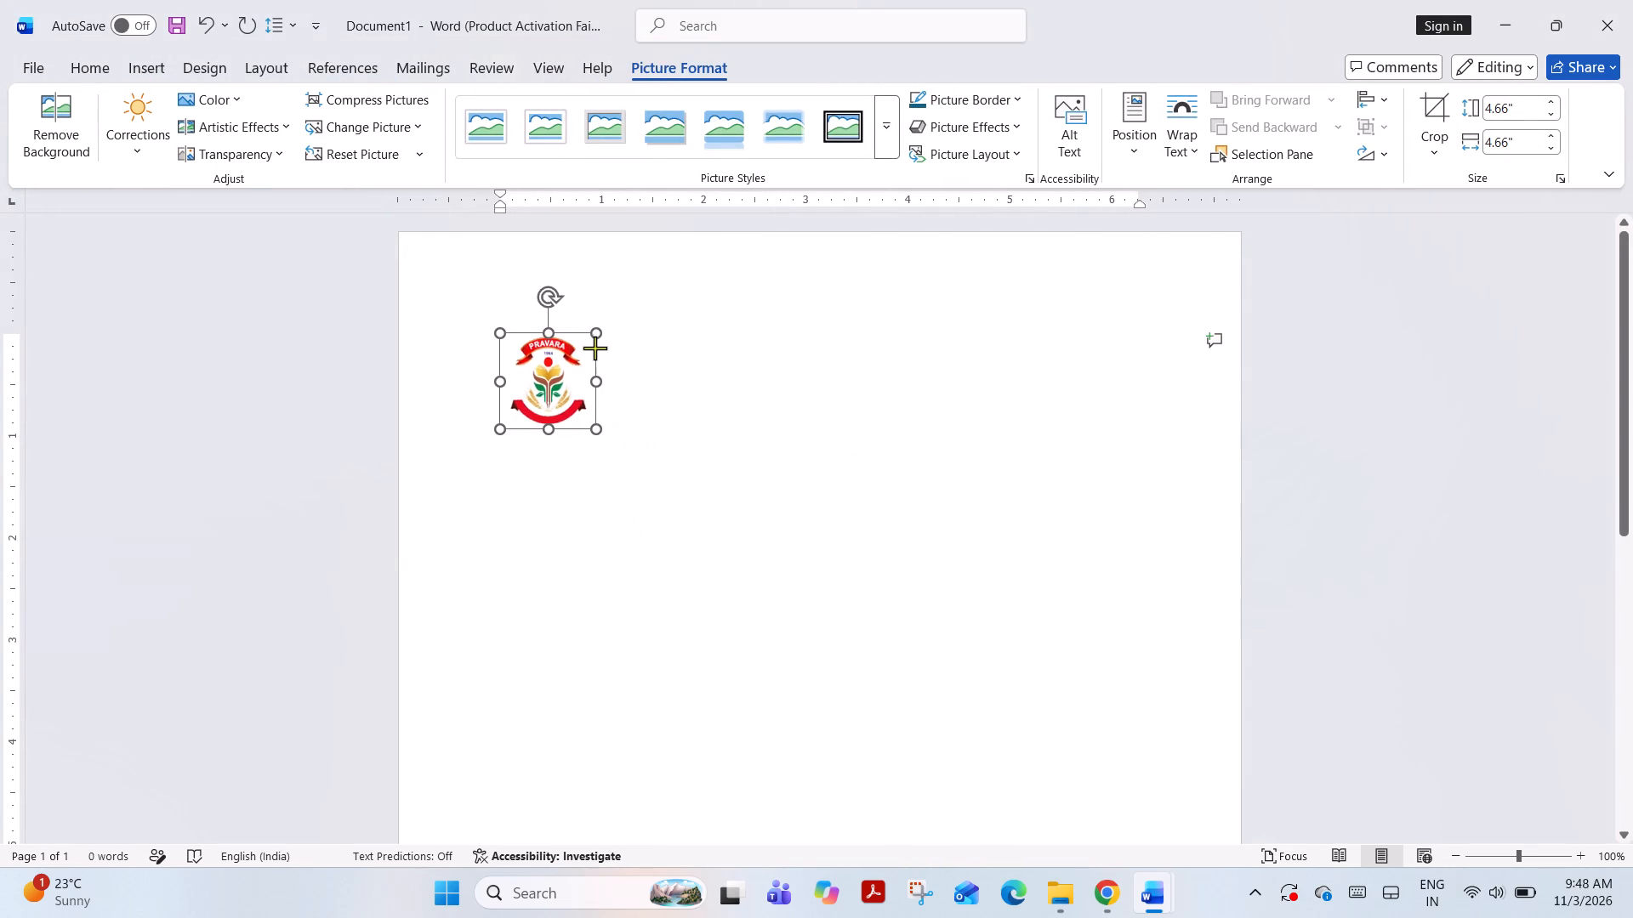
drag(595, 348, 594, 347)
drag(533, 388, 559, 370)
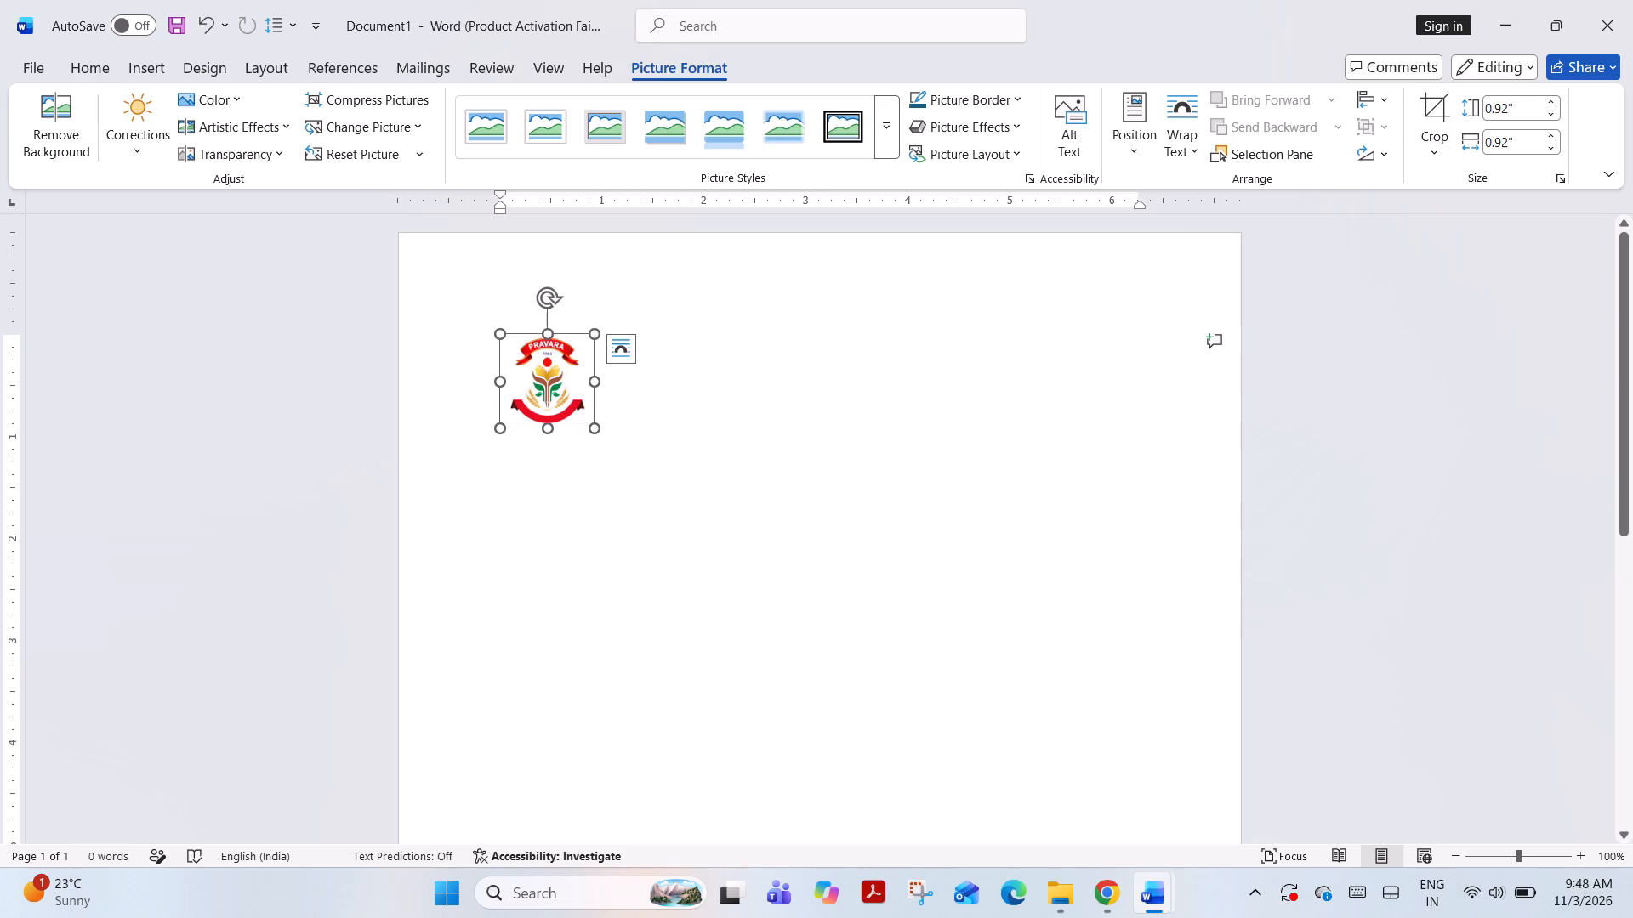
click(597, 582)
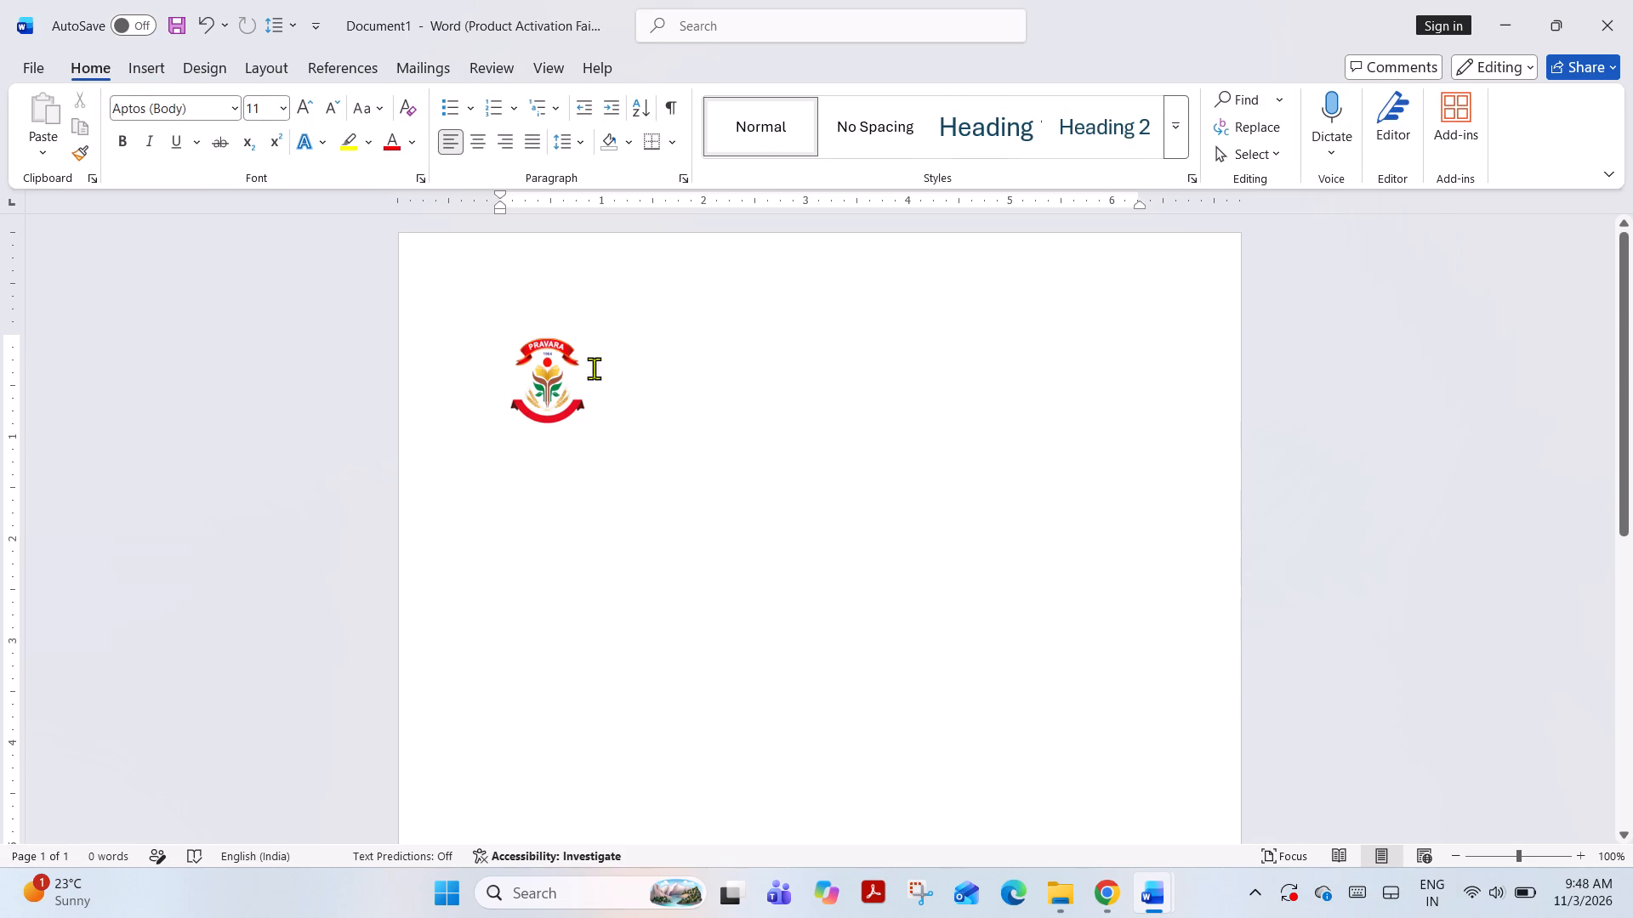
click(506, 350)
drag(590, 428, 605, 436)
click(931, 582)
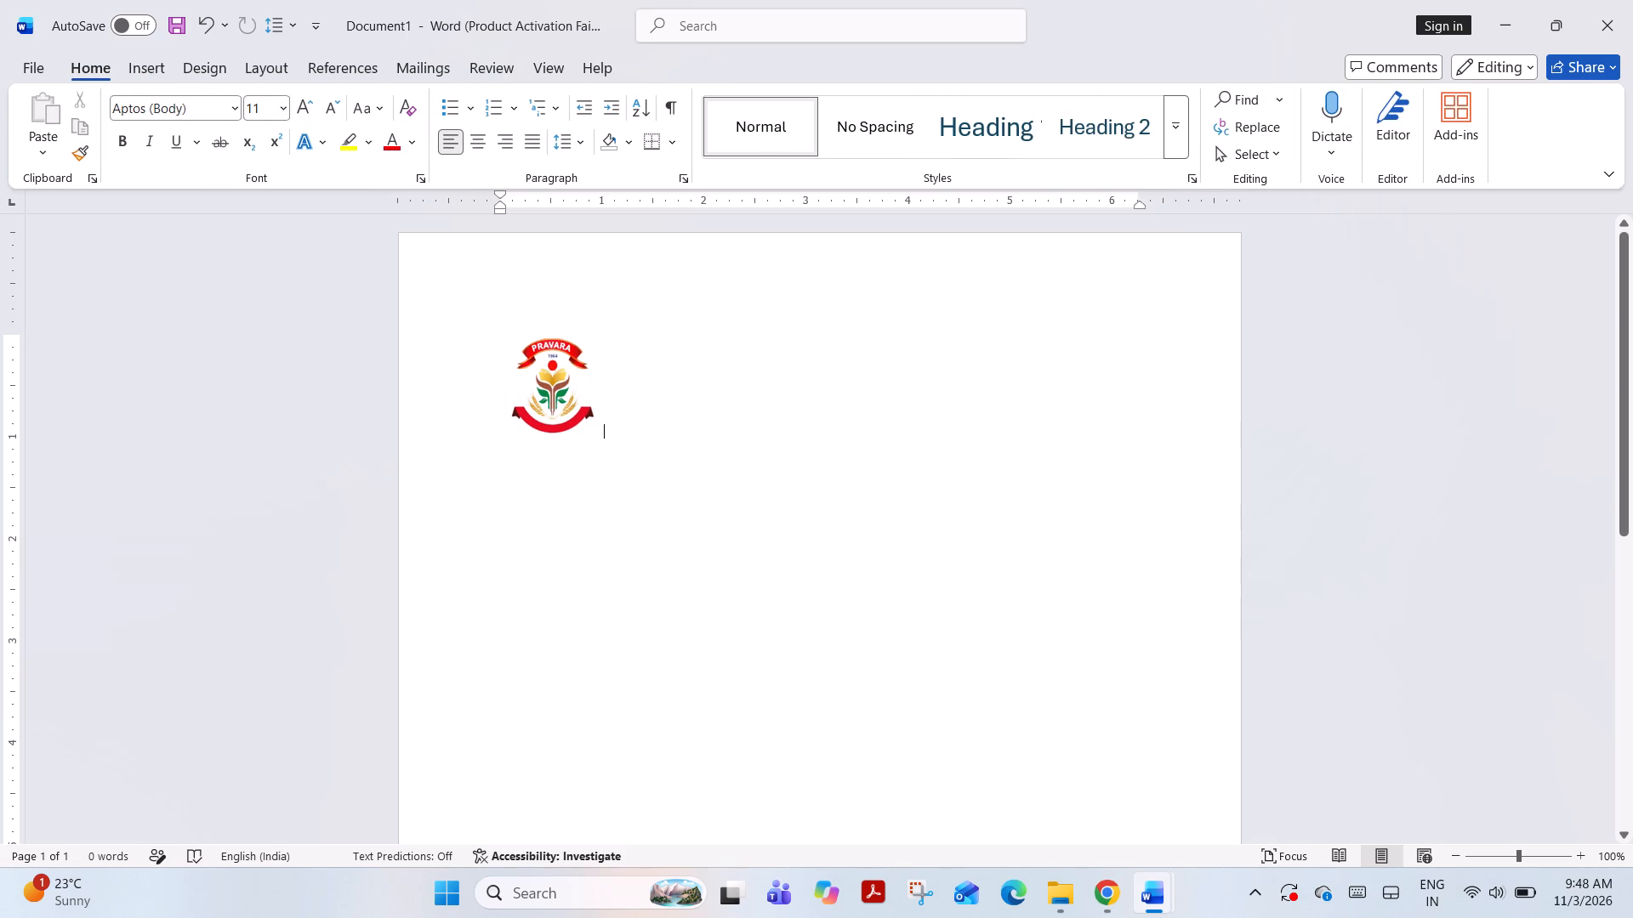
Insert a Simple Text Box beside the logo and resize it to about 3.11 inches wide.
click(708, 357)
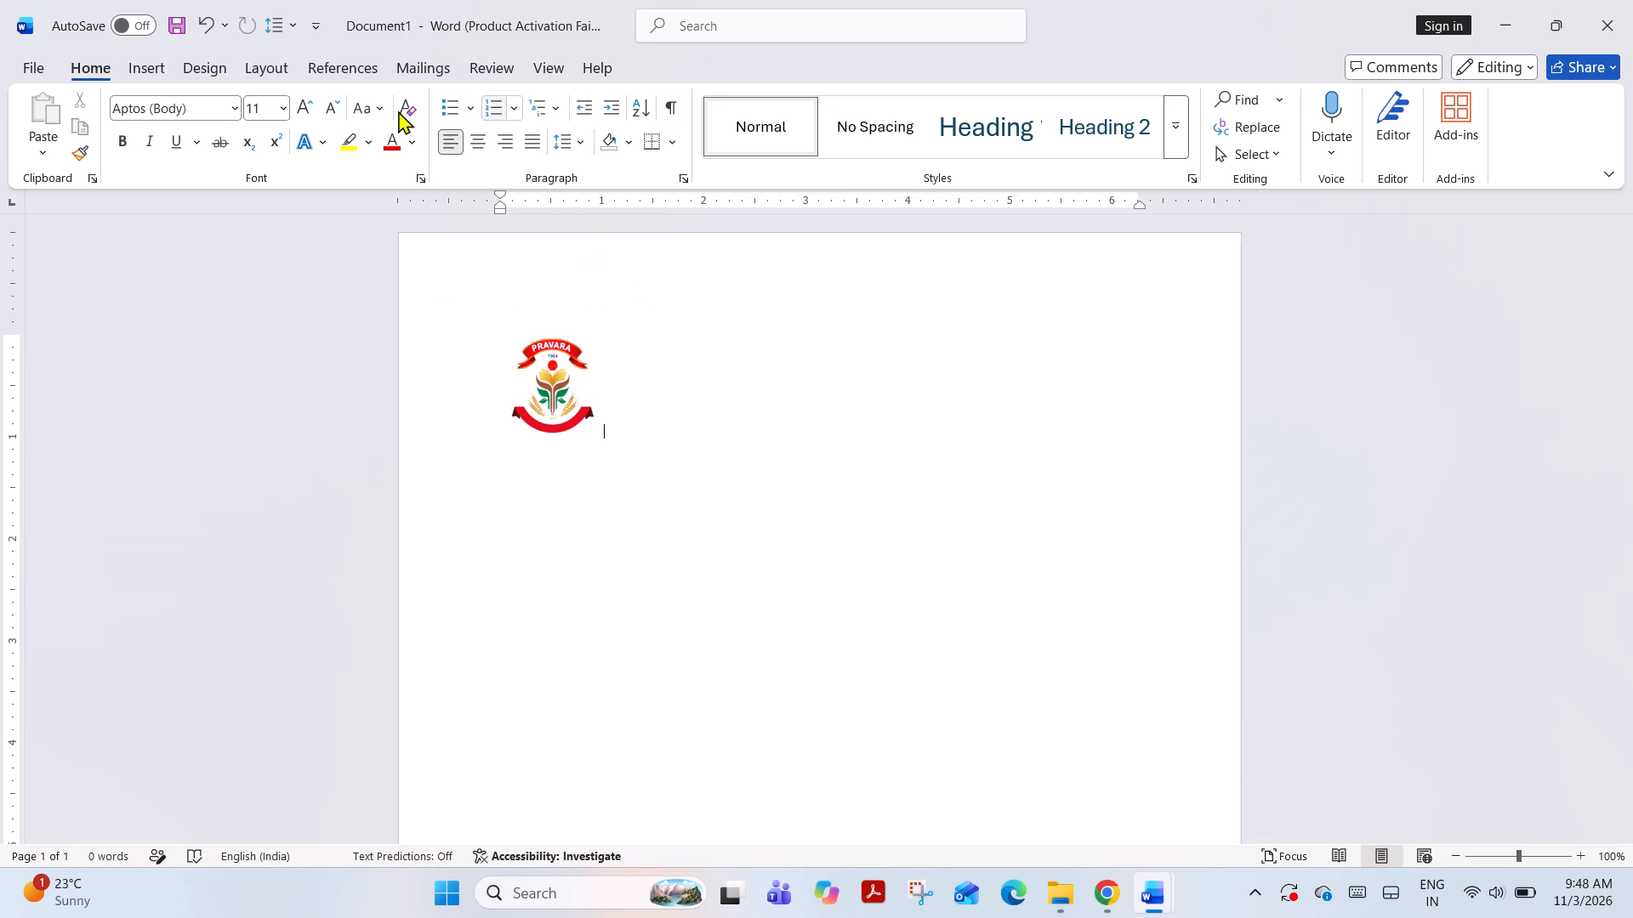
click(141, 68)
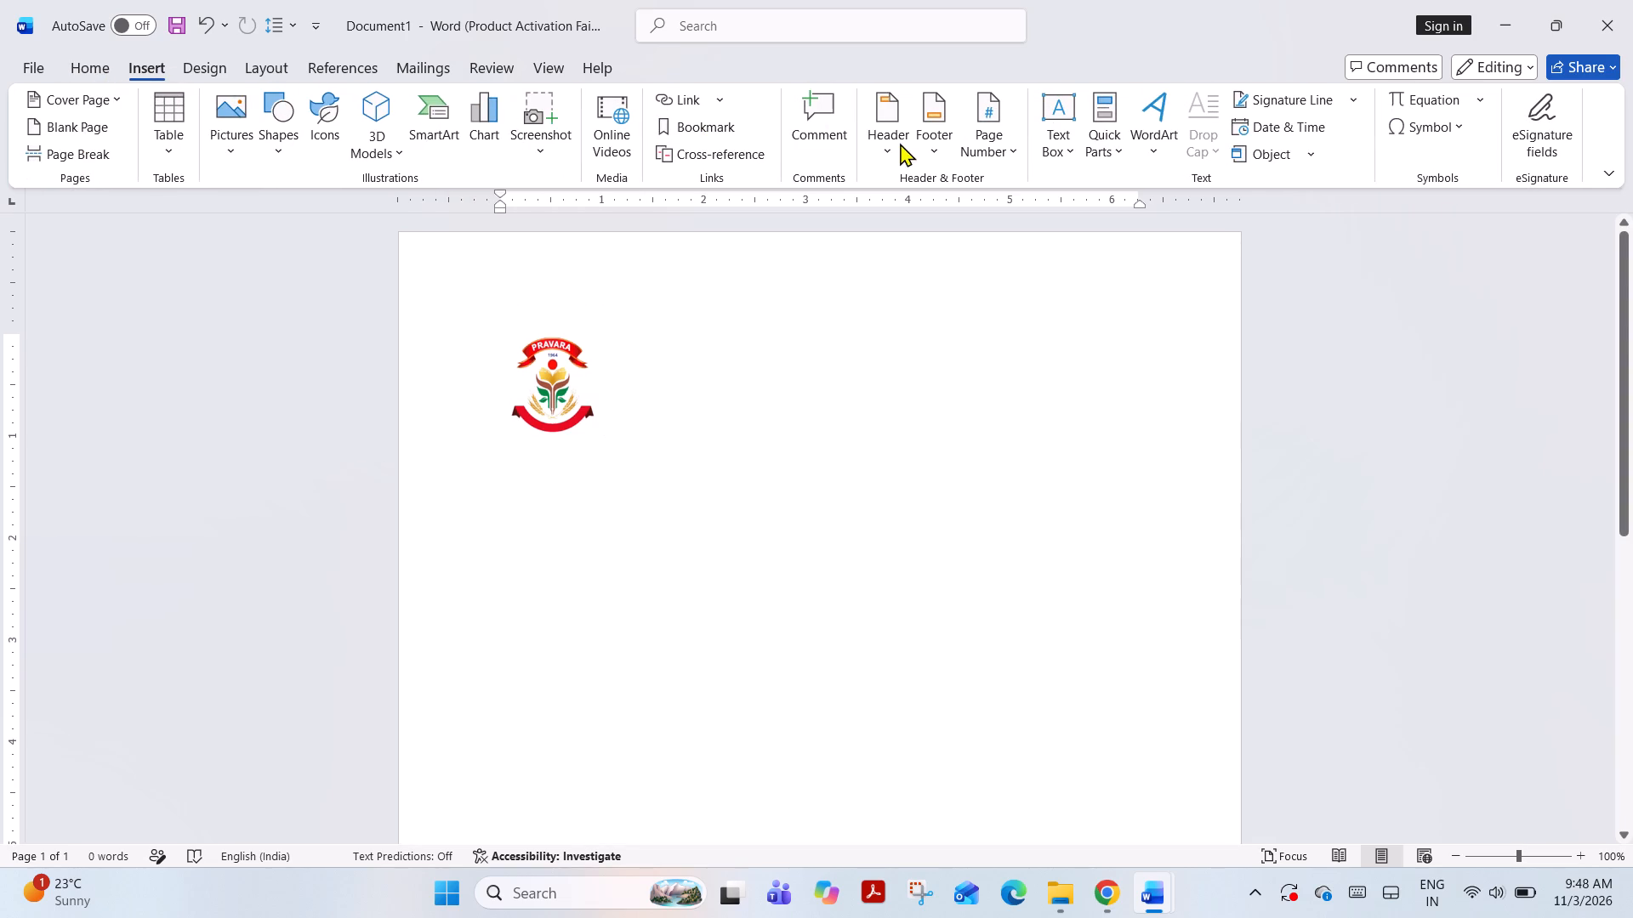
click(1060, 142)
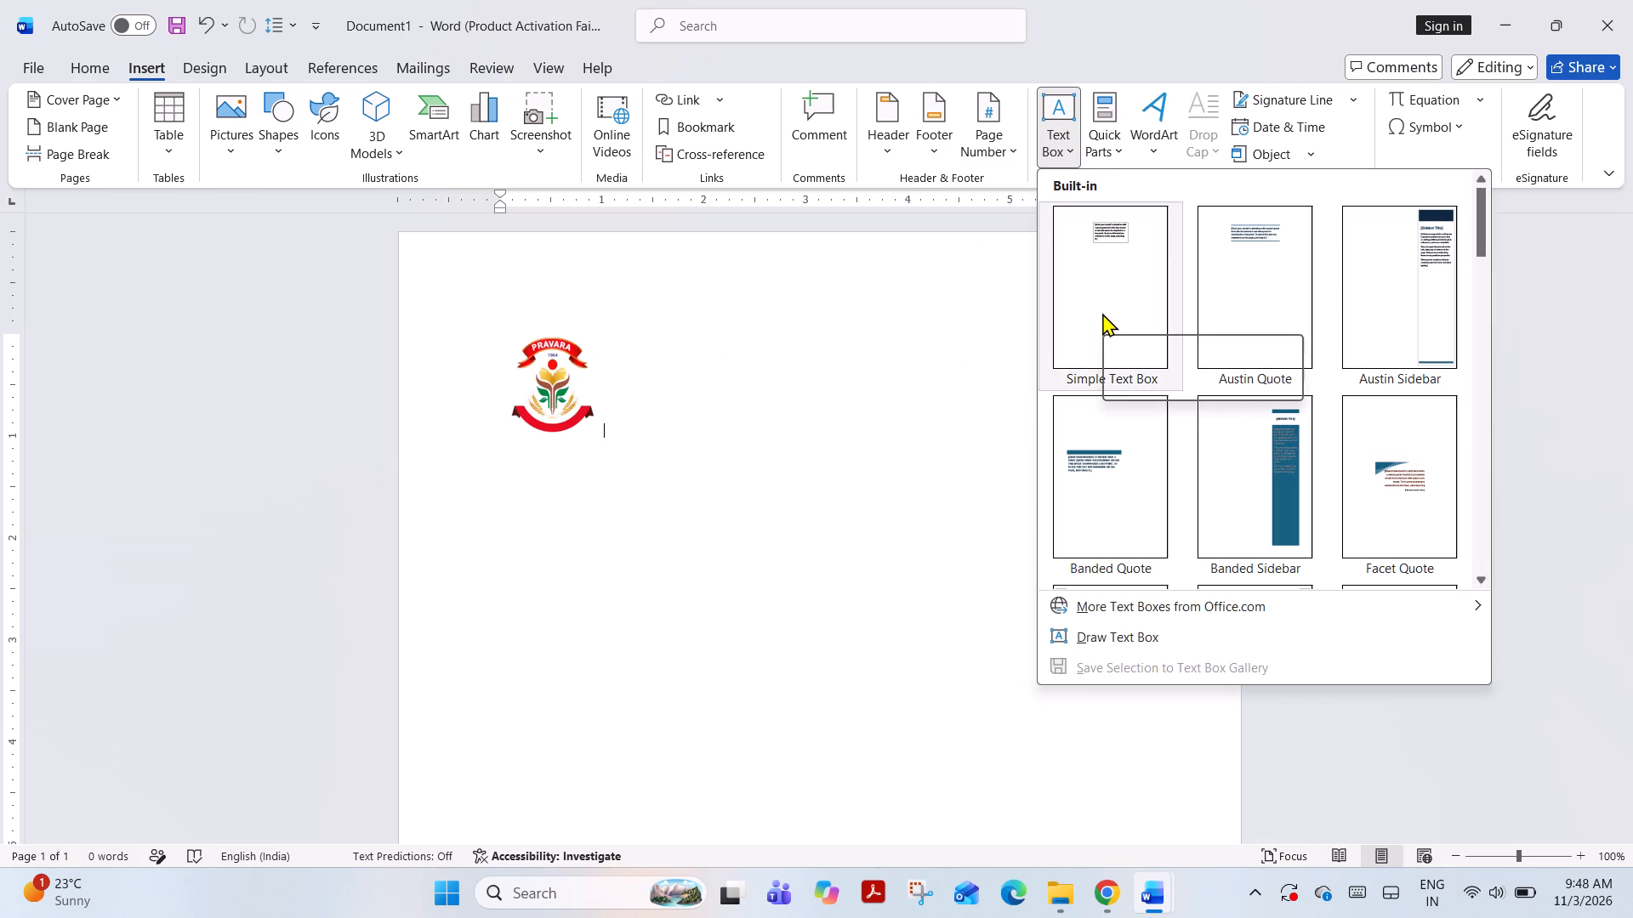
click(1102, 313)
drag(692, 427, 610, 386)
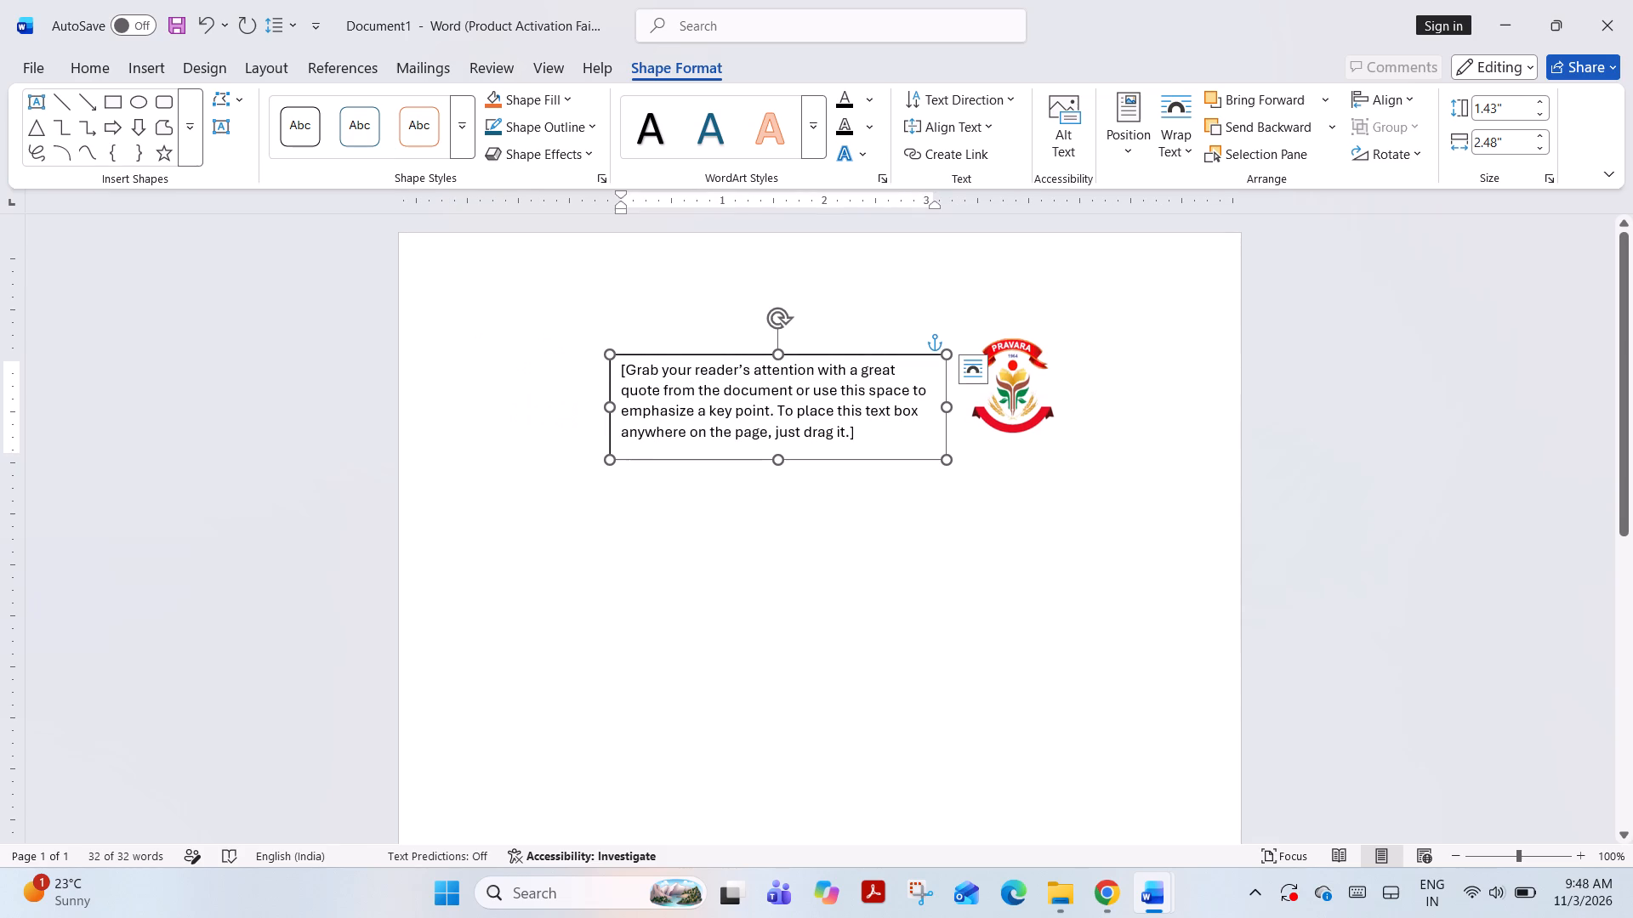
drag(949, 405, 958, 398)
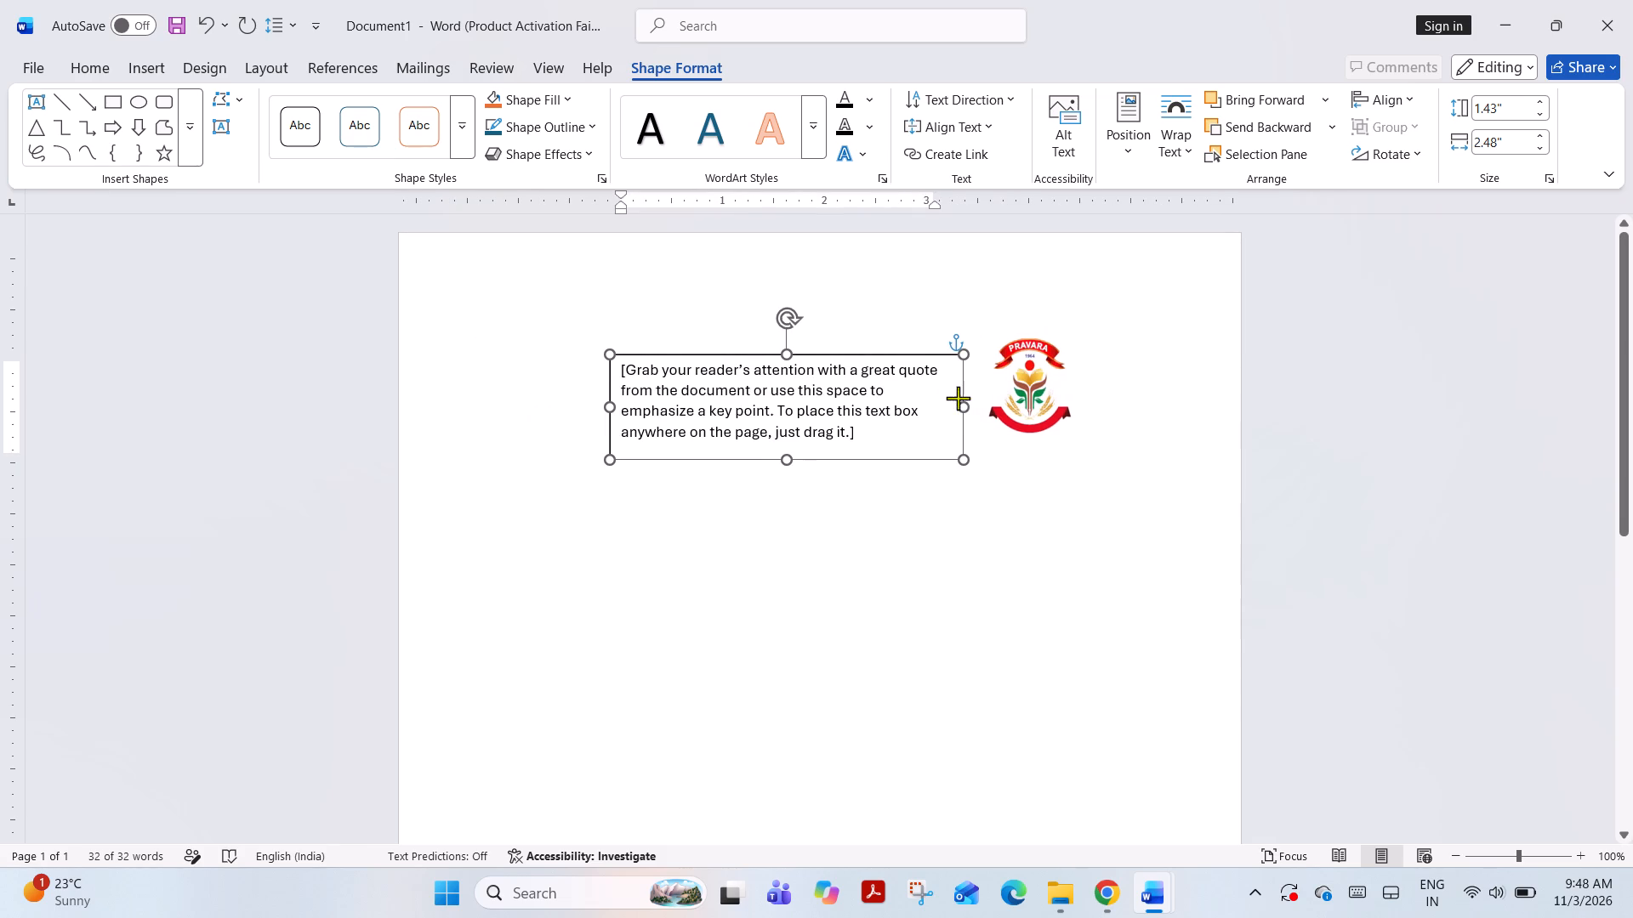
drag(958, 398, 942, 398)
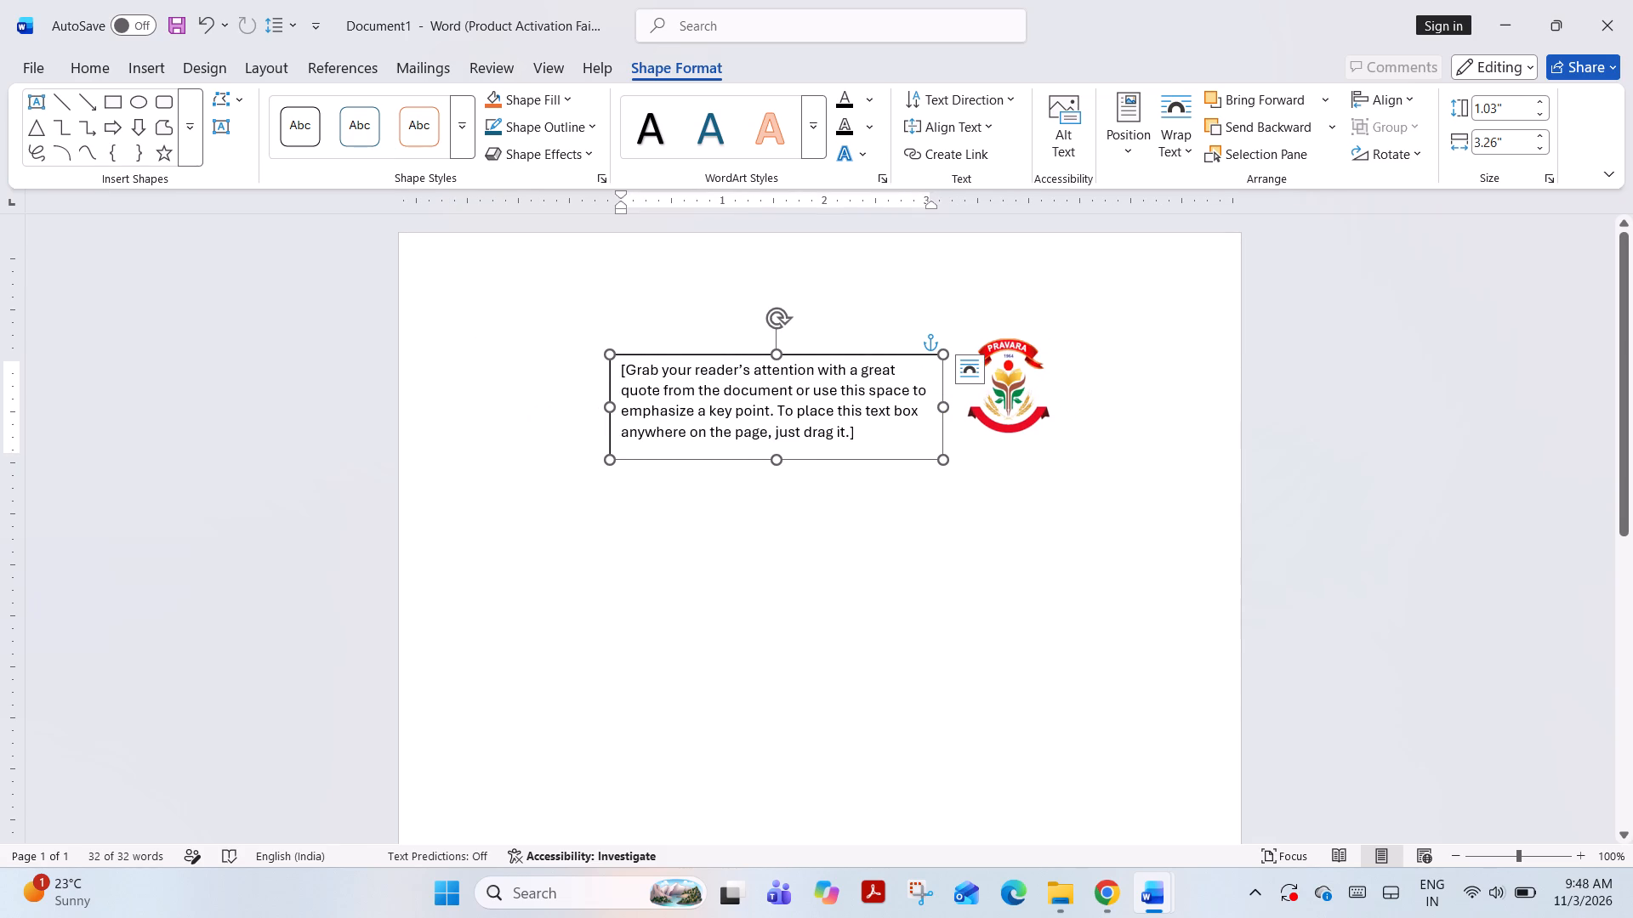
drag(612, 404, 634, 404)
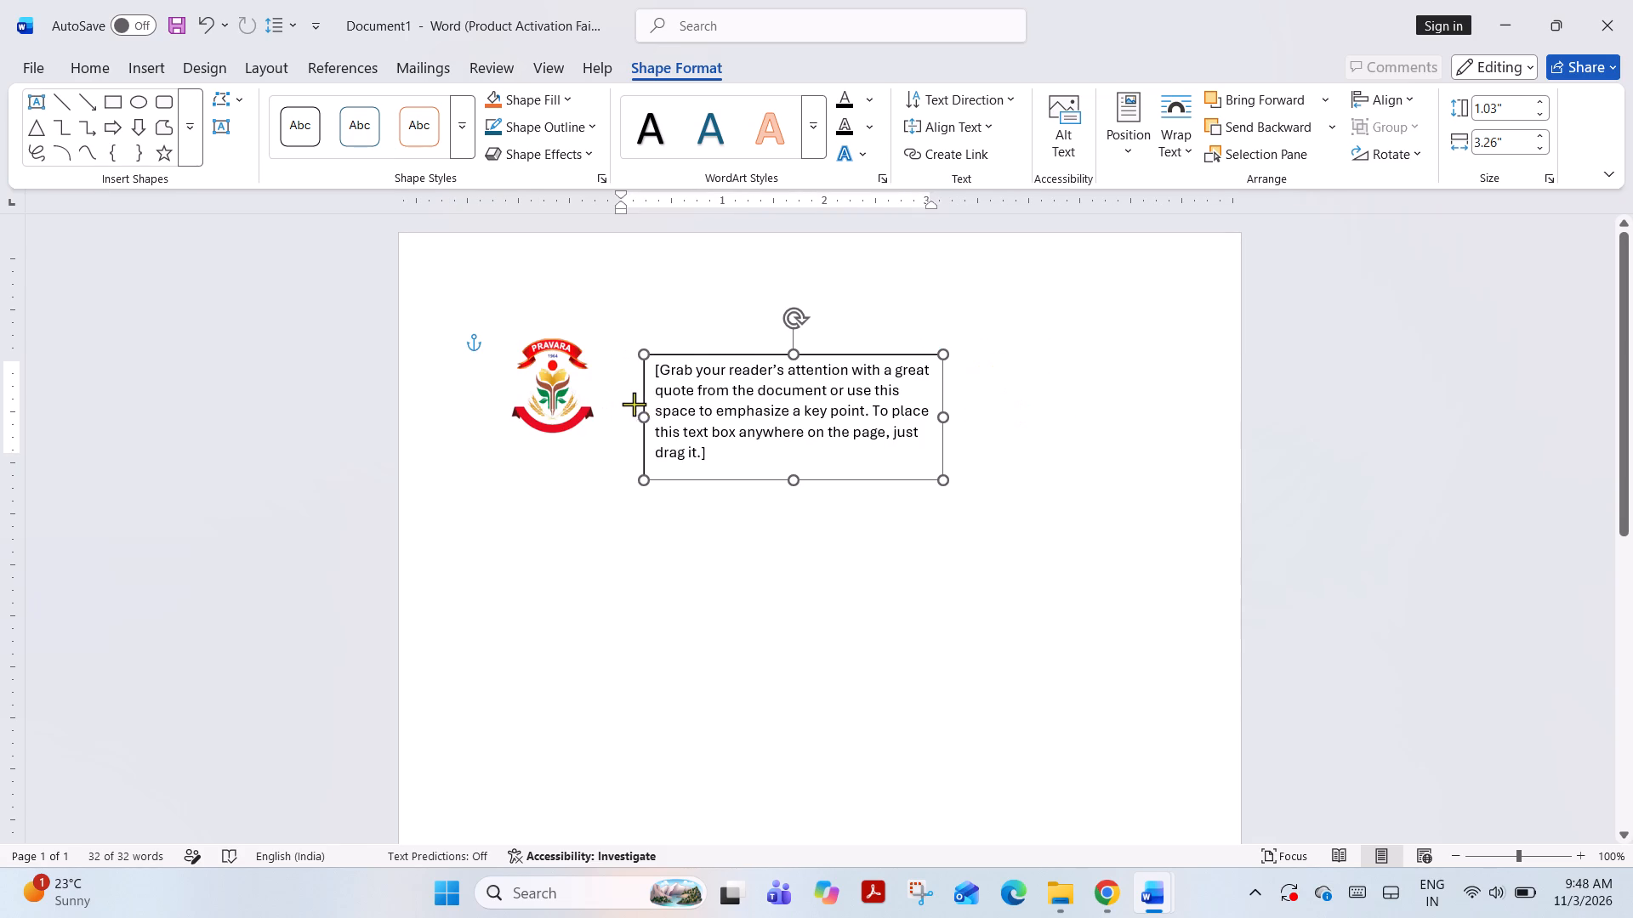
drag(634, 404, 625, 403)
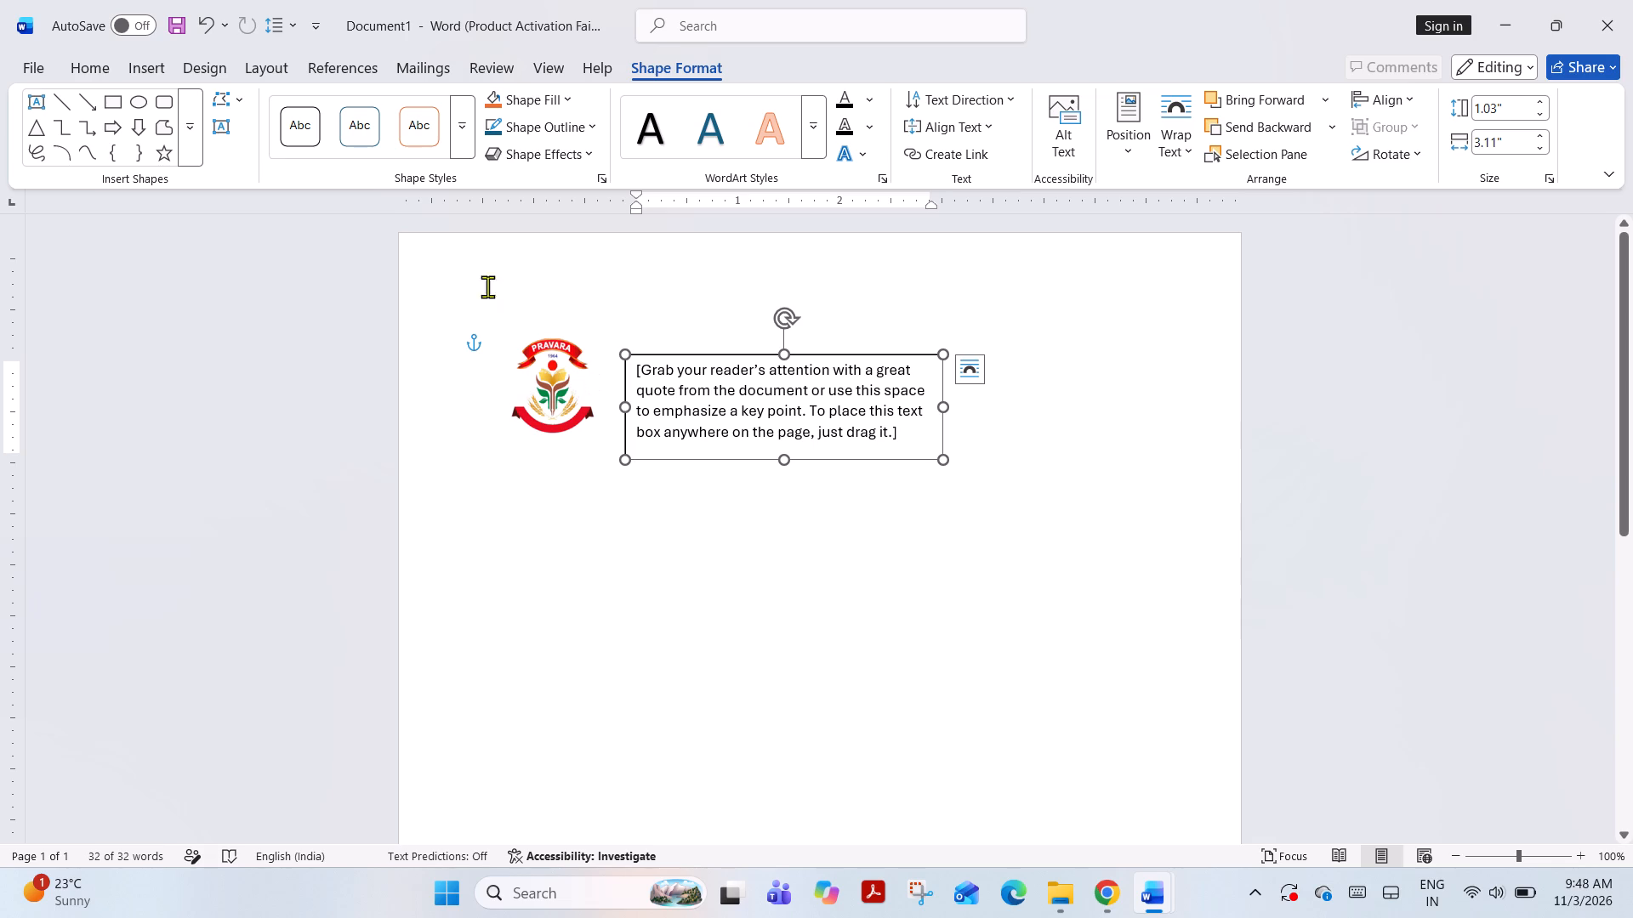
Close the new Word document without saving it.
click(1632, 0)
click(939, 490)
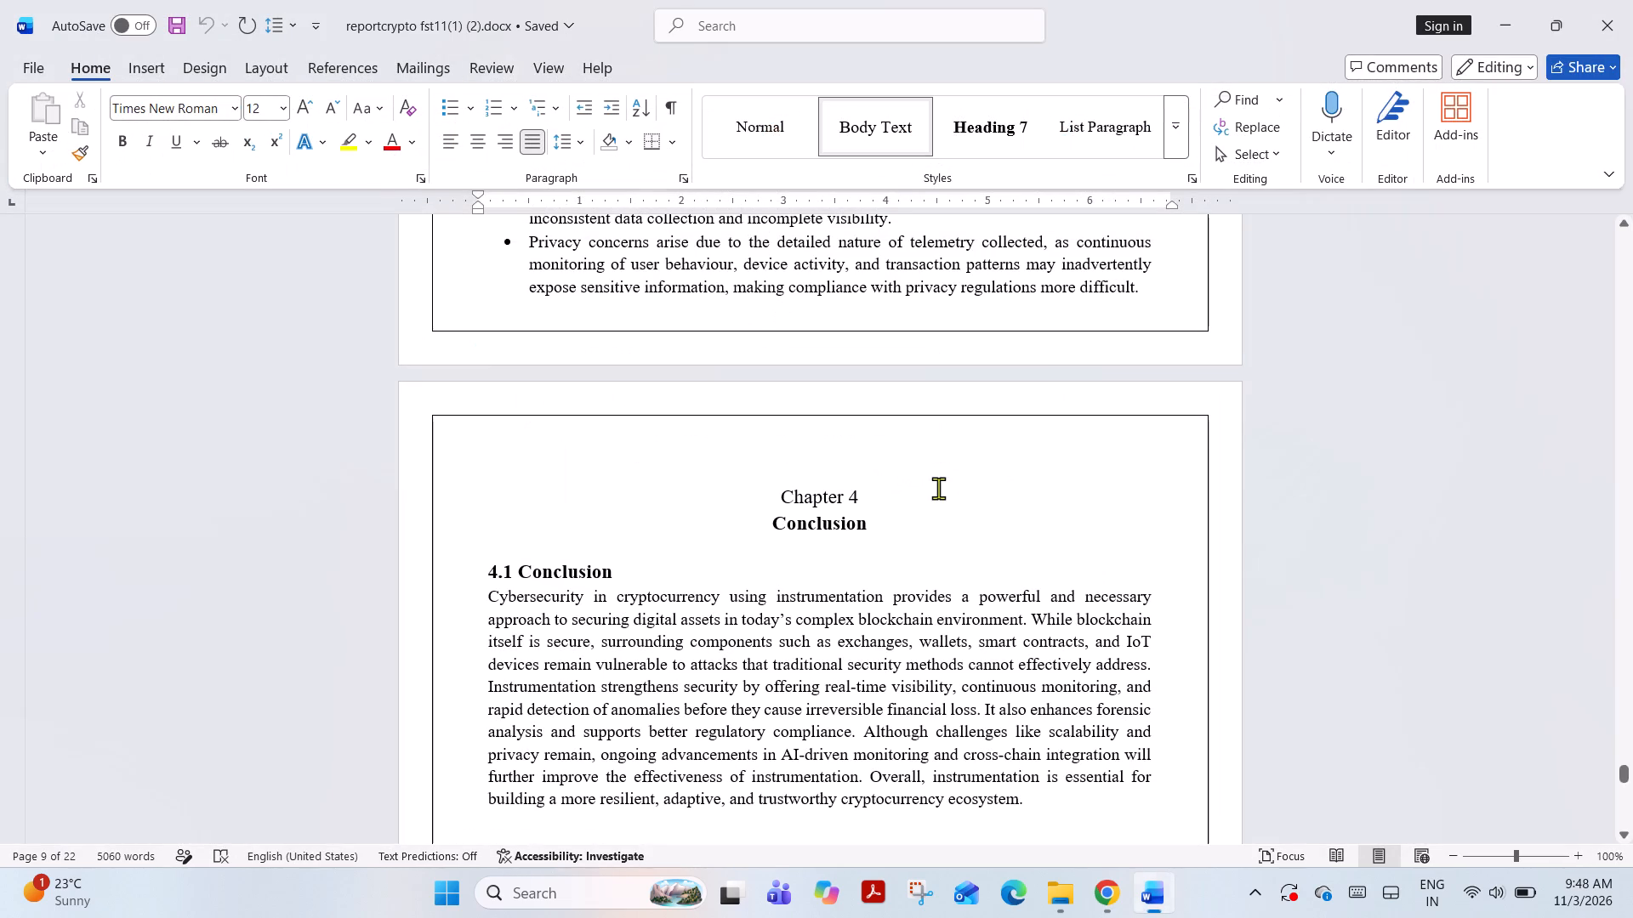
Minimize the open report, switch to PowerPoint and create a blank presentation.
click(1493, 18)
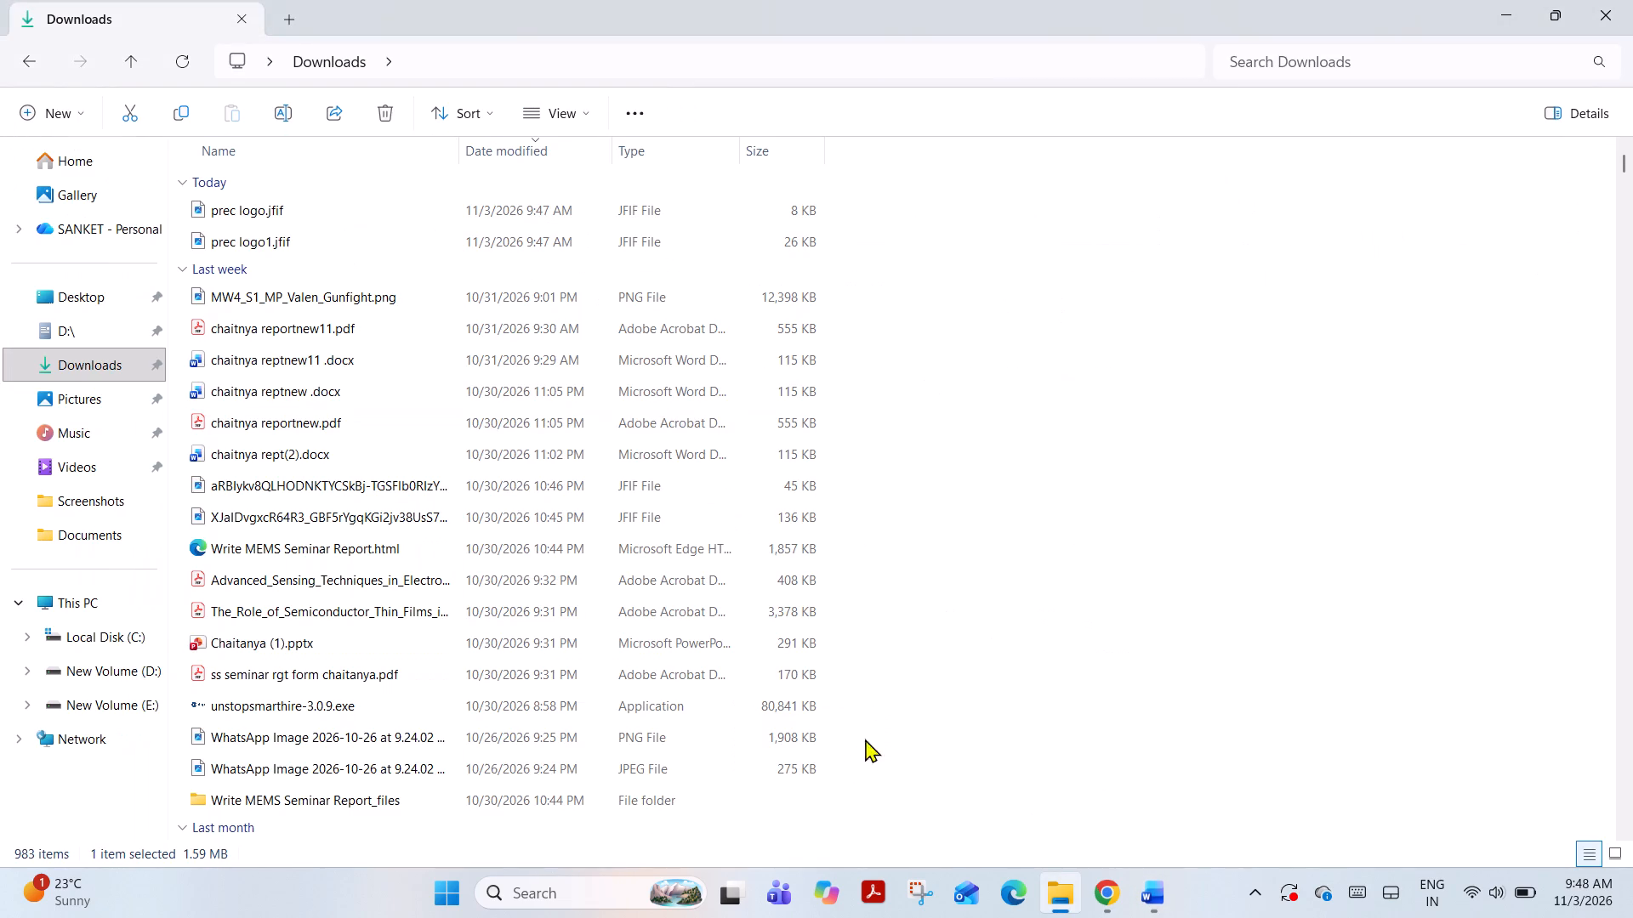
click(550, 899)
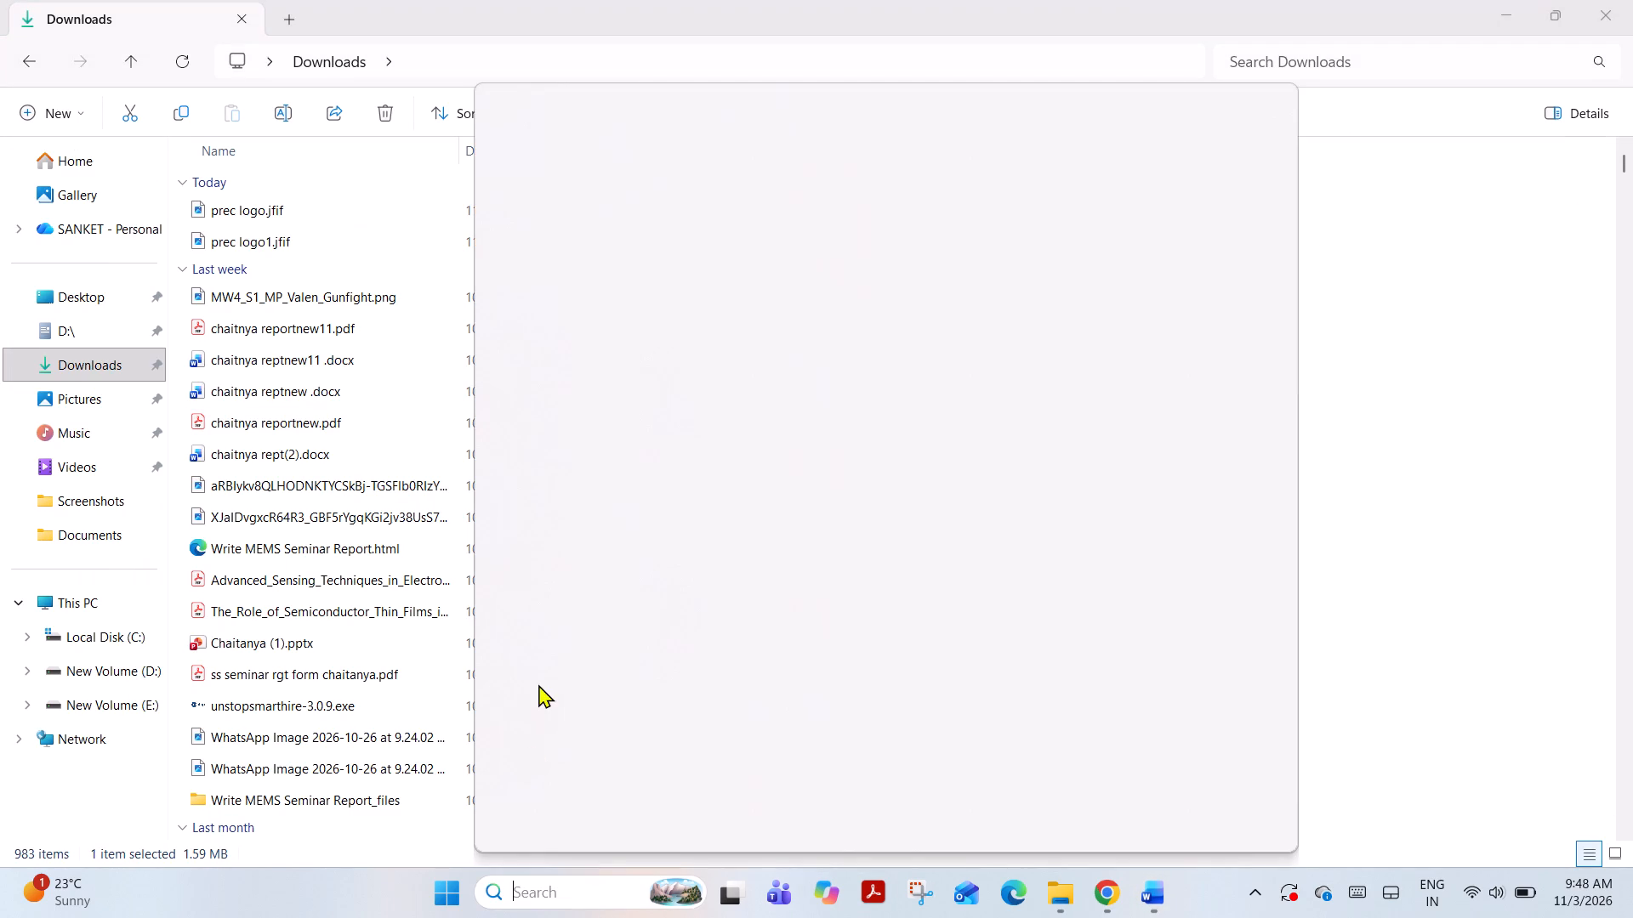
click(655, 406)
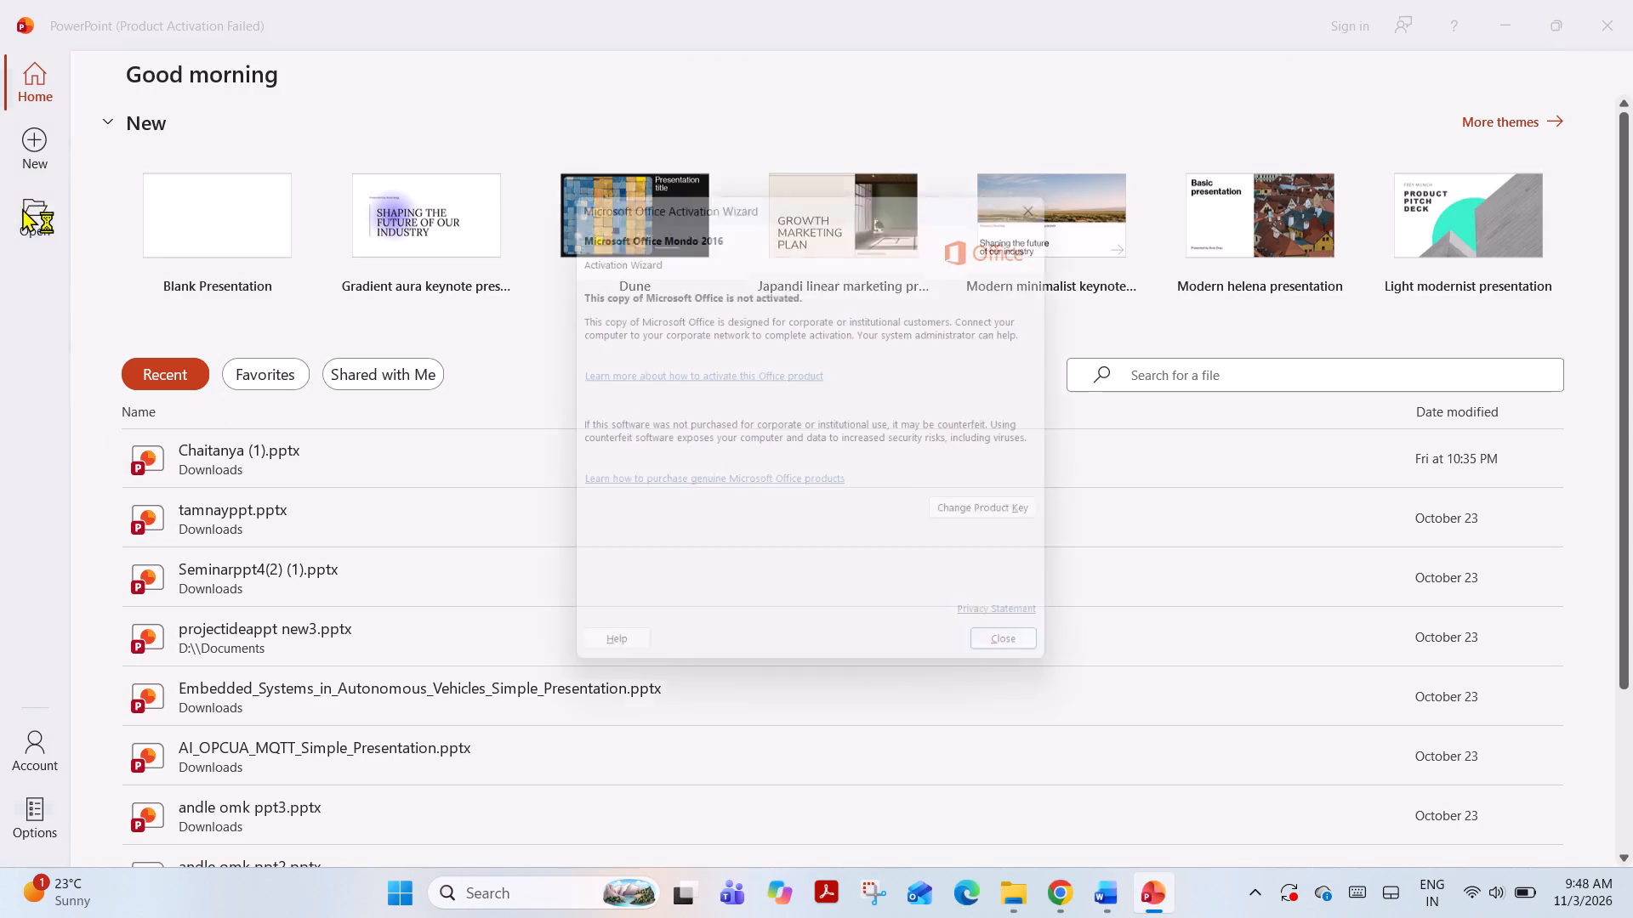
click(1025, 653)
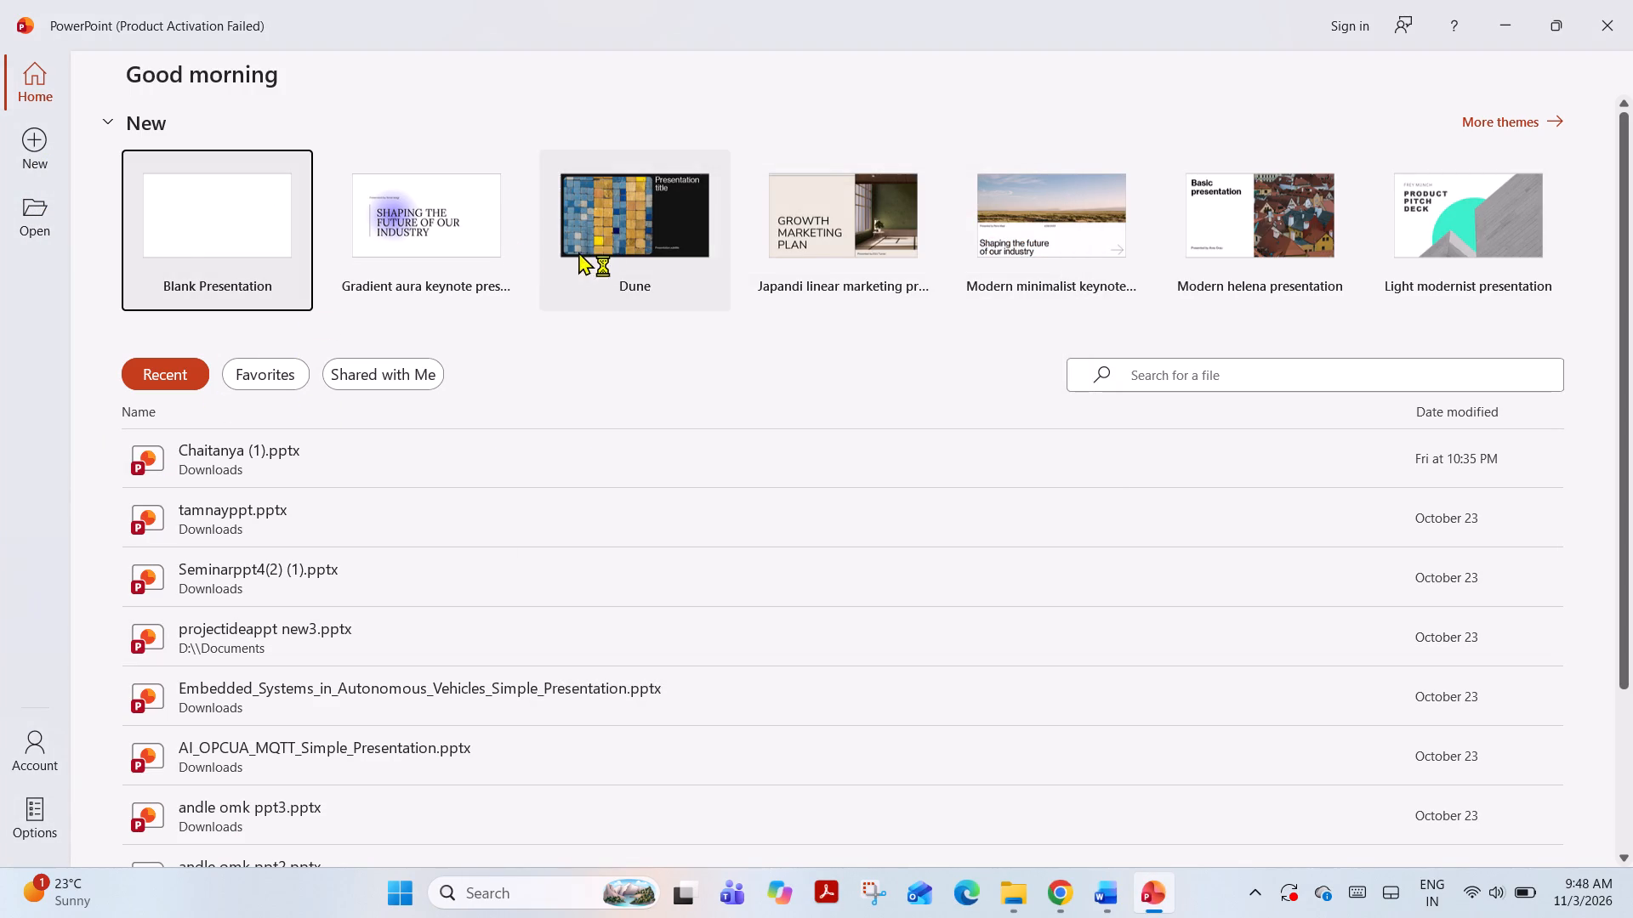
click(208, 270)
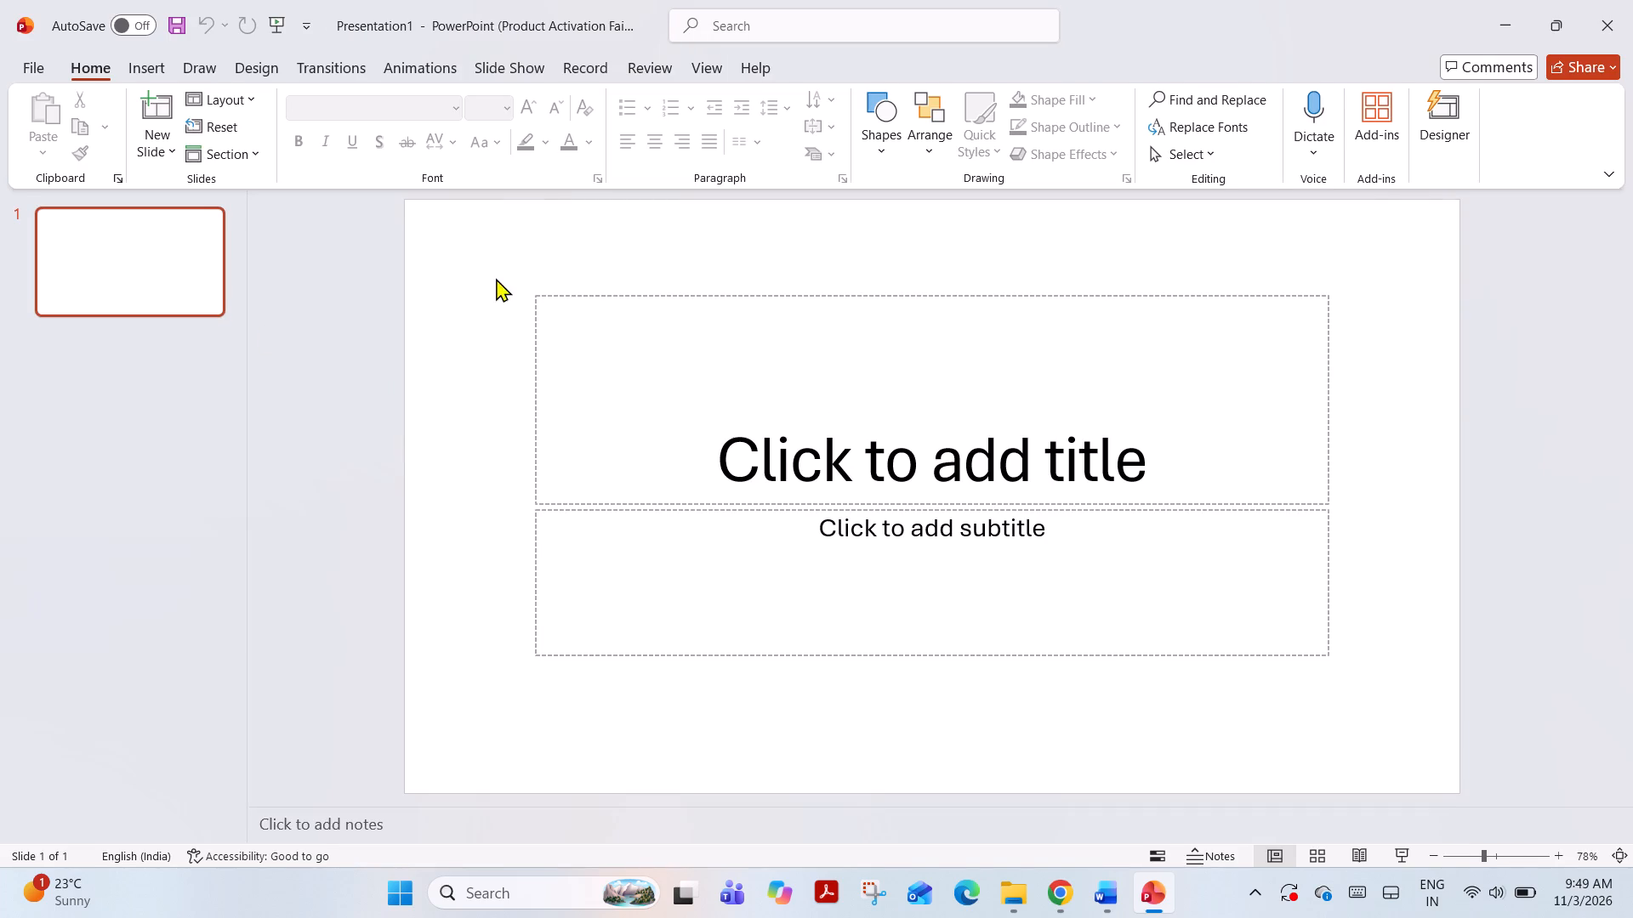
Delete the title and subtitle placeholders from the first slide.
drag(496, 276, 973, 522)
click(973, 494)
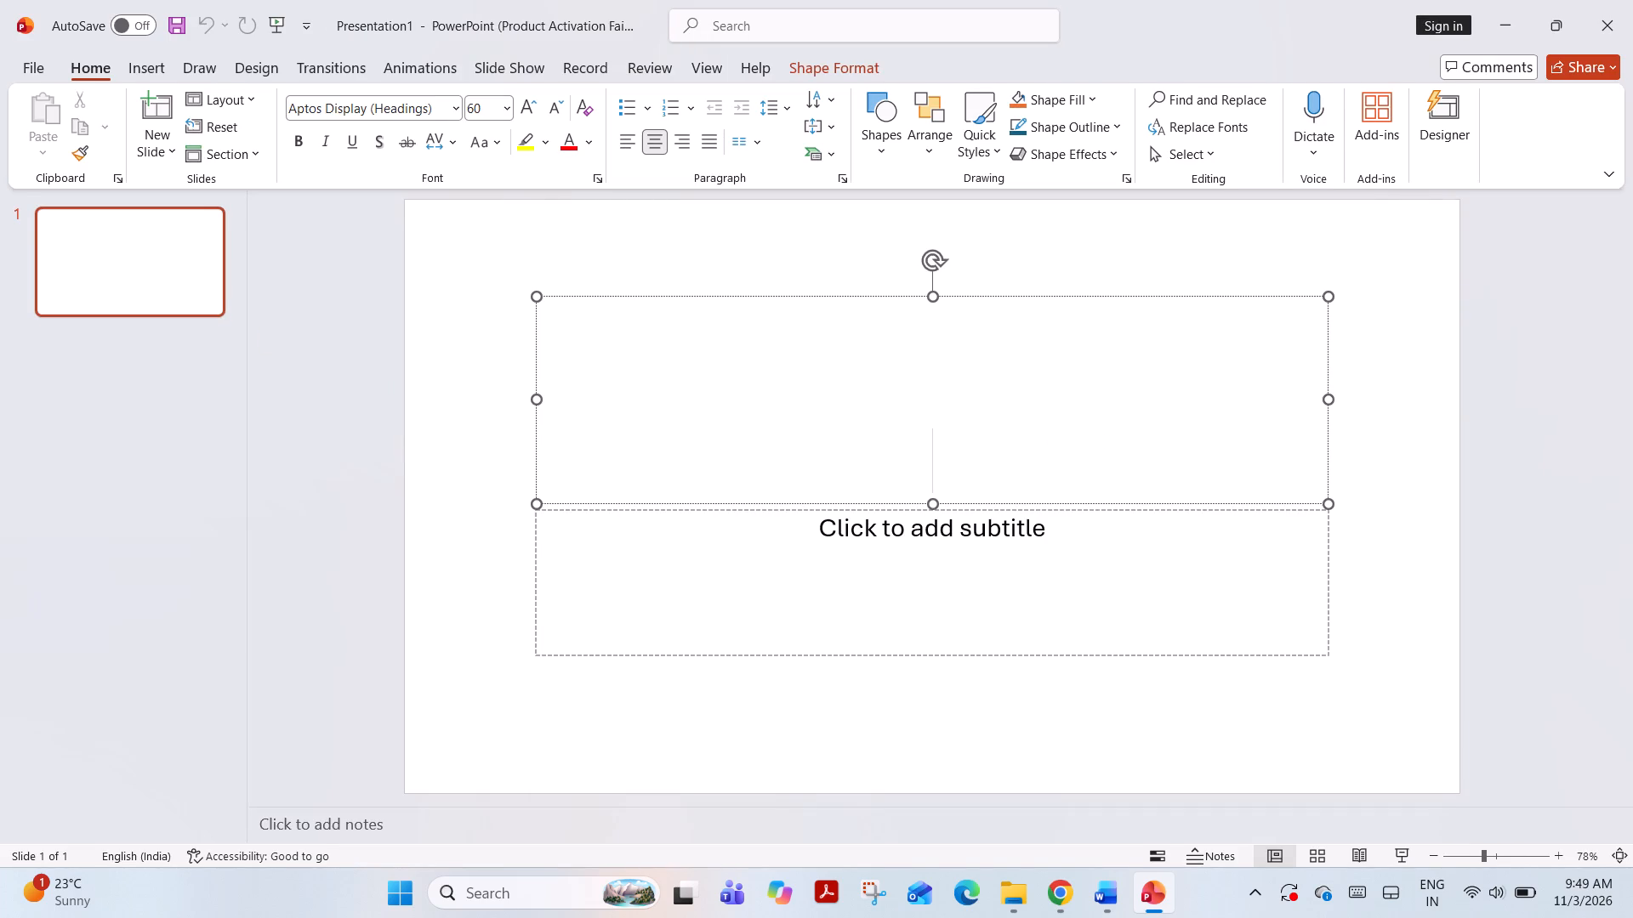
click(990, 504)
key(BackSpace)
key(BackSpace)
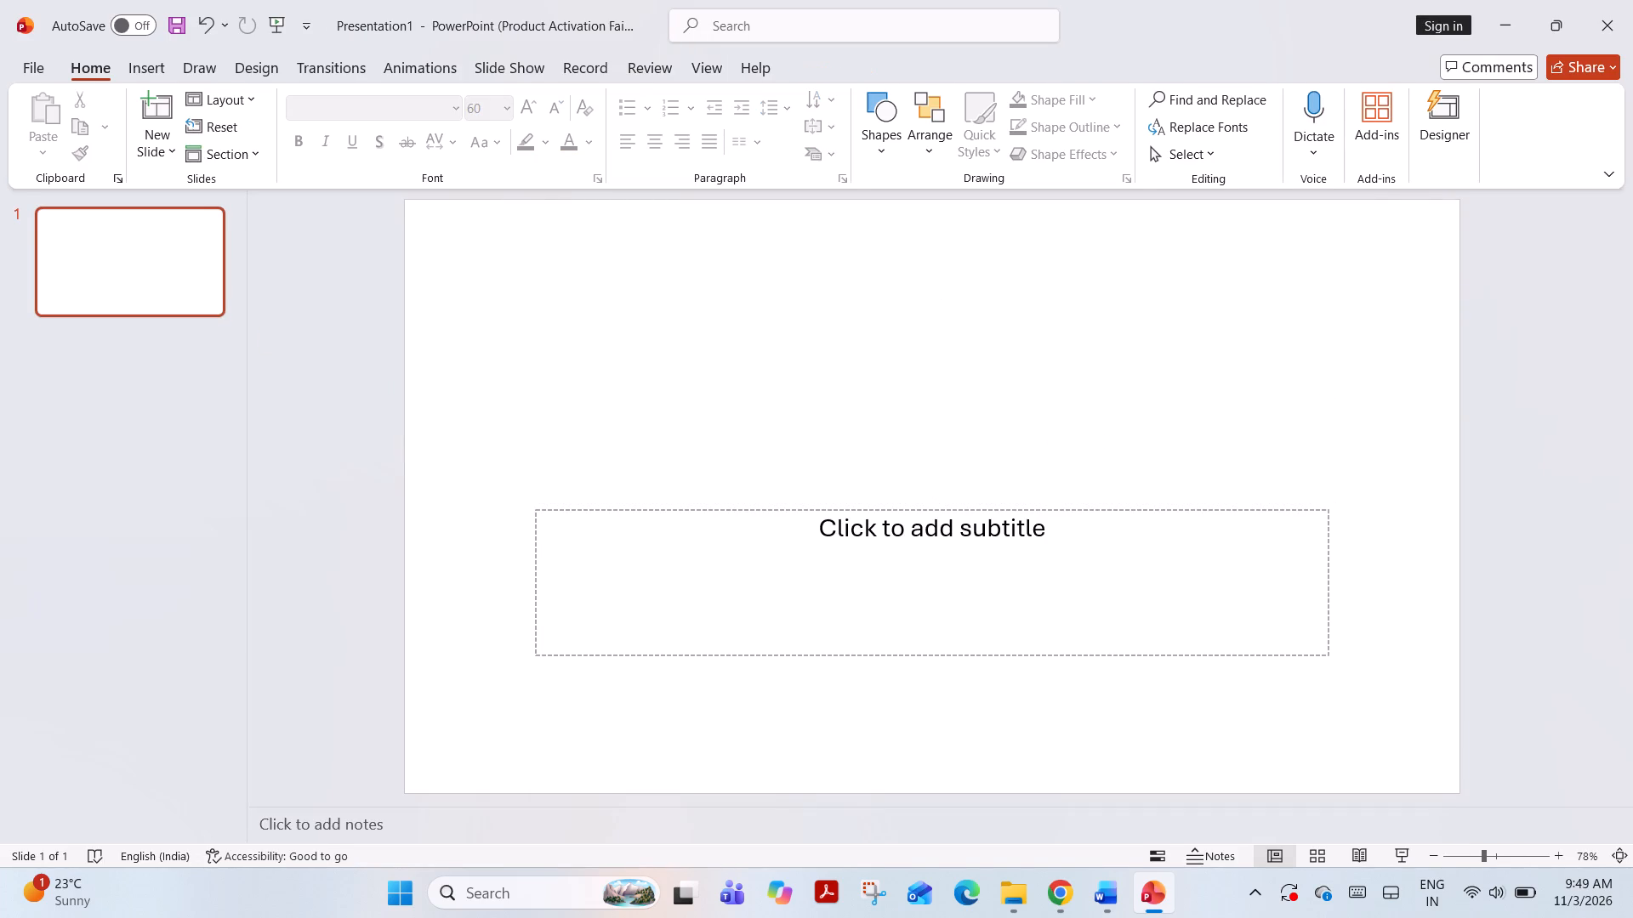
click(993, 511)
key(BackSpace)
click(993, 511)
key(BackSpace)
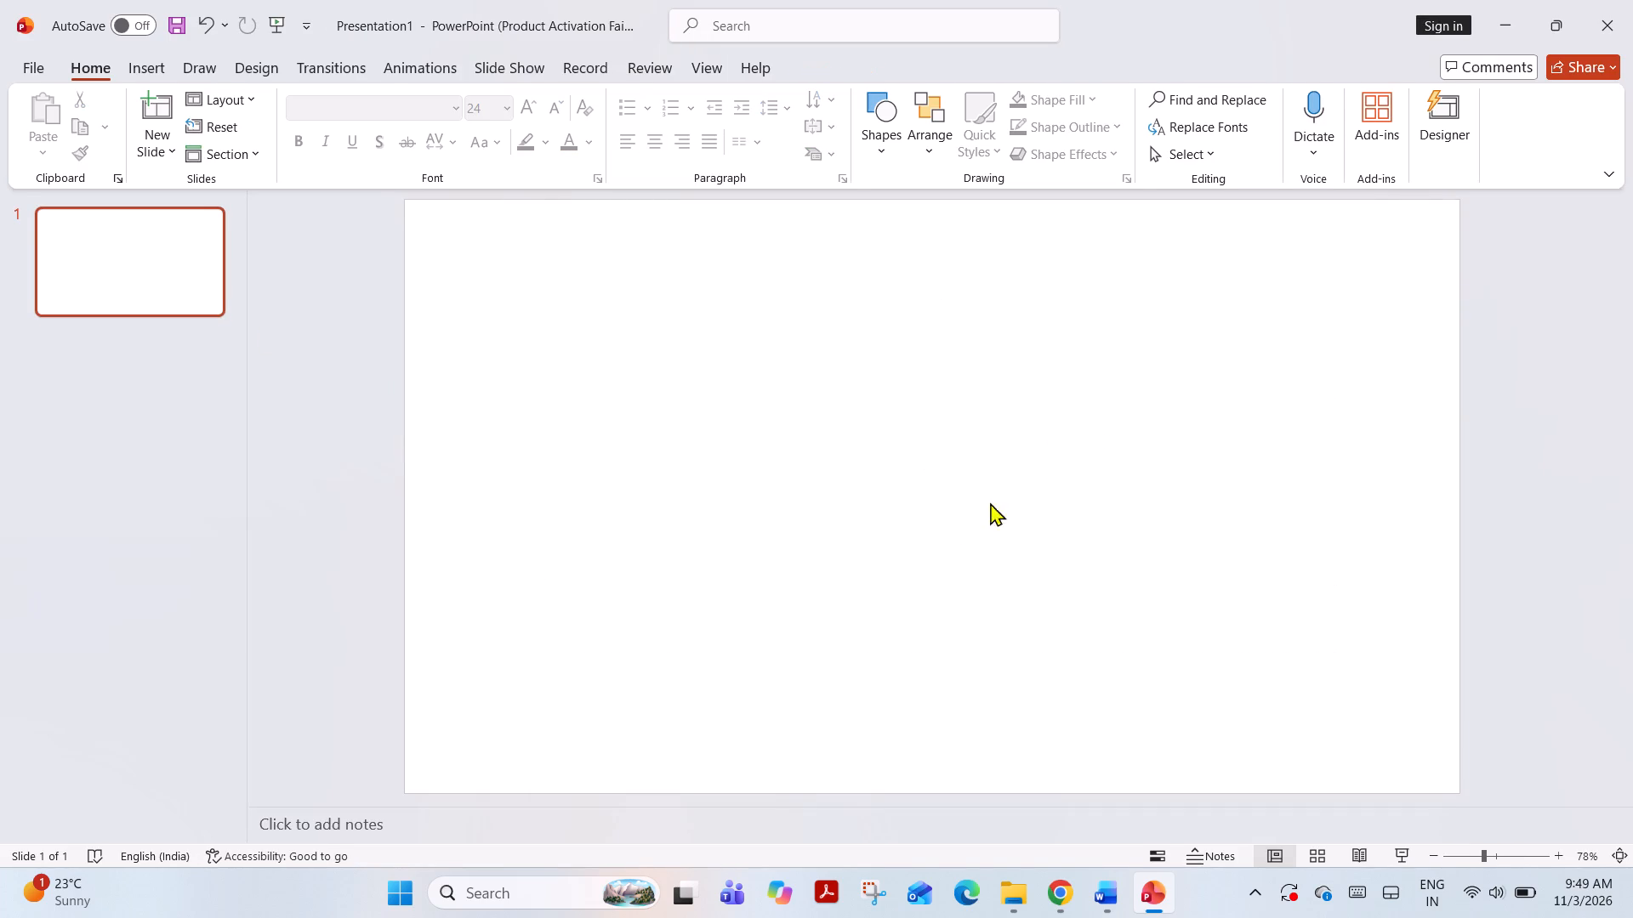
Insert the picture "prec logo1.jfif" from Downloads onto the empty slide.
click(125, 68)
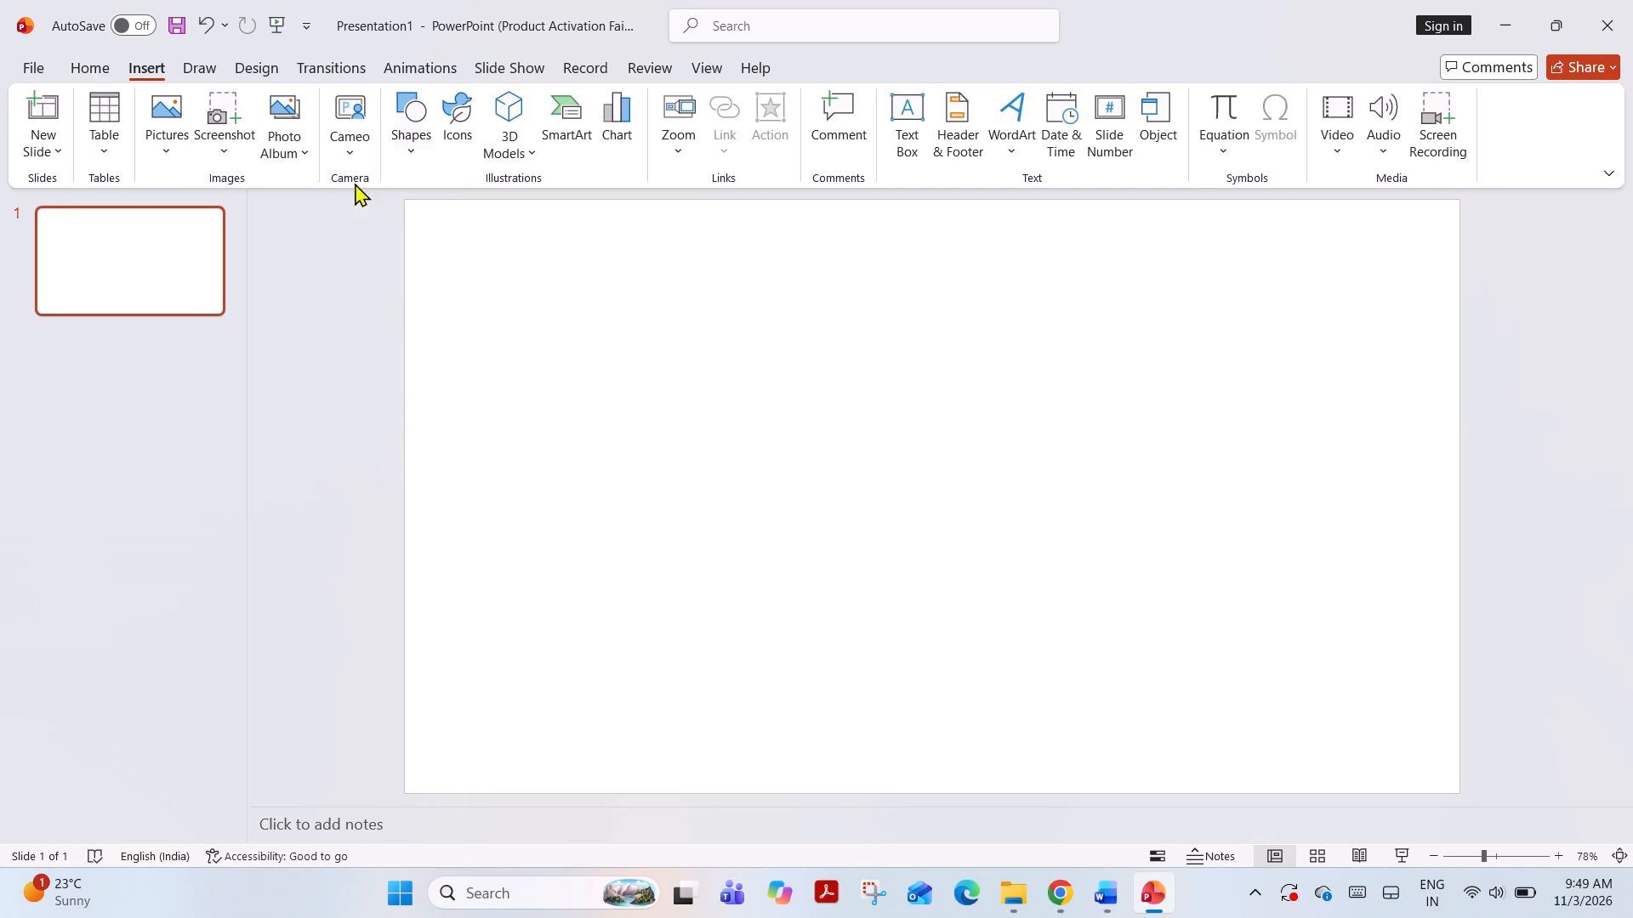
click(180, 122)
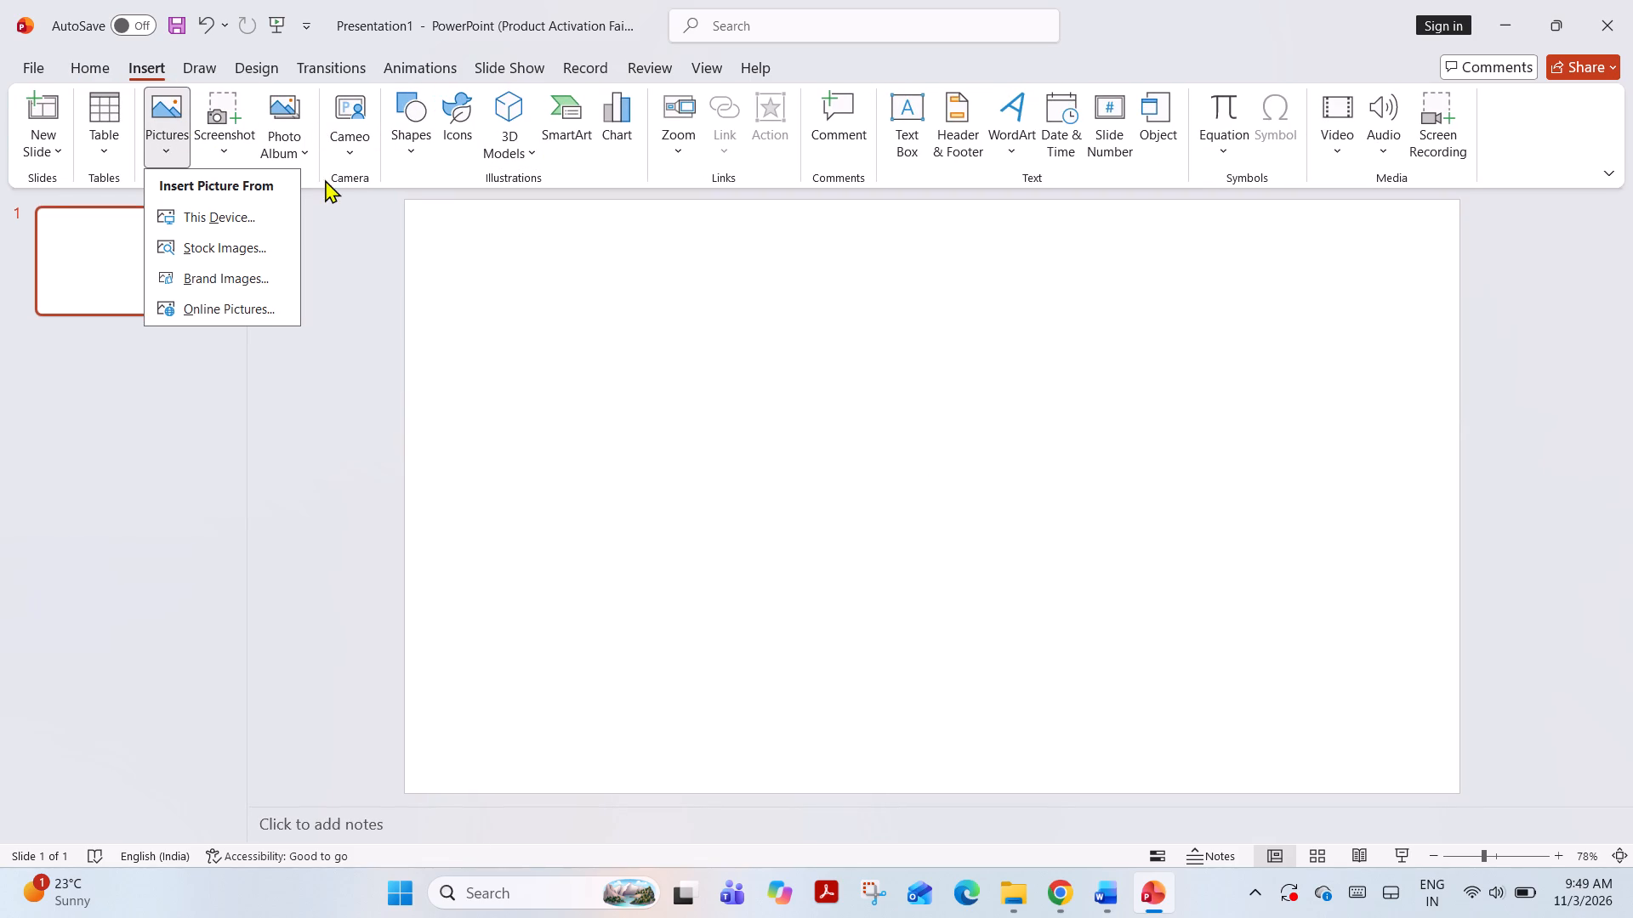
click(228, 214)
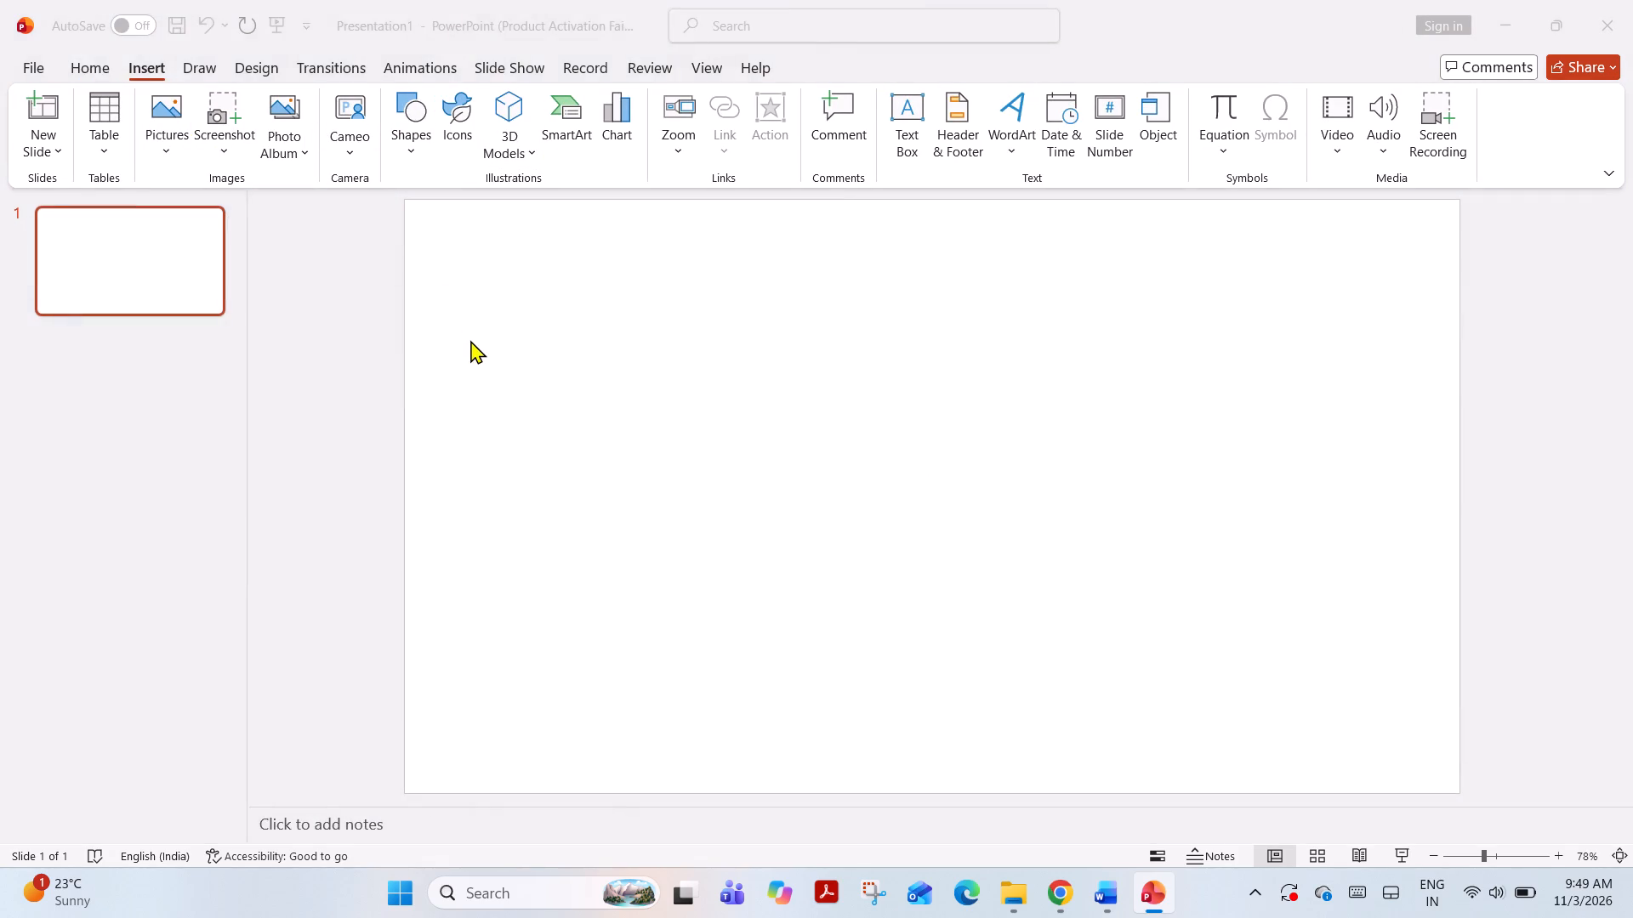
click(73, 270)
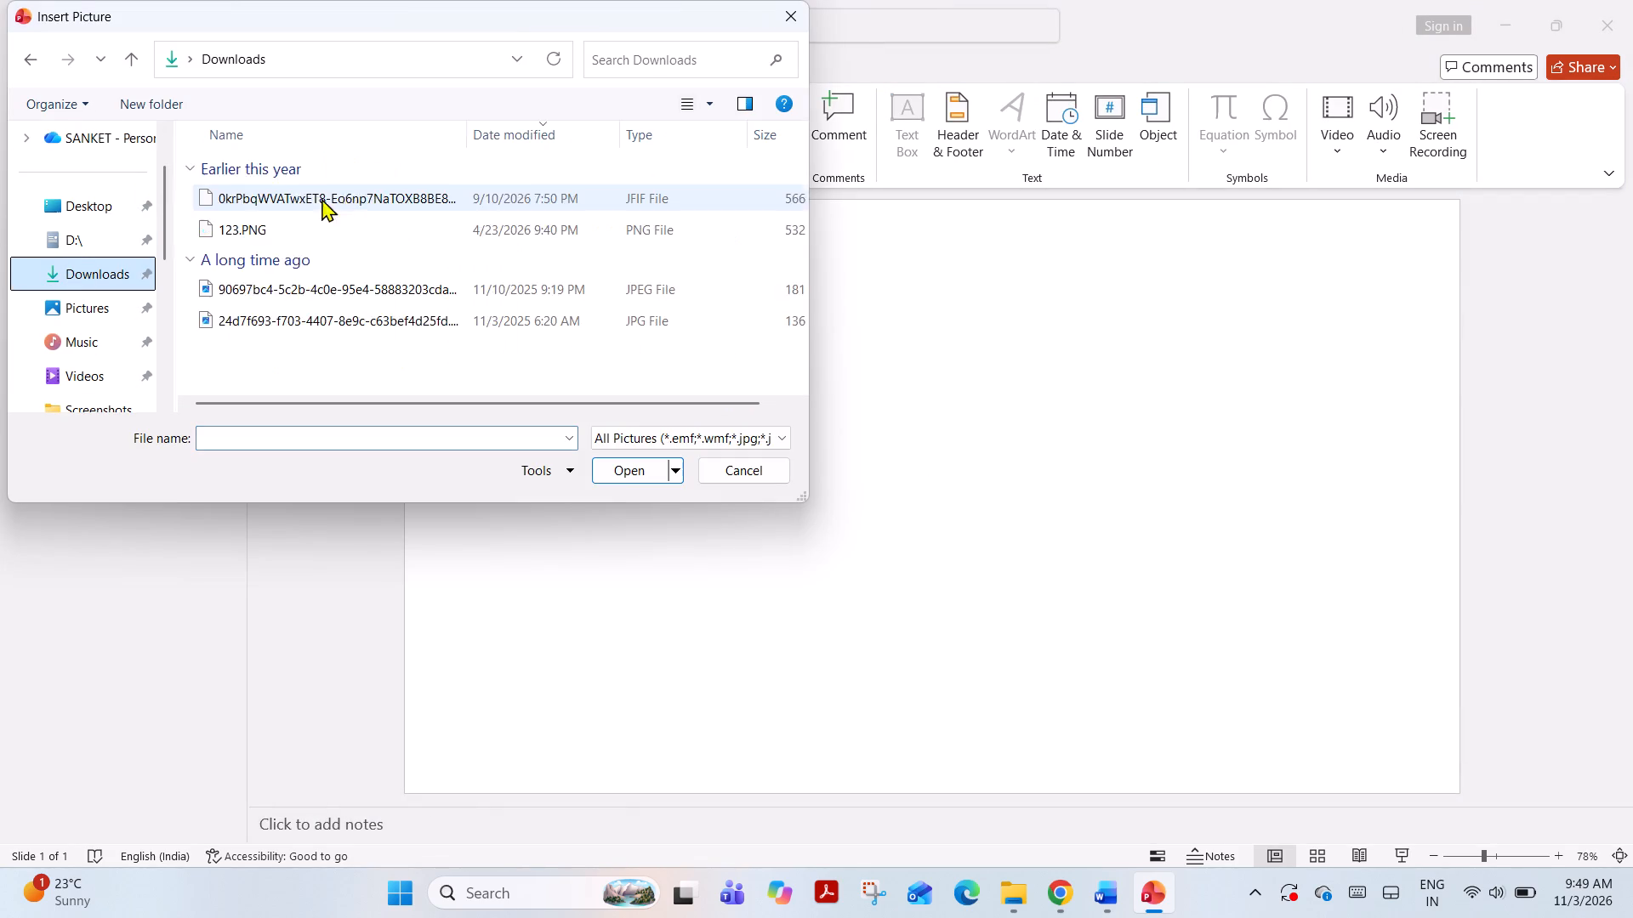
click(361, 194)
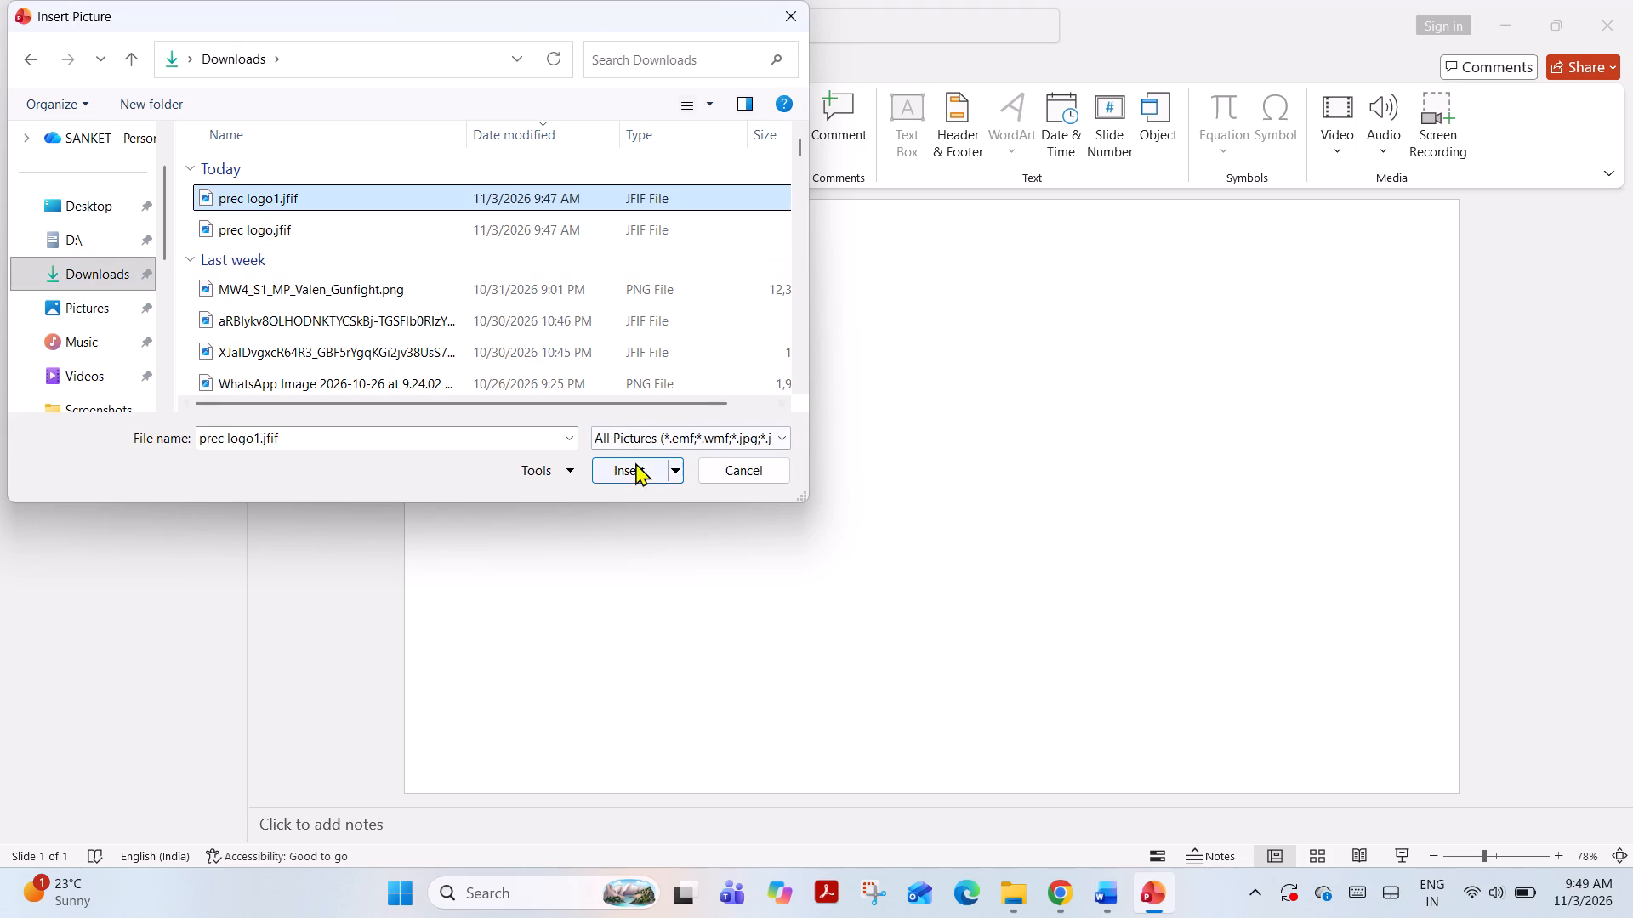
click(635, 462)
Move the logo to the slide's upper-left corner area and scale it down proportionally.
drag(890, 451, 632, 360)
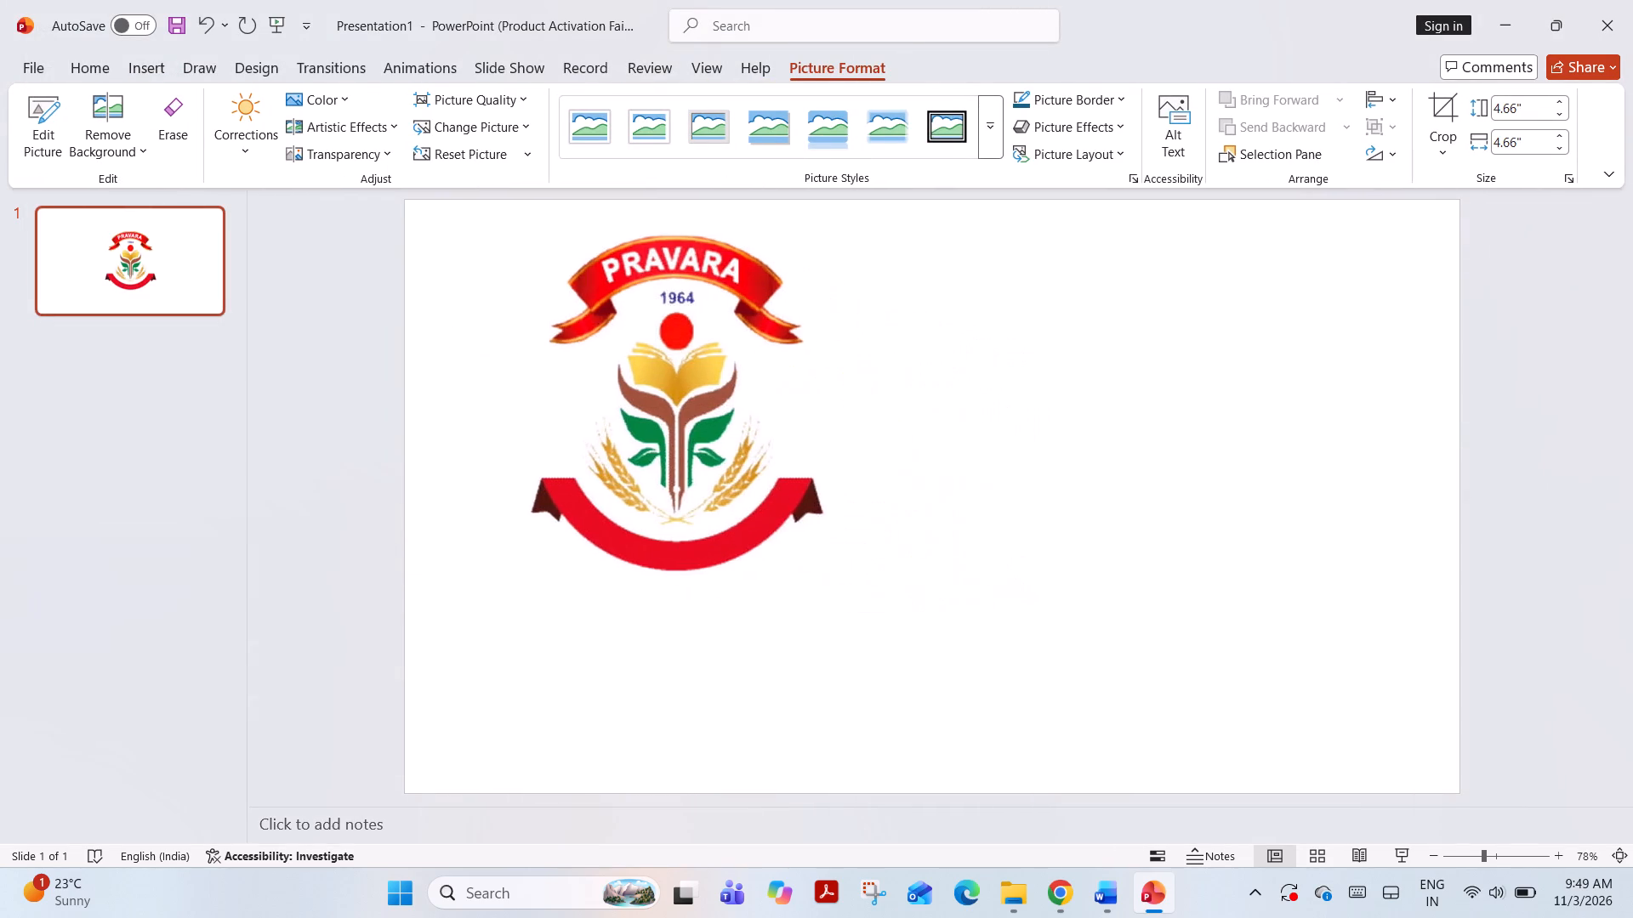
drag(632, 360, 603, 375)
drag(839, 606, 841, 605)
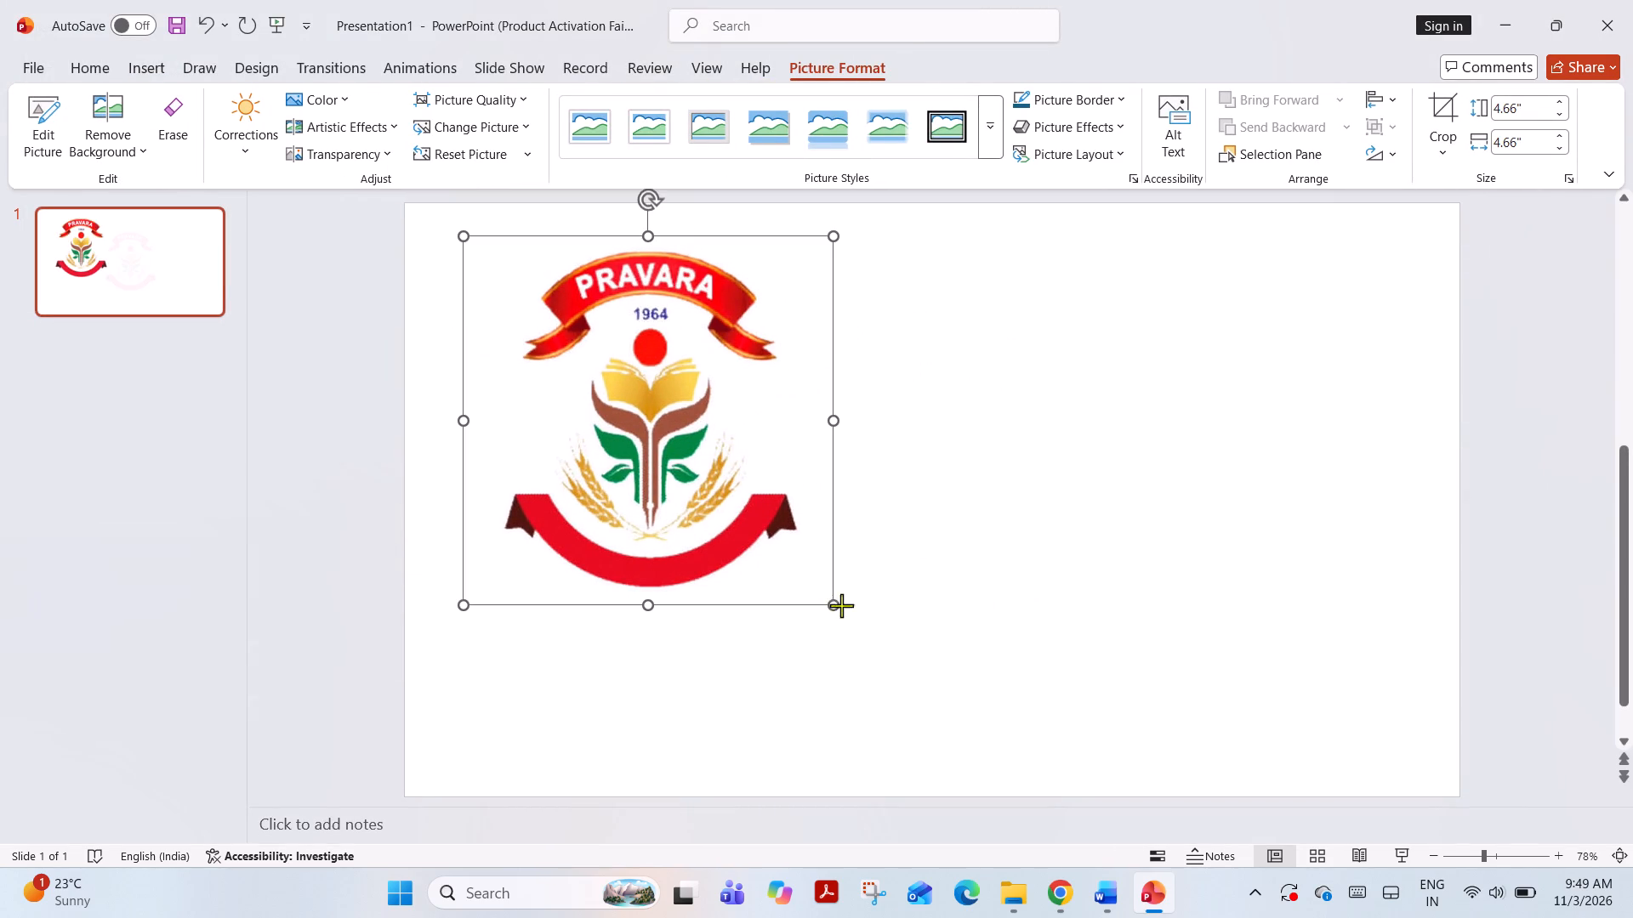
drag(841, 605, 729, 482)
click(976, 382)
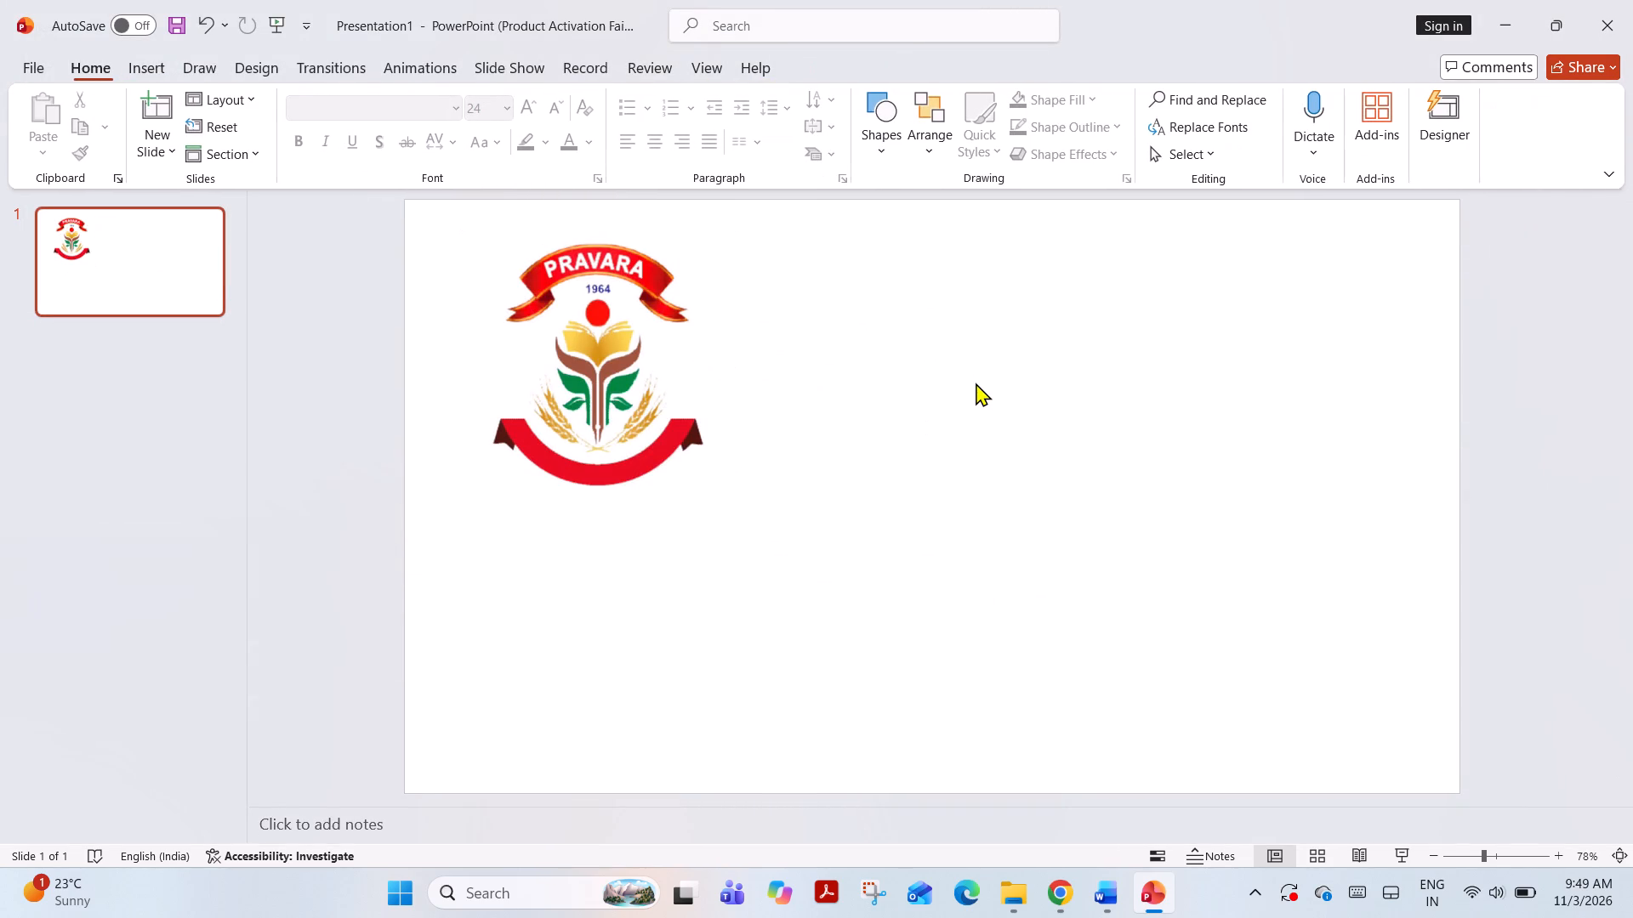
click(820, 329)
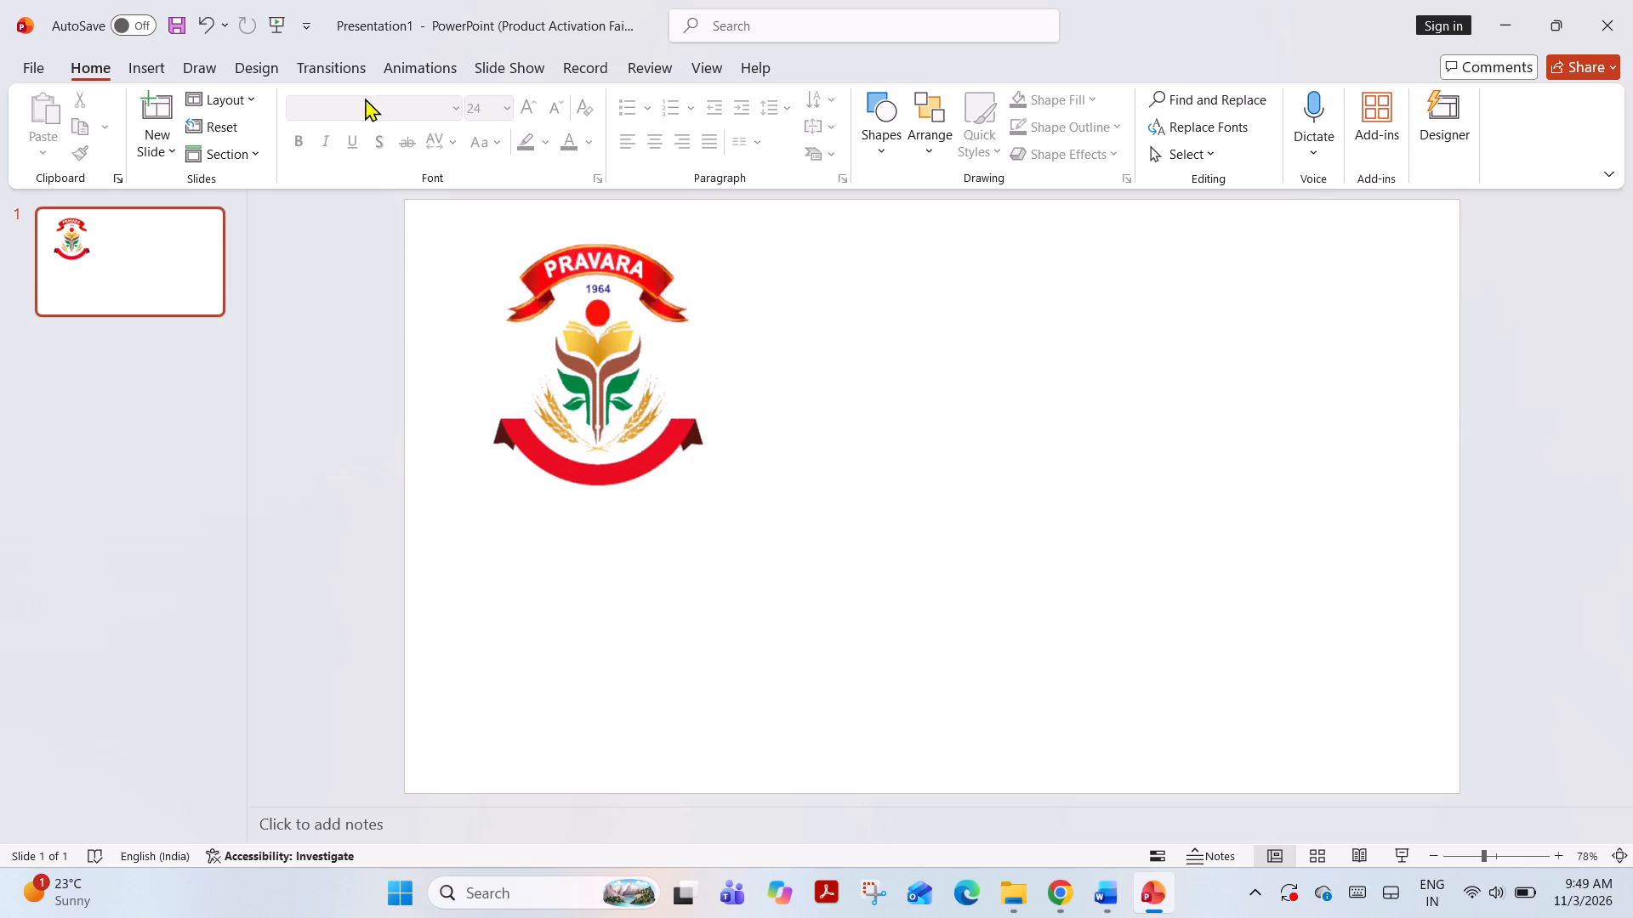
Add a text box beside the logo reading "Department of Instrumentation & Control Engineering".
click(135, 73)
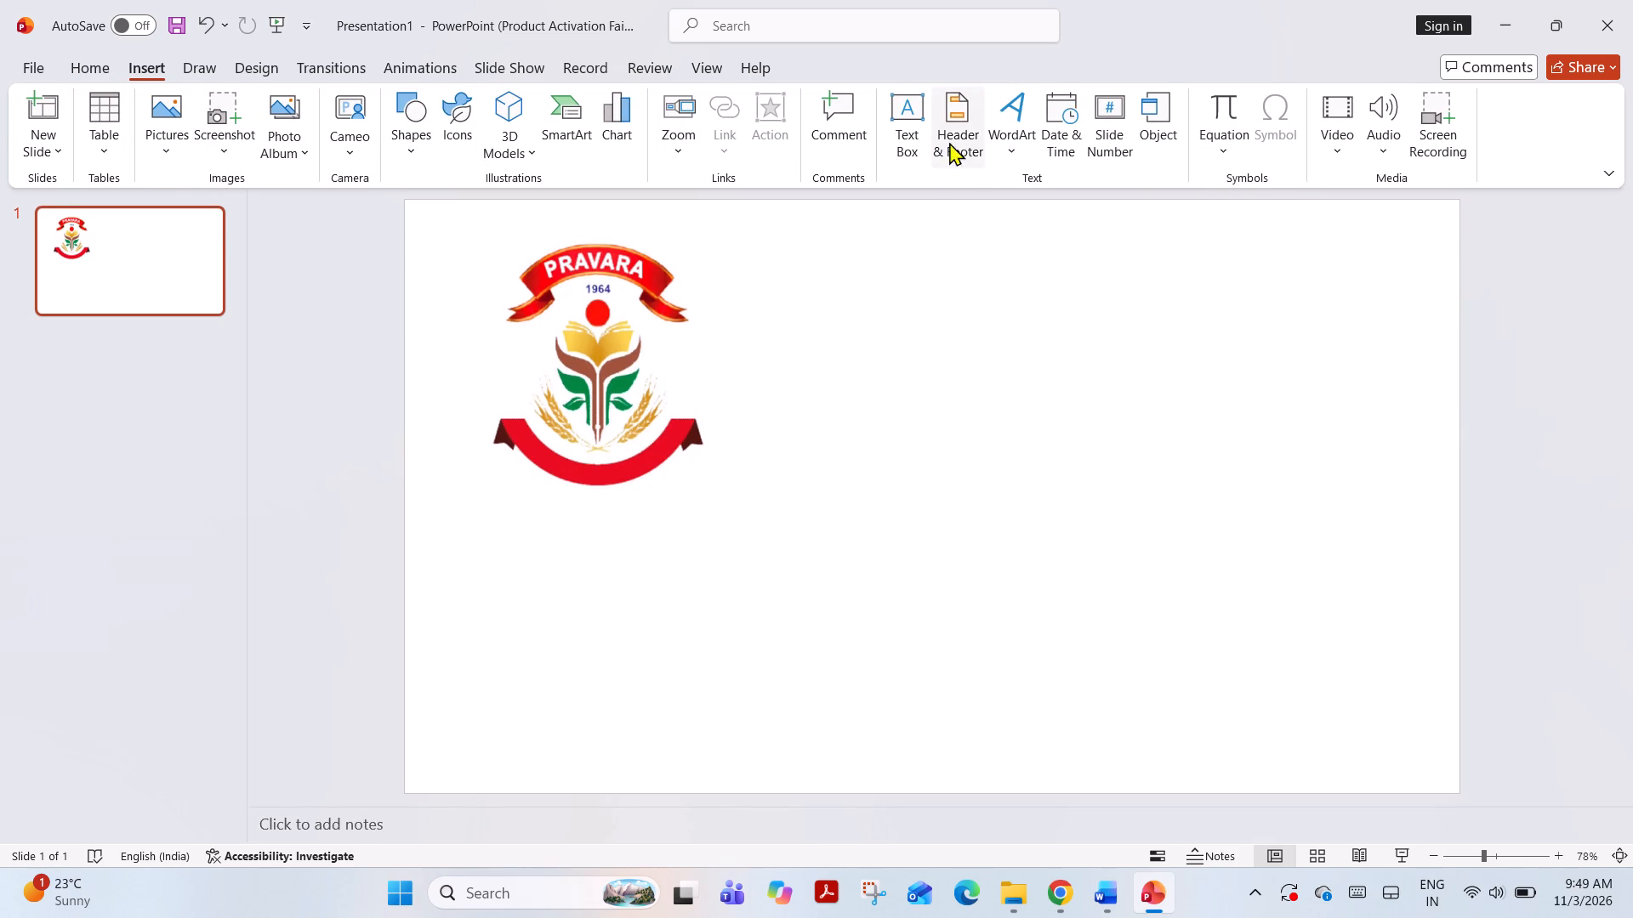
click(914, 135)
drag(774, 267, 1210, 496)
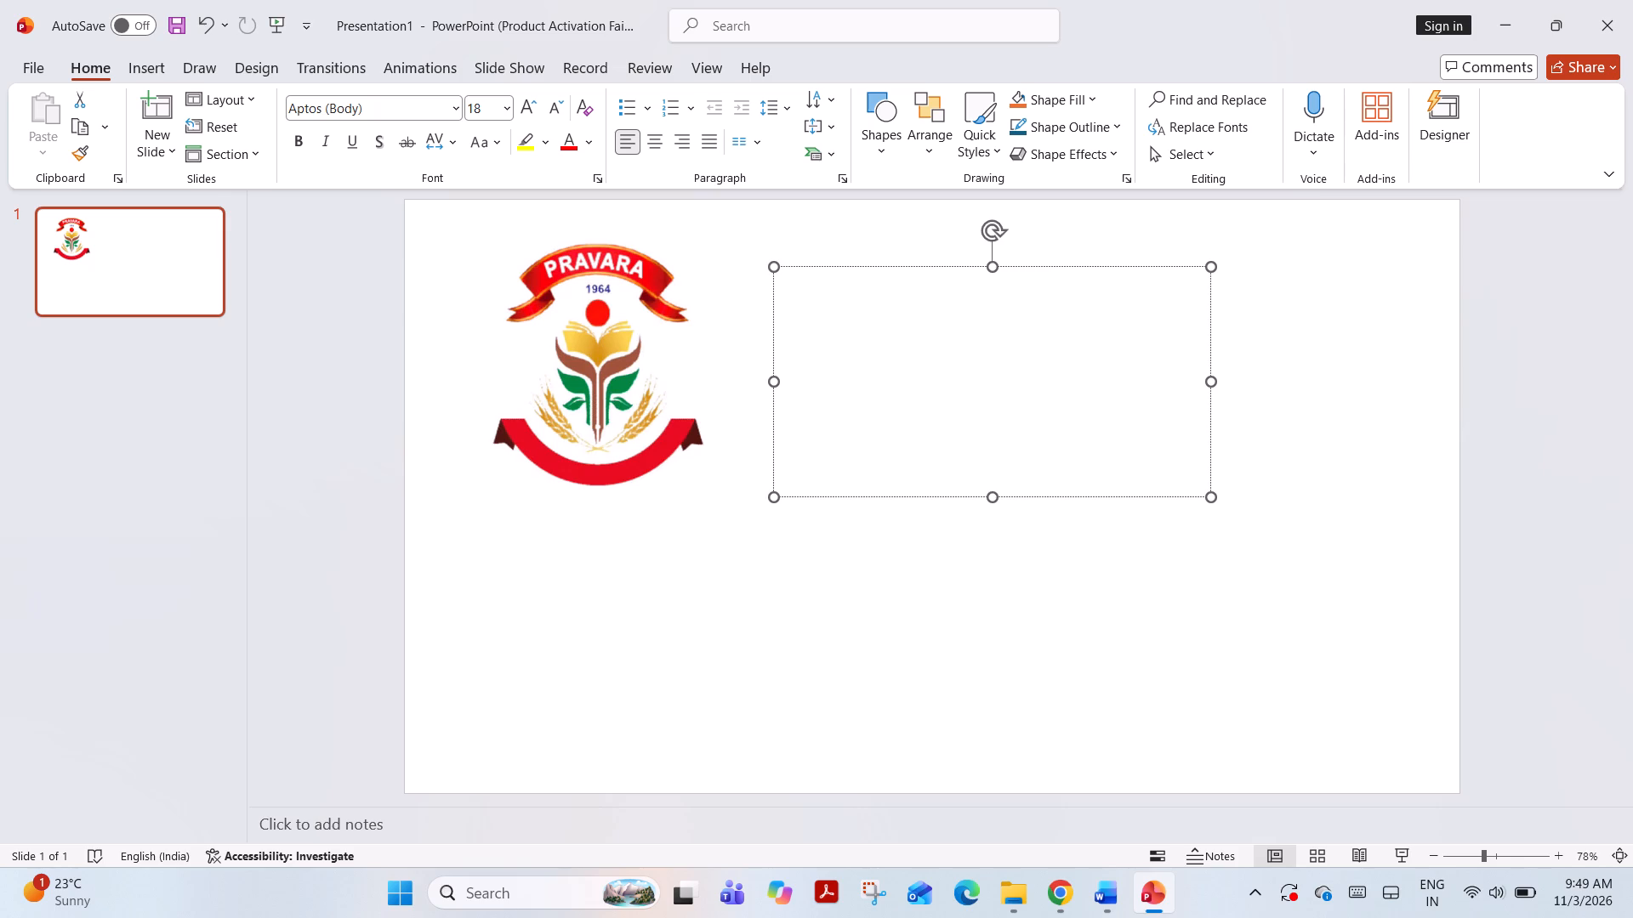
text(Dep)
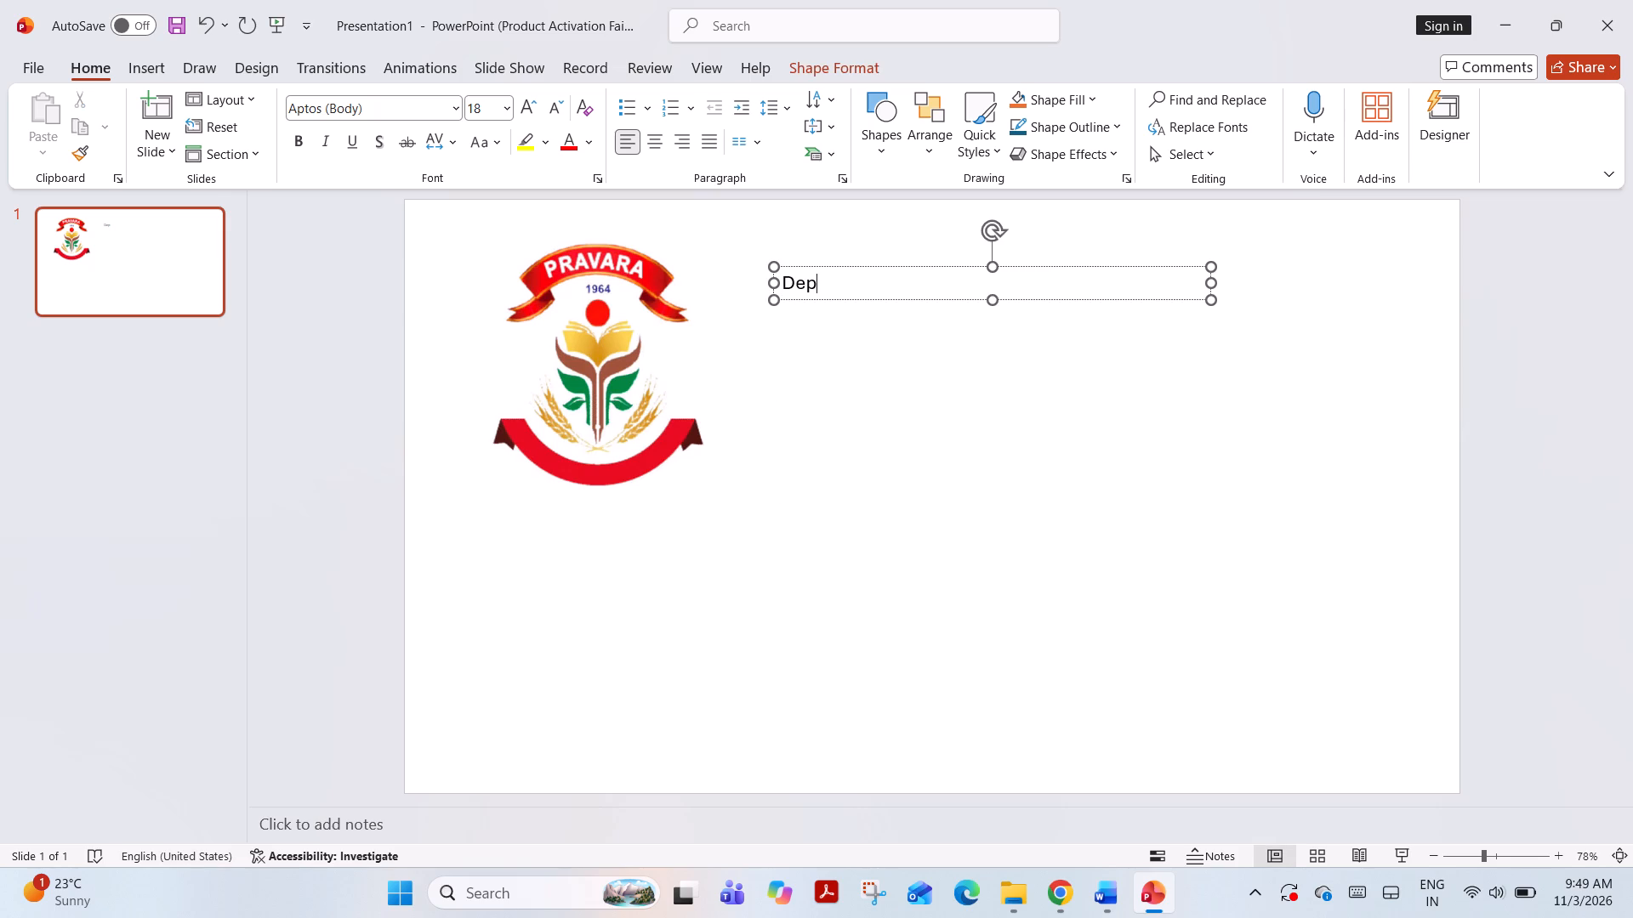
text(artment)
key(space)
text(of)
key(space)
text(Instrumentation)
key(space)
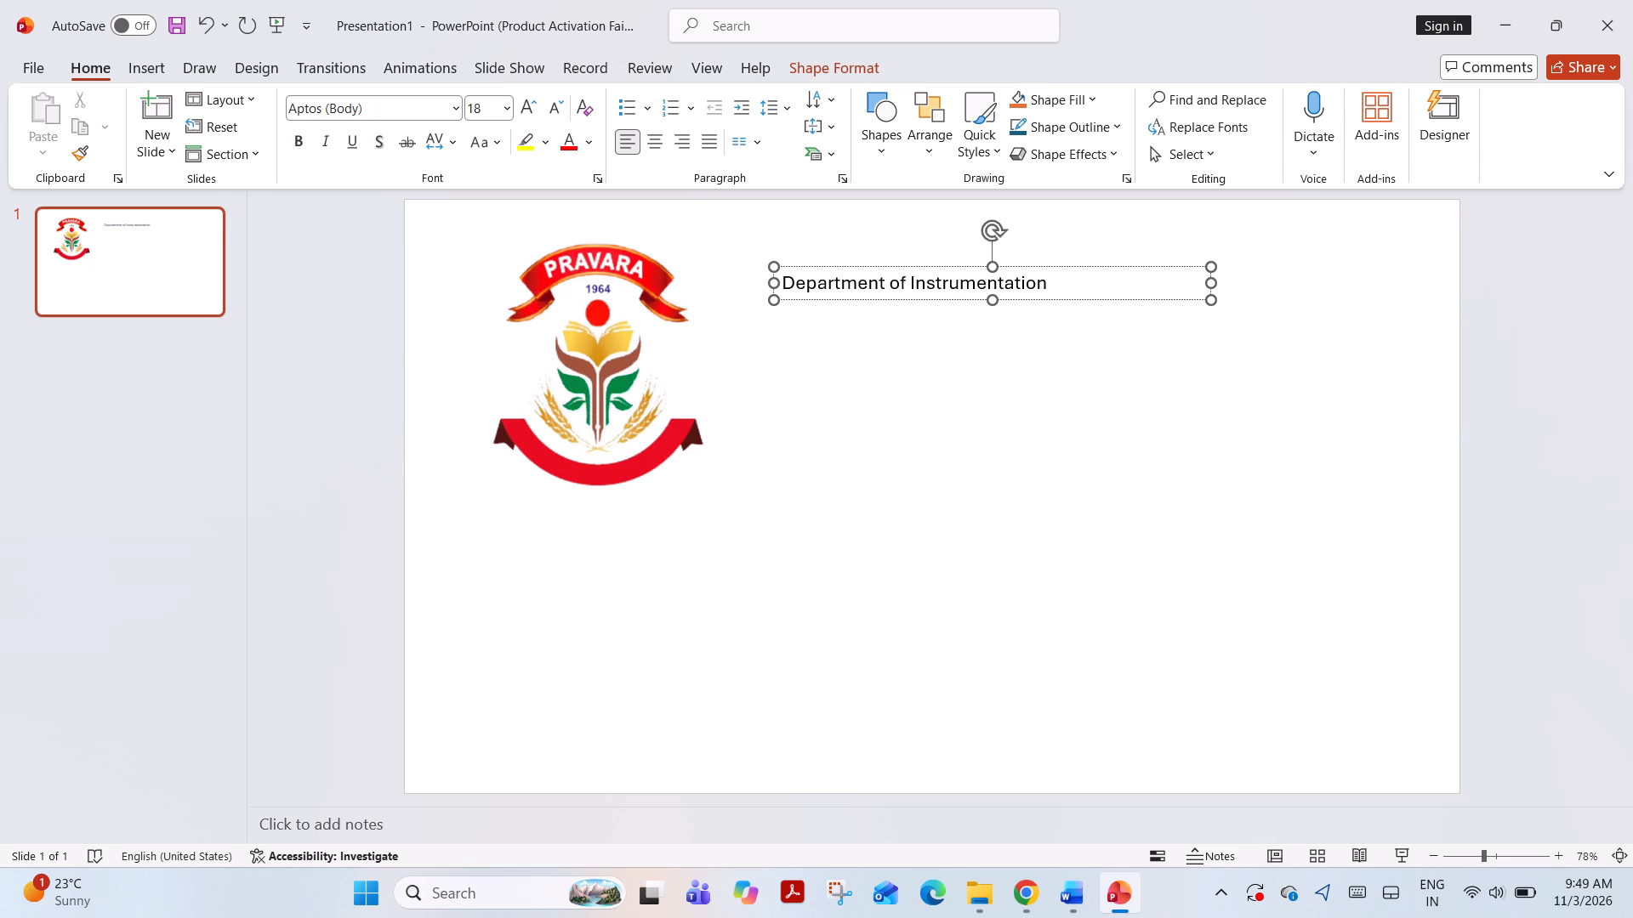
key(shift+ampersand)
text(con)
key(BackSpace)
key(BackSpace)
key(BackSpace)
key(space)
text(Control Engineer)
text(ing)
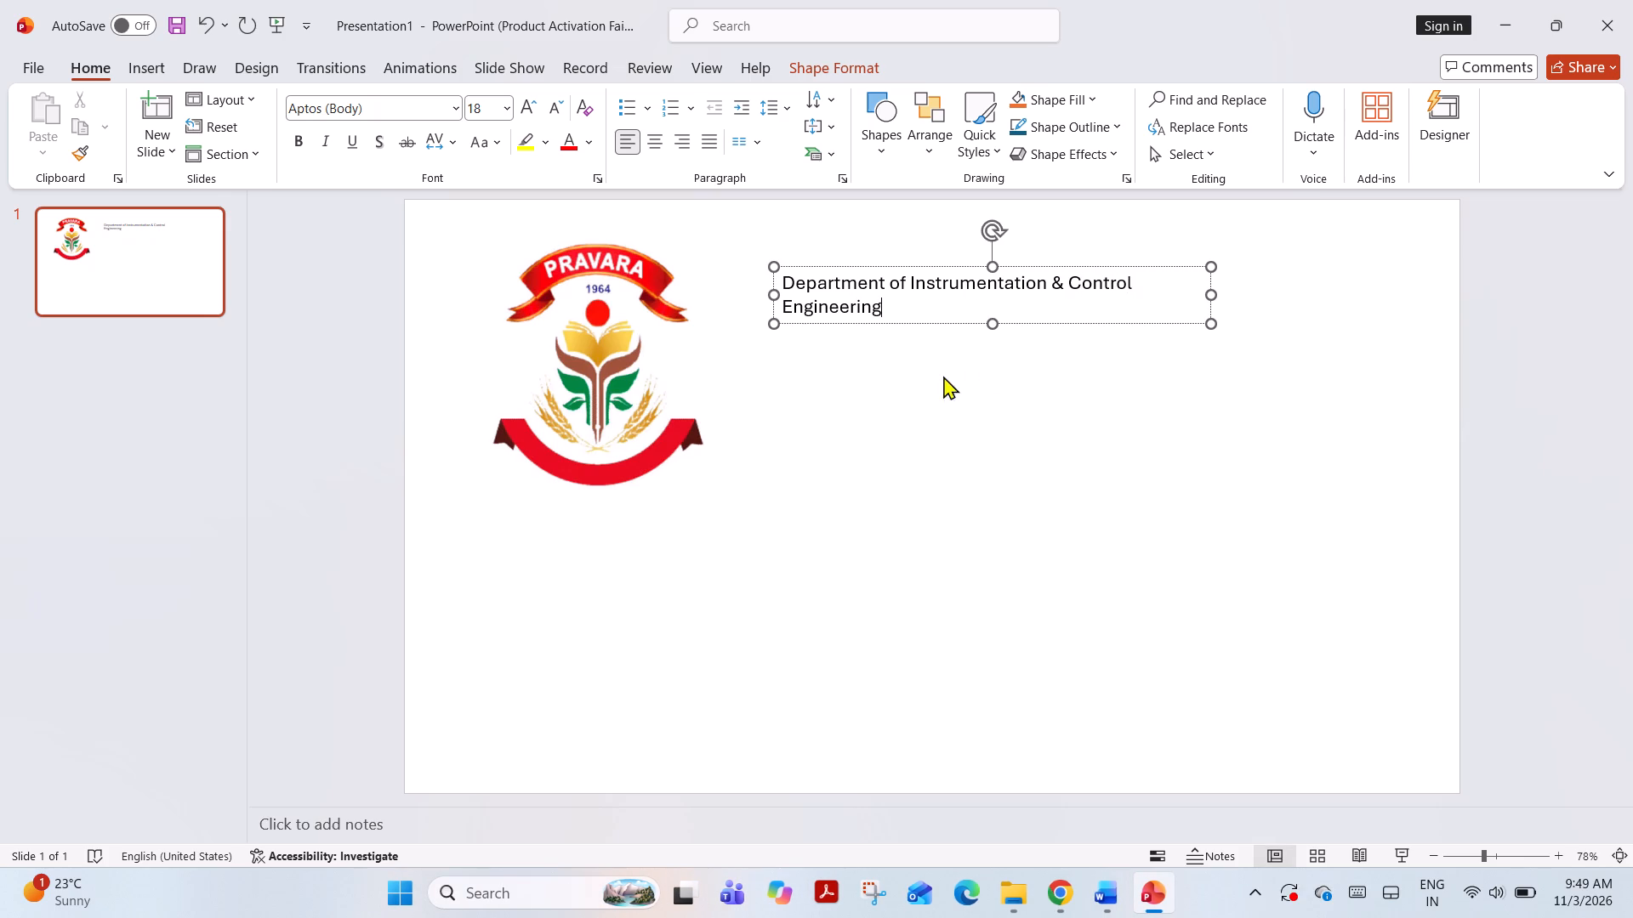
Widen the department text box so its text fits on one line, and move it closer to the logo.
drag(1218, 297, 1234, 295)
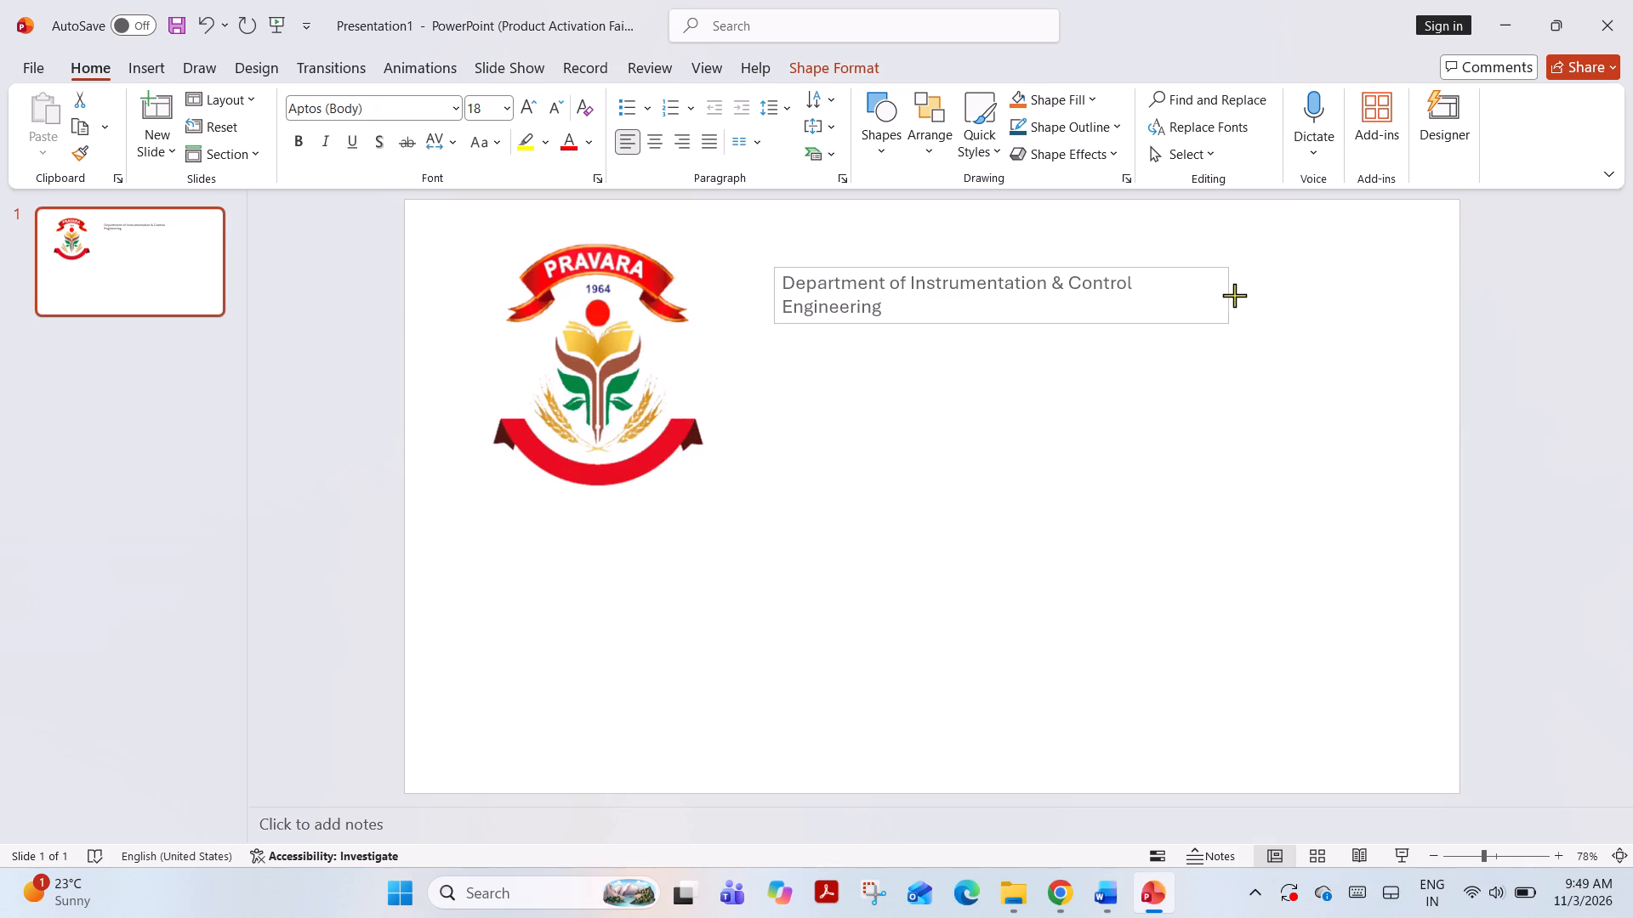
drag(1234, 295, 1263, 293)
drag(1170, 297, 1119, 303)
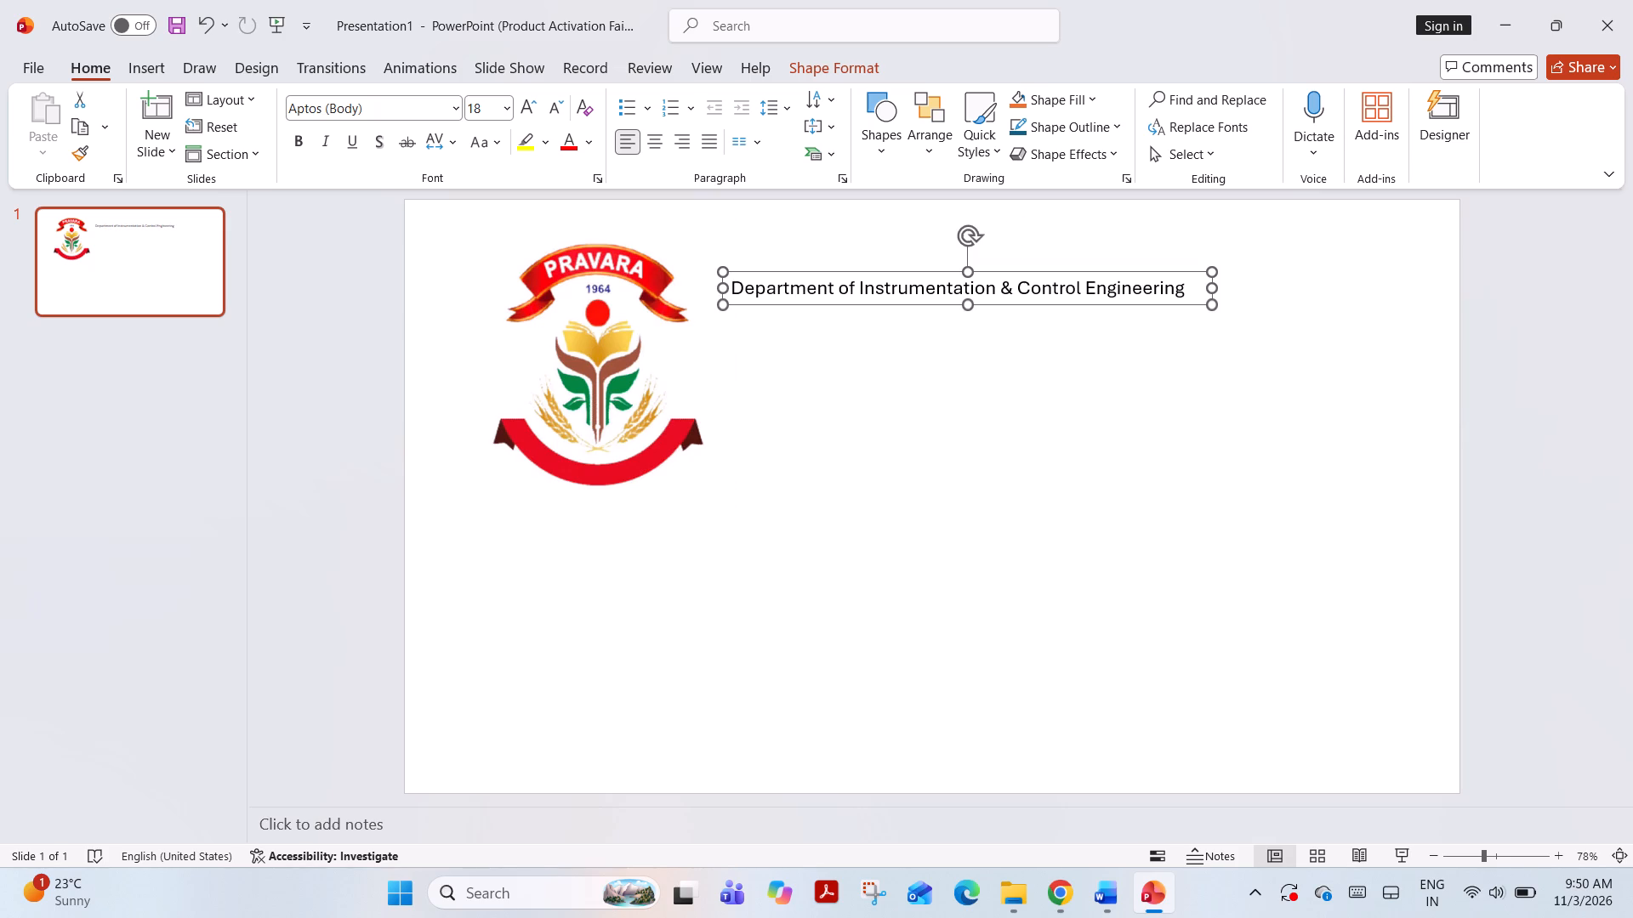
click(1191, 284)
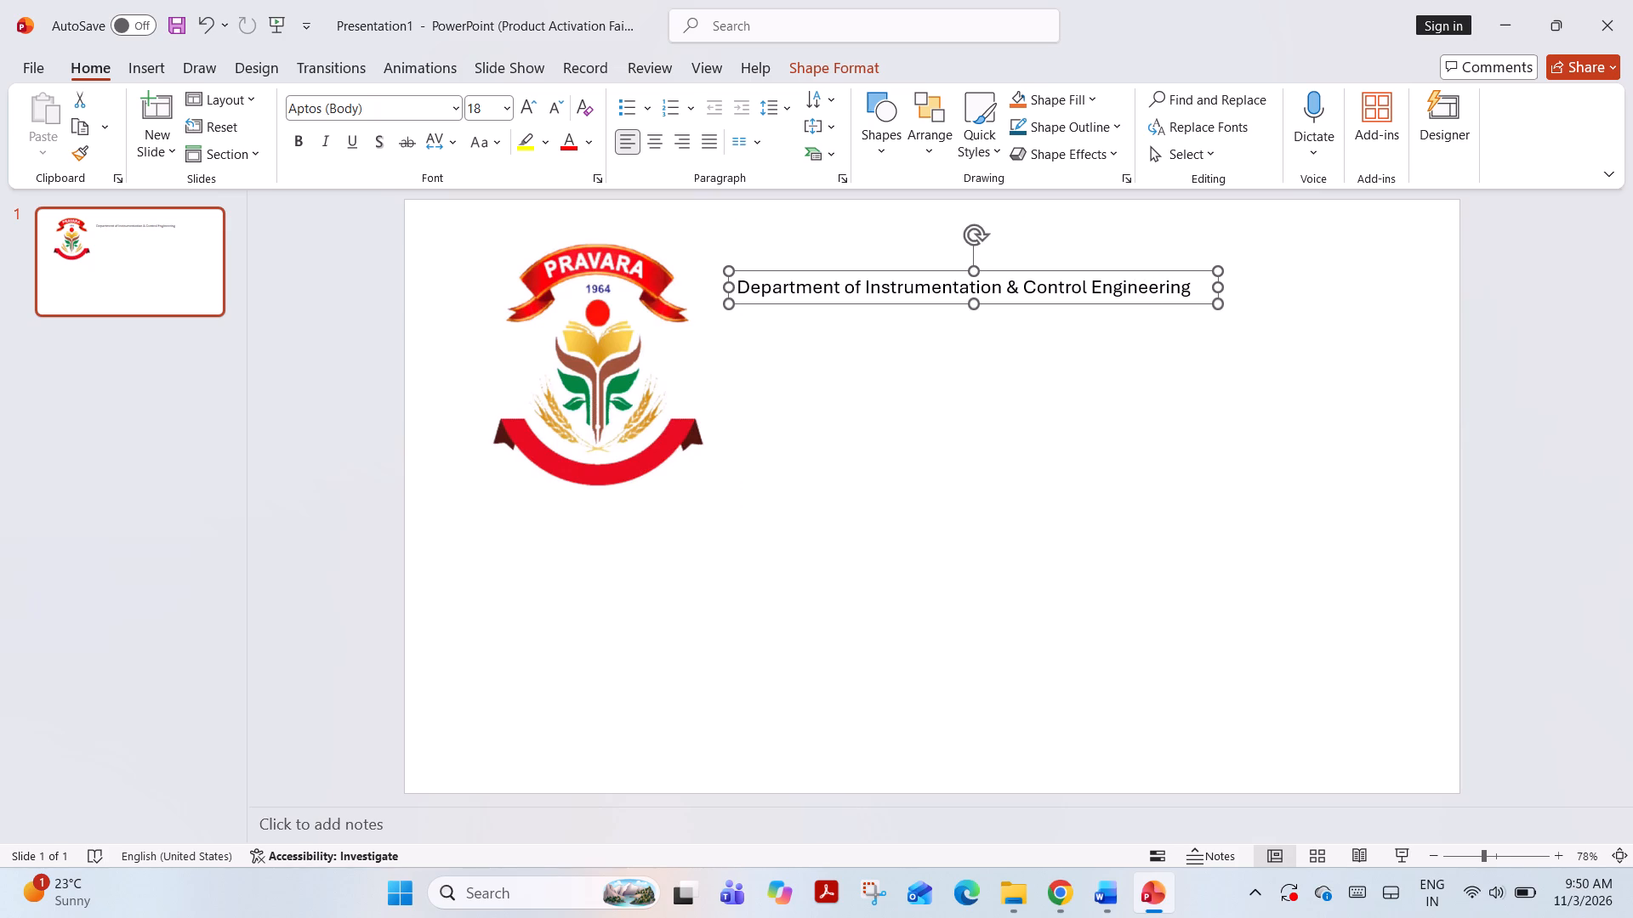
Add a second line reading "PRAVARA RURAL ENGINEERING COLLEGE" below the department name in the text box.
click(1189, 291)
key(Return)
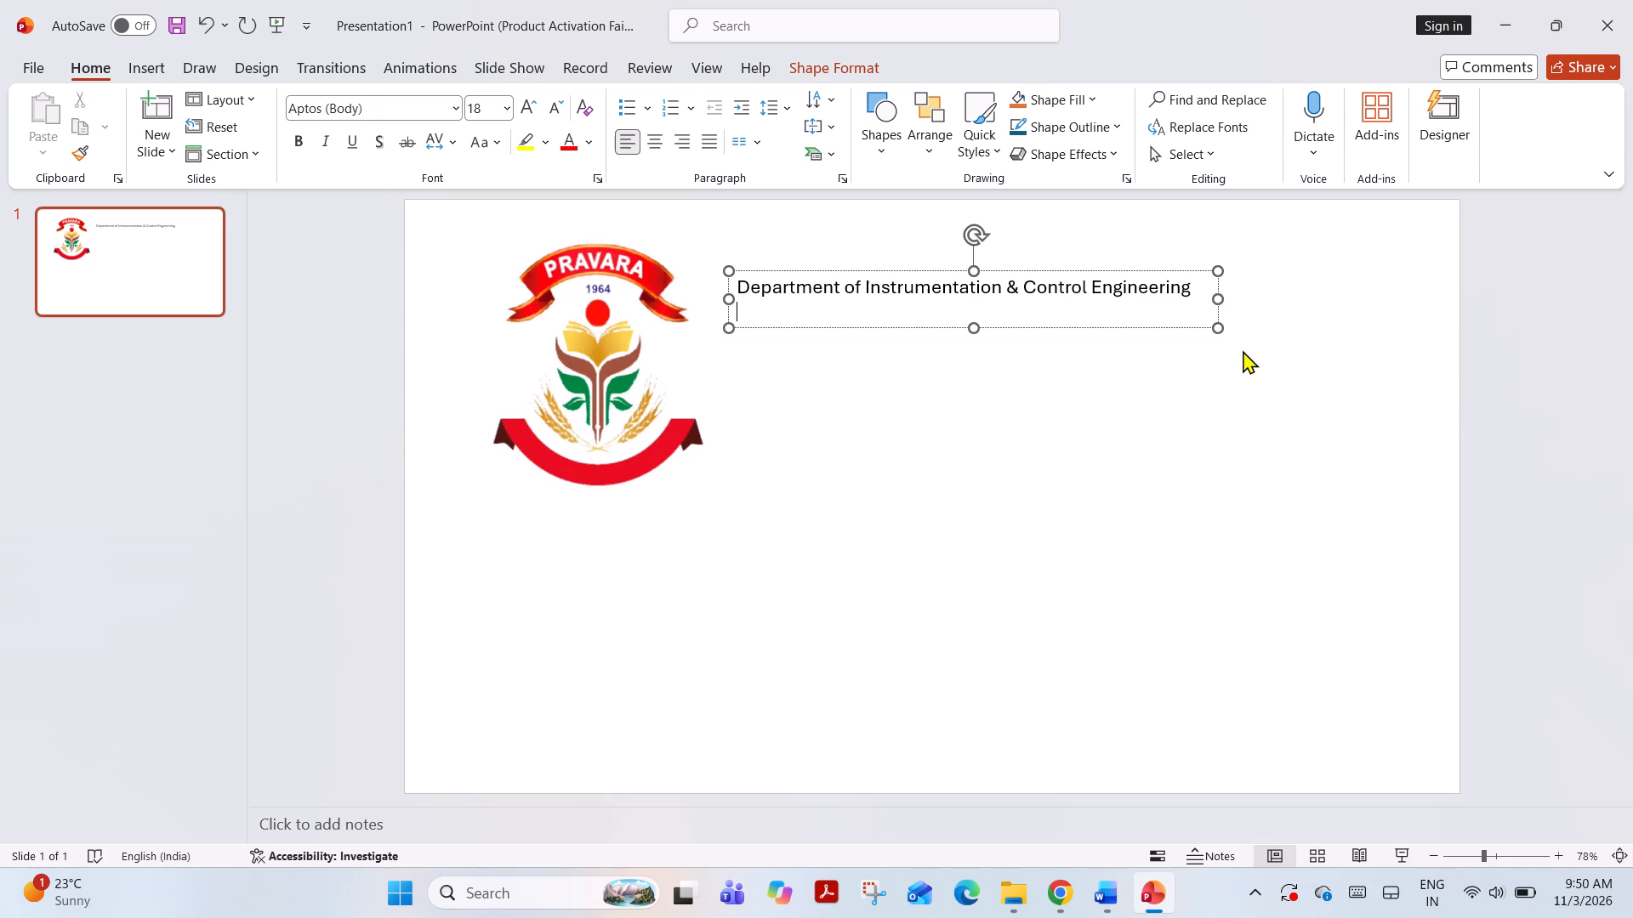
text(PRAVARA RUR)
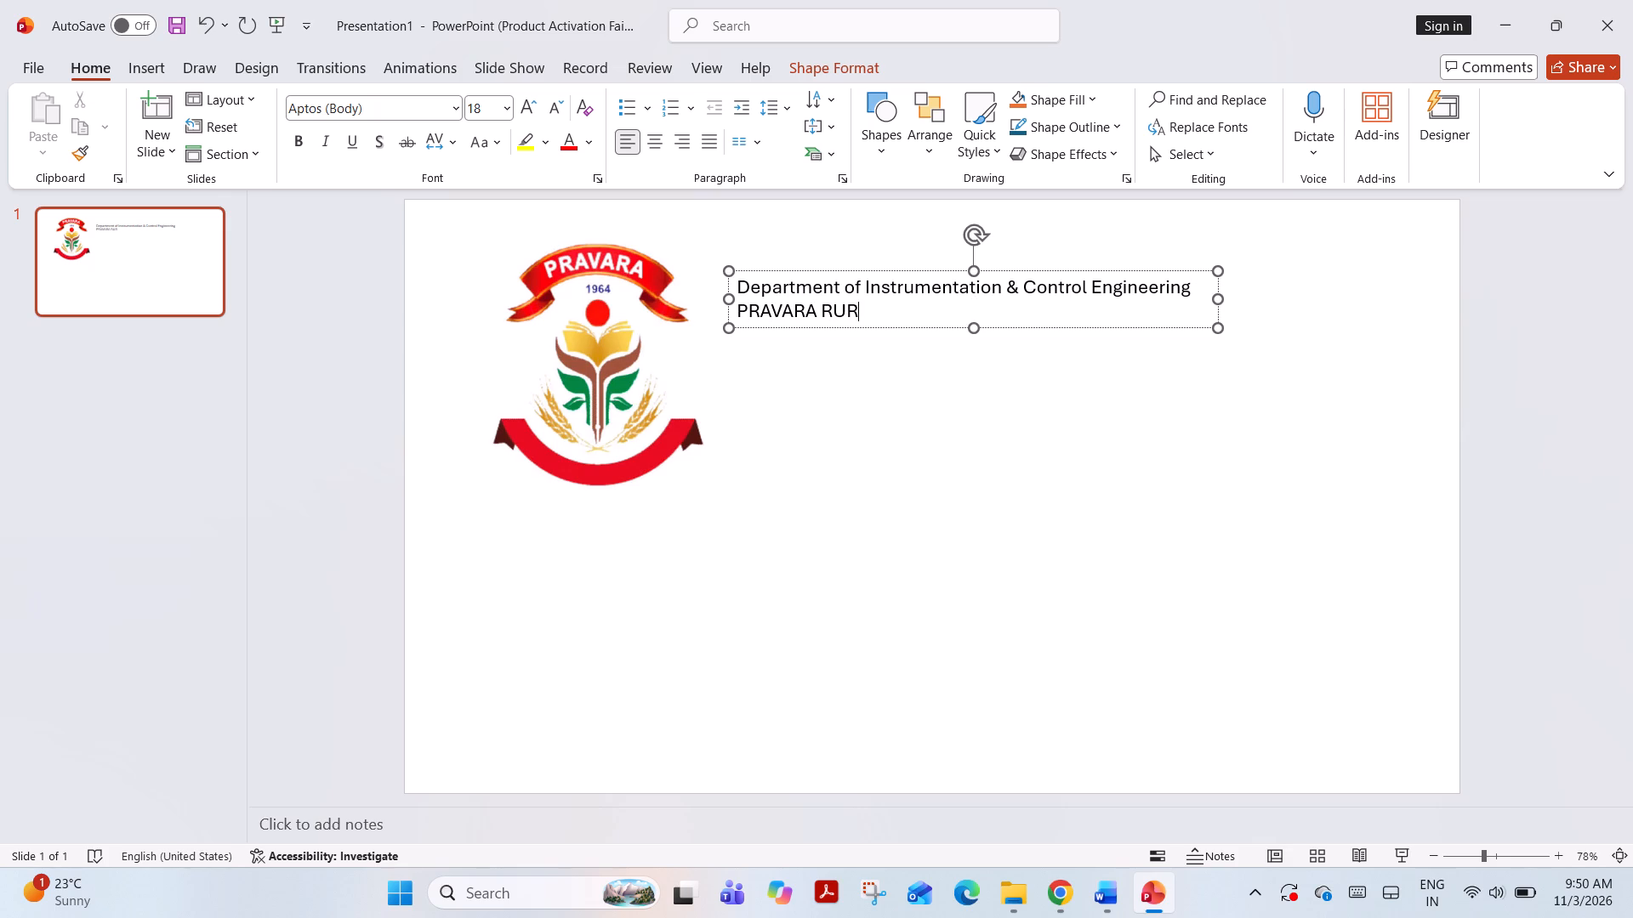
text(AL)
key(space)
text(ENGI)
text(NEERING)
key(space)
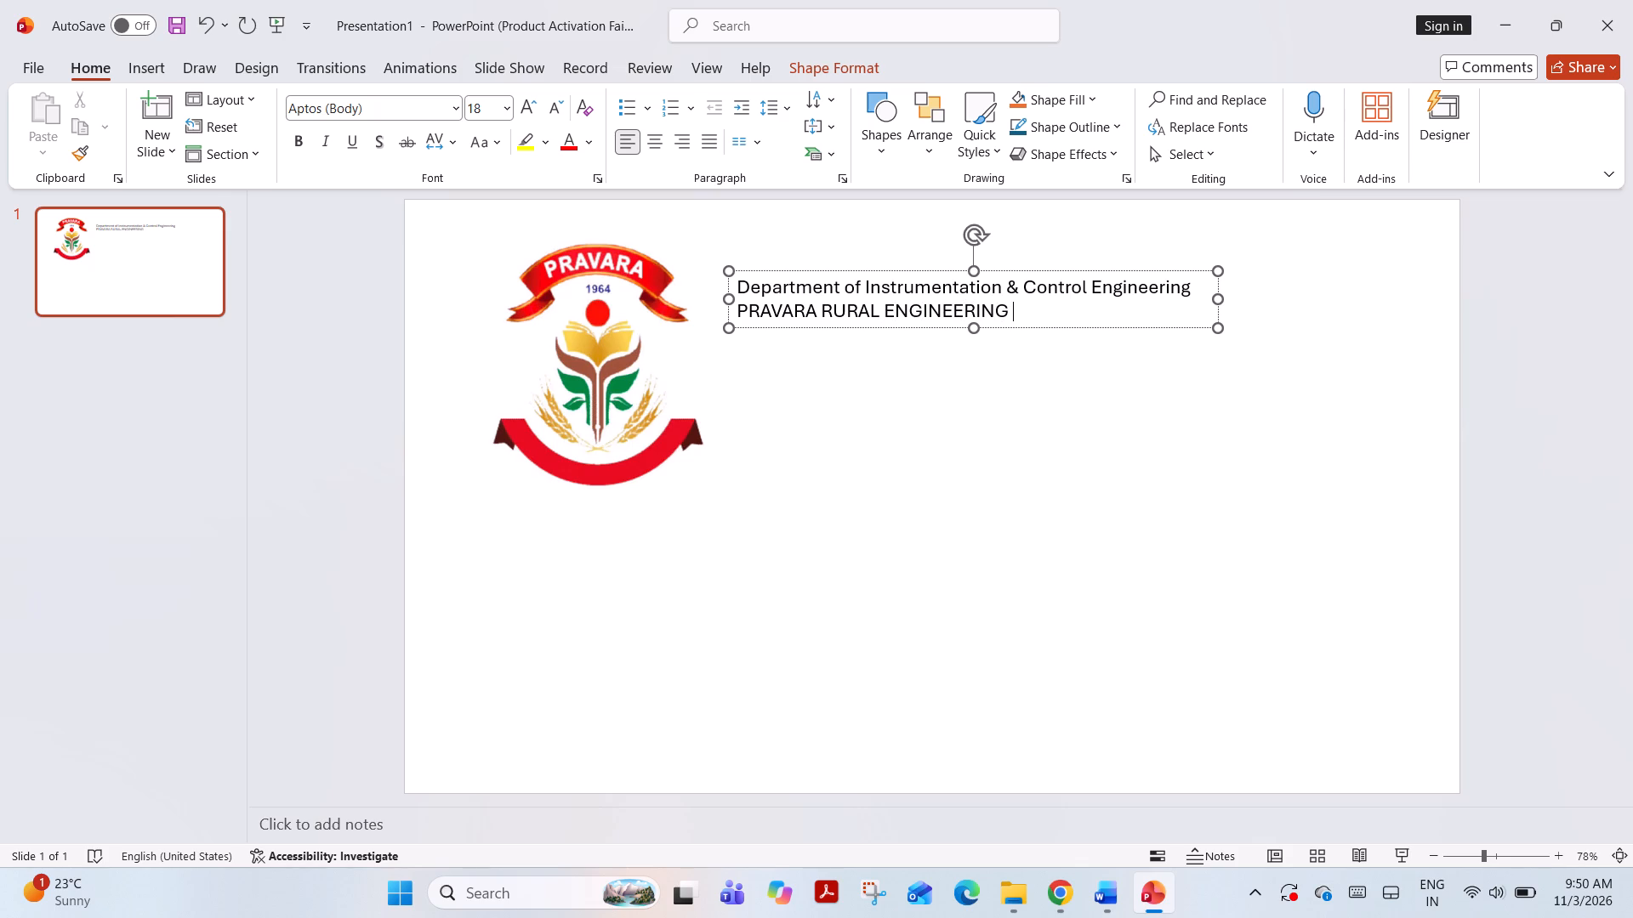
text(COLLEGE)
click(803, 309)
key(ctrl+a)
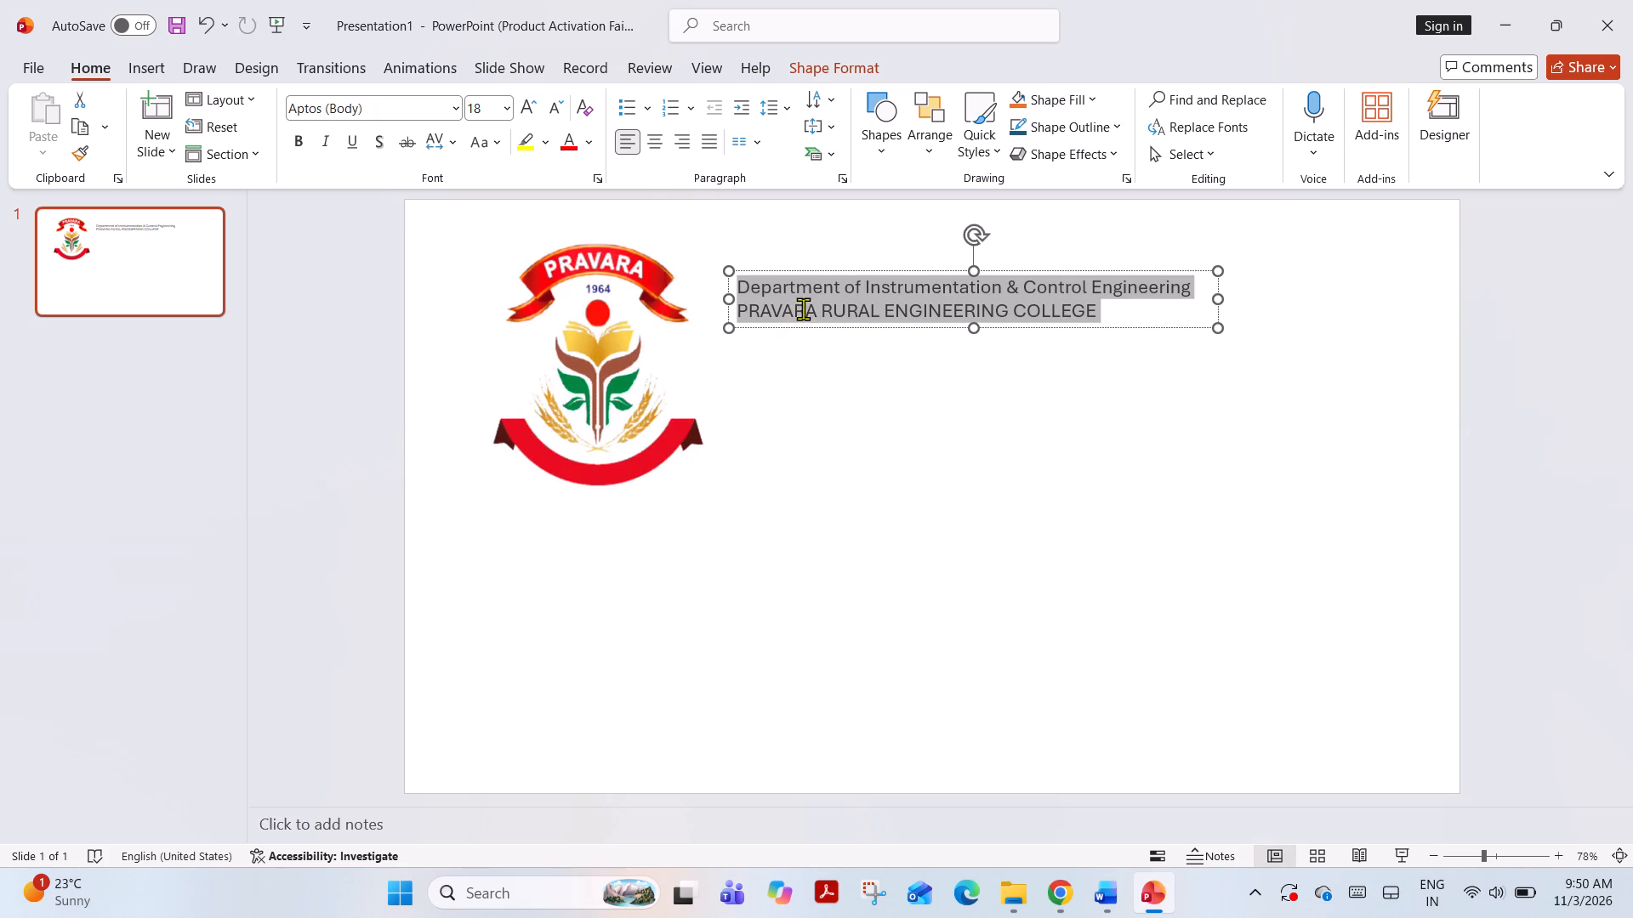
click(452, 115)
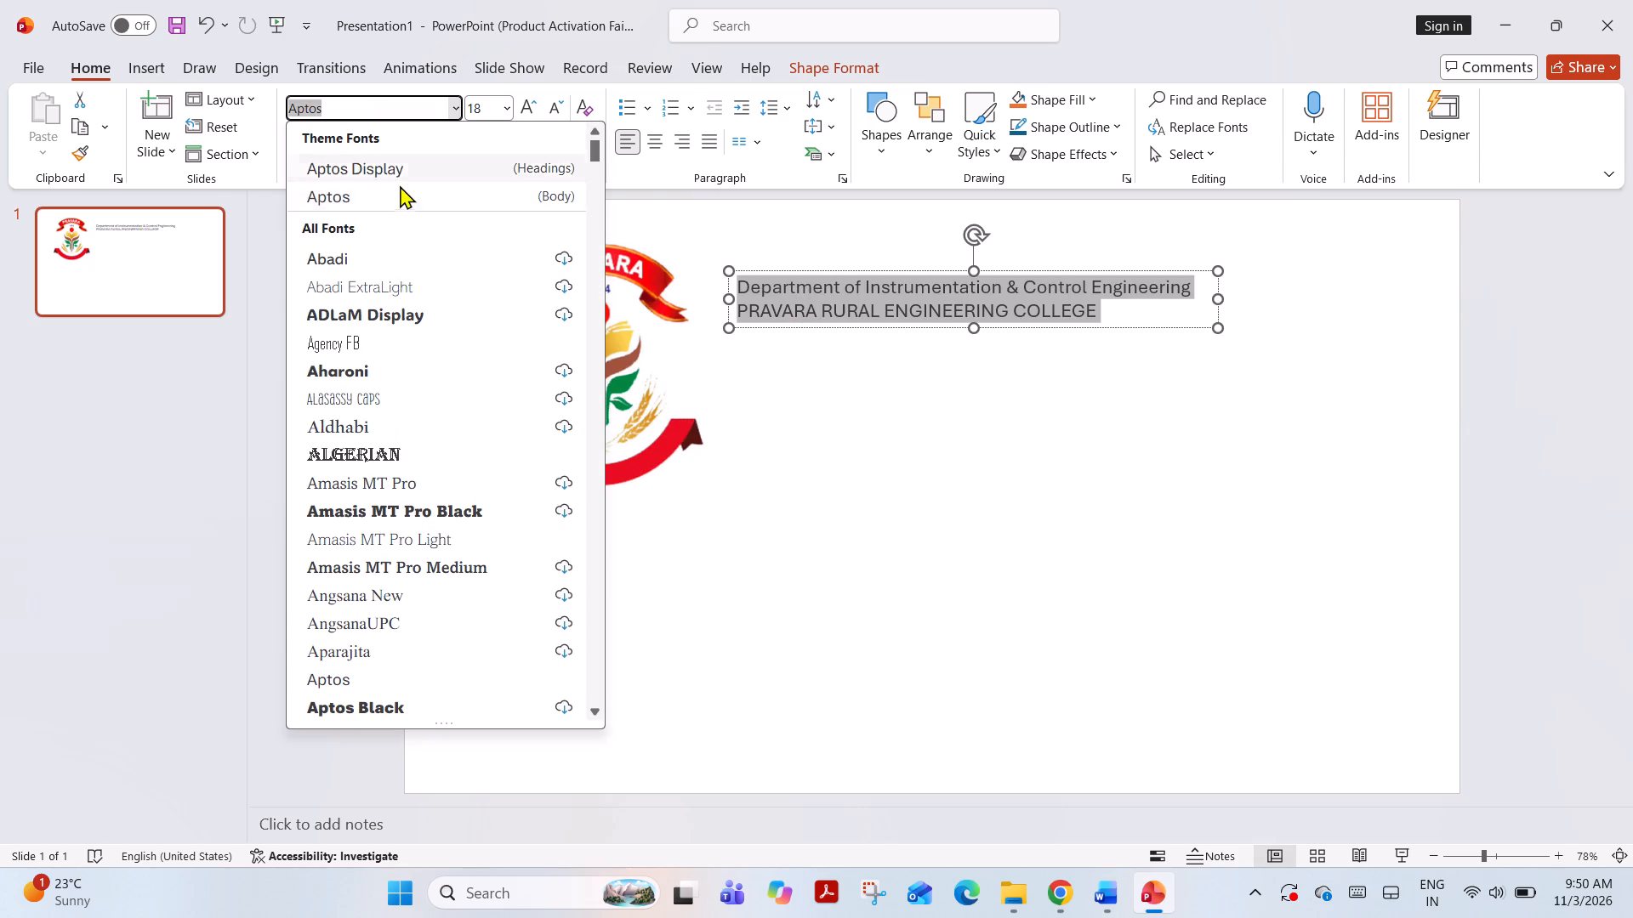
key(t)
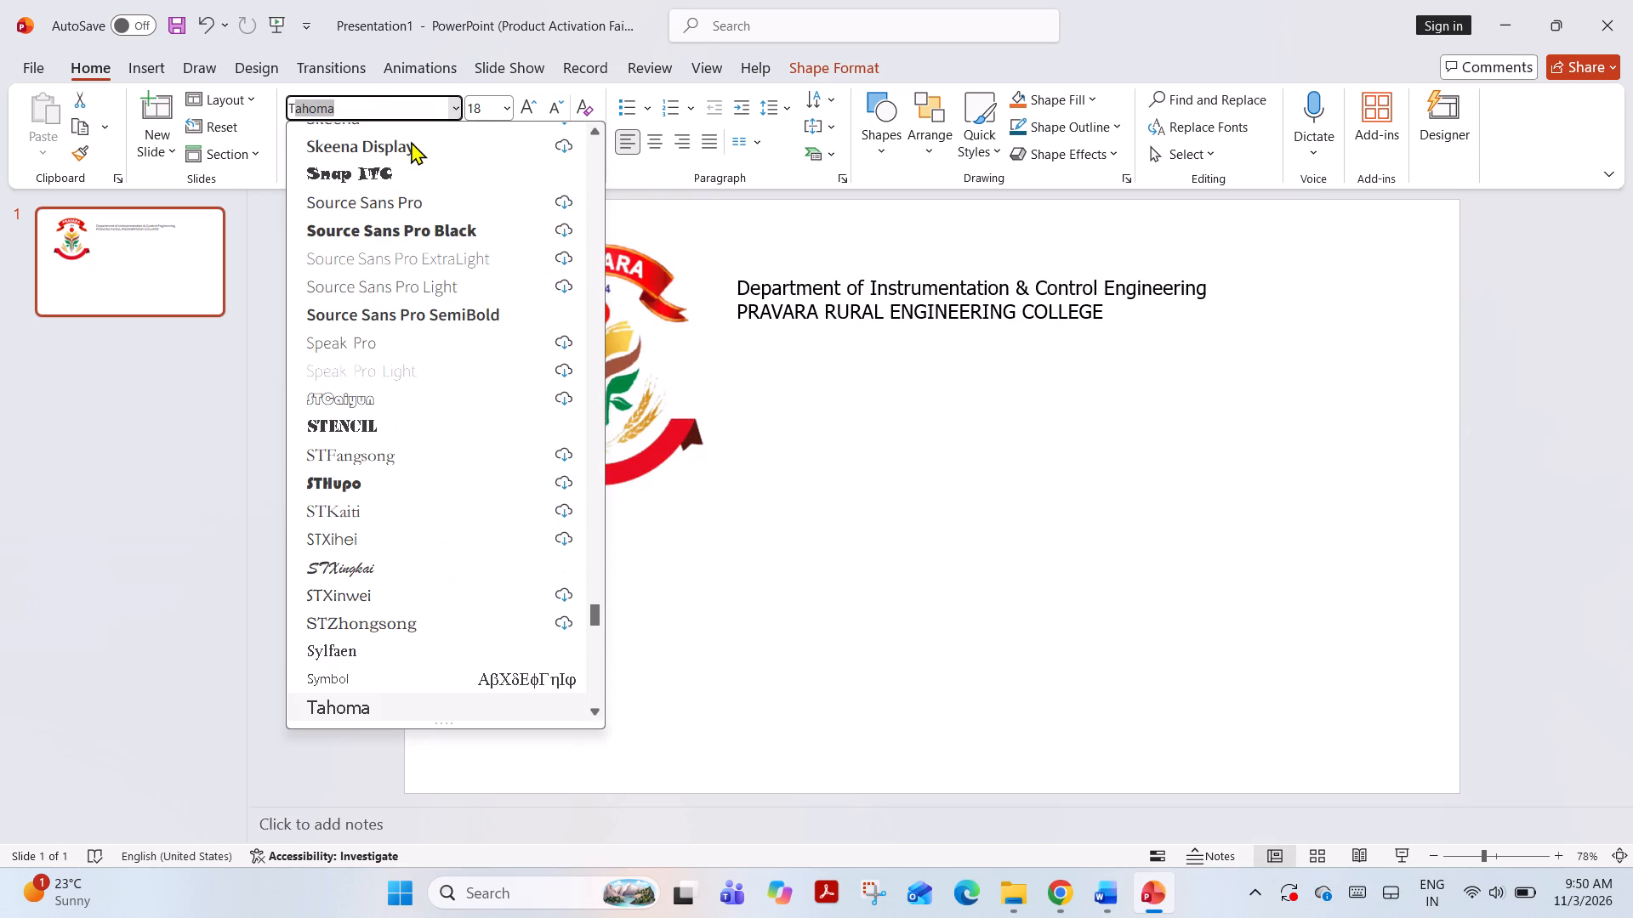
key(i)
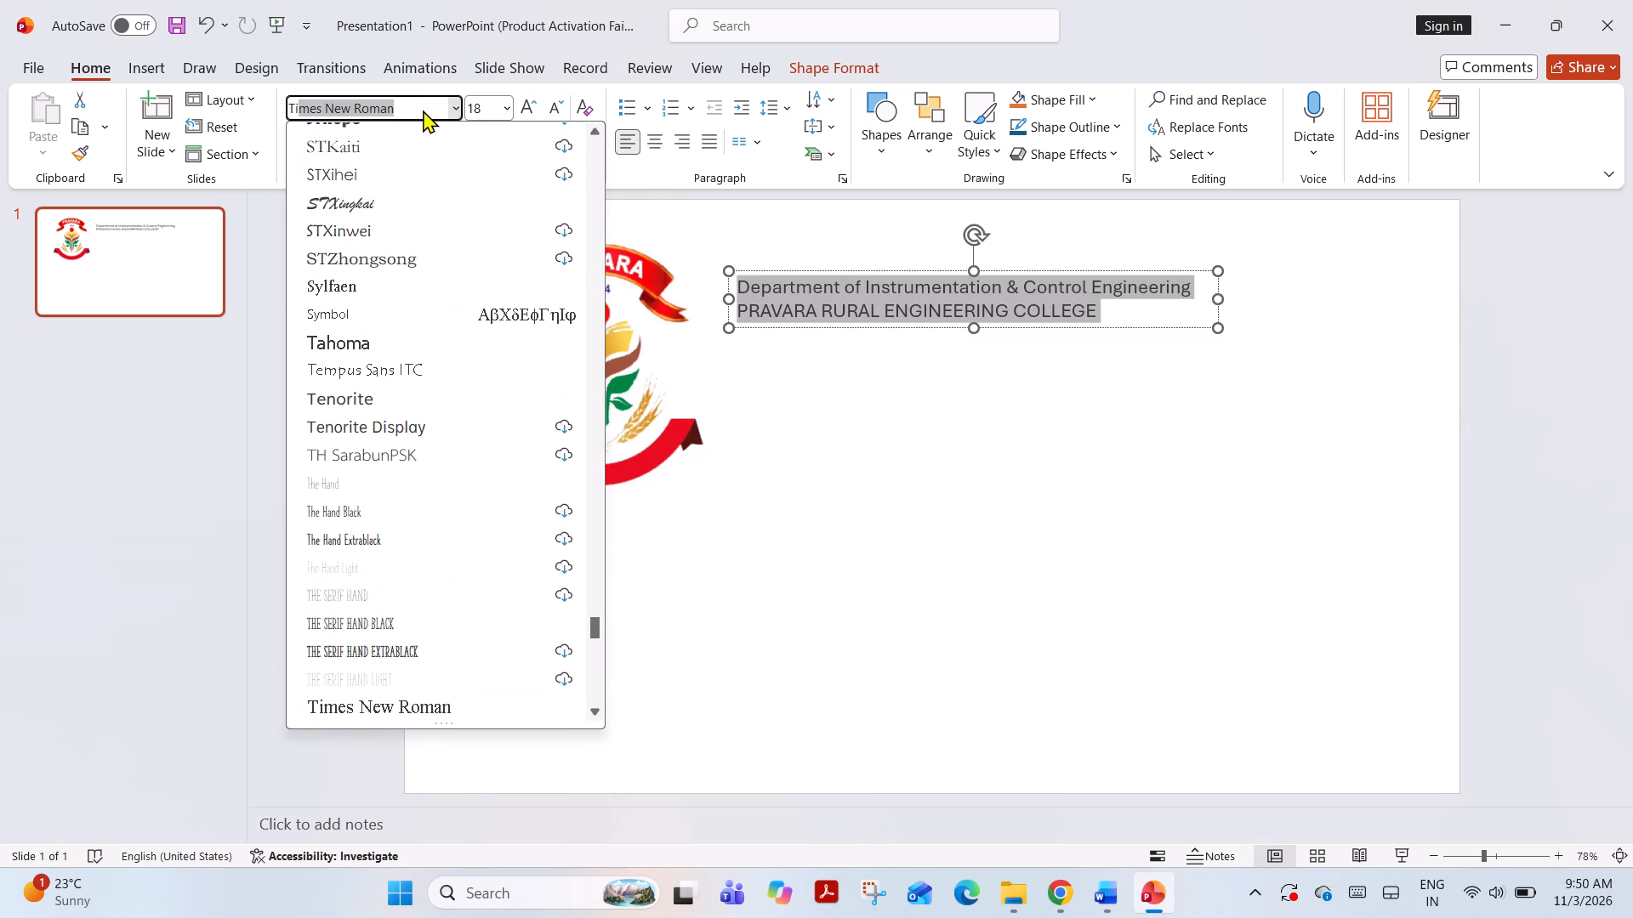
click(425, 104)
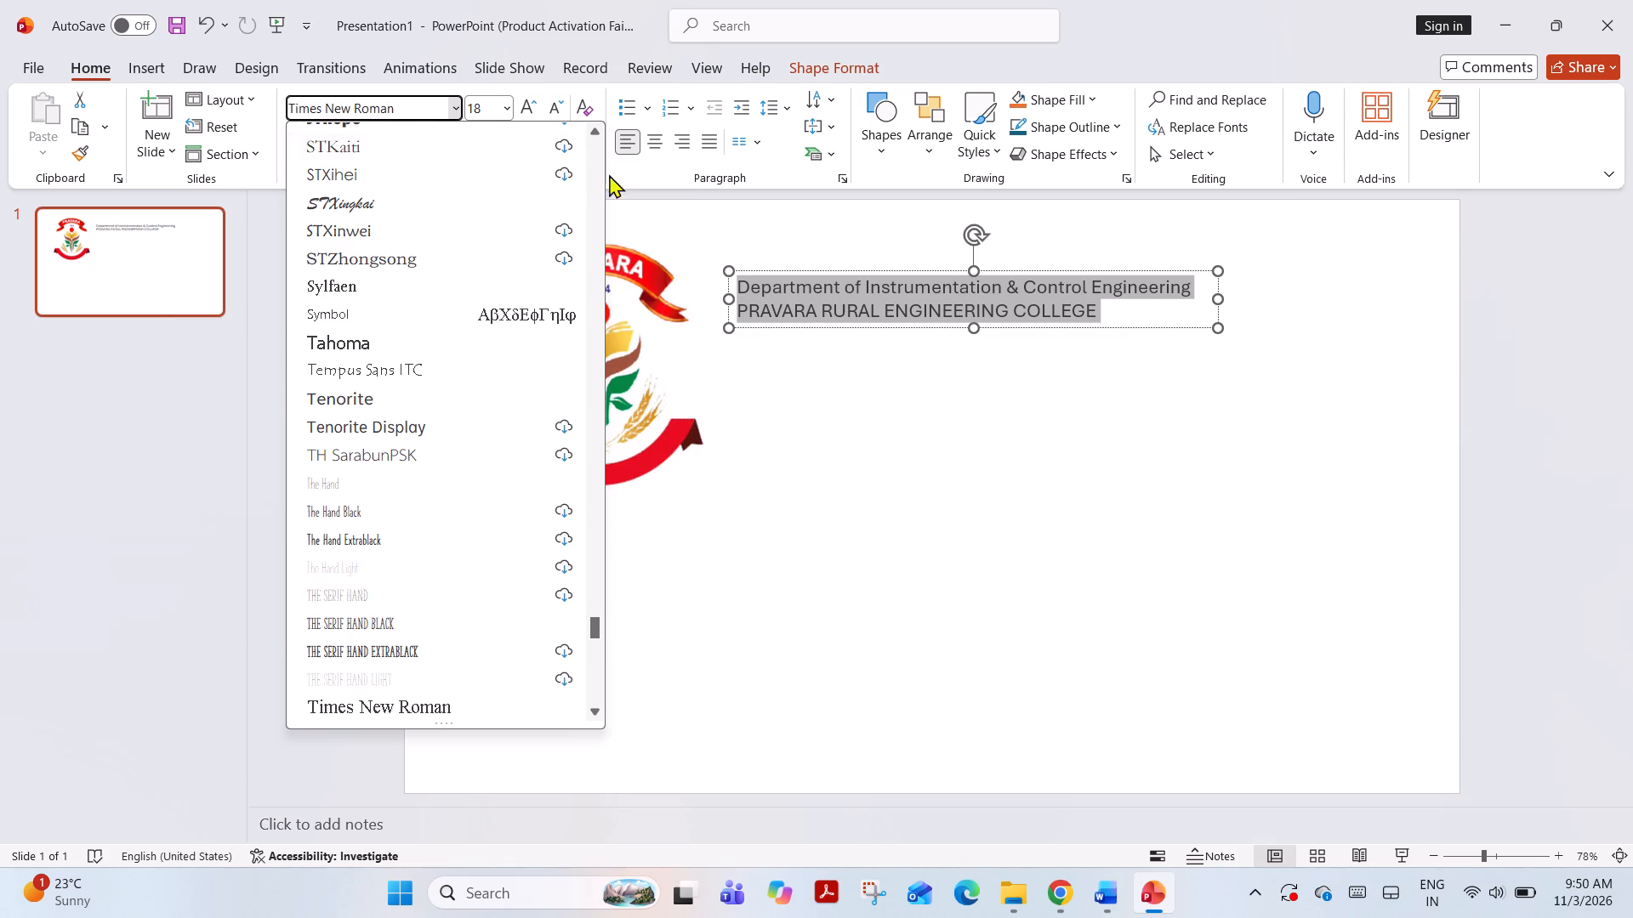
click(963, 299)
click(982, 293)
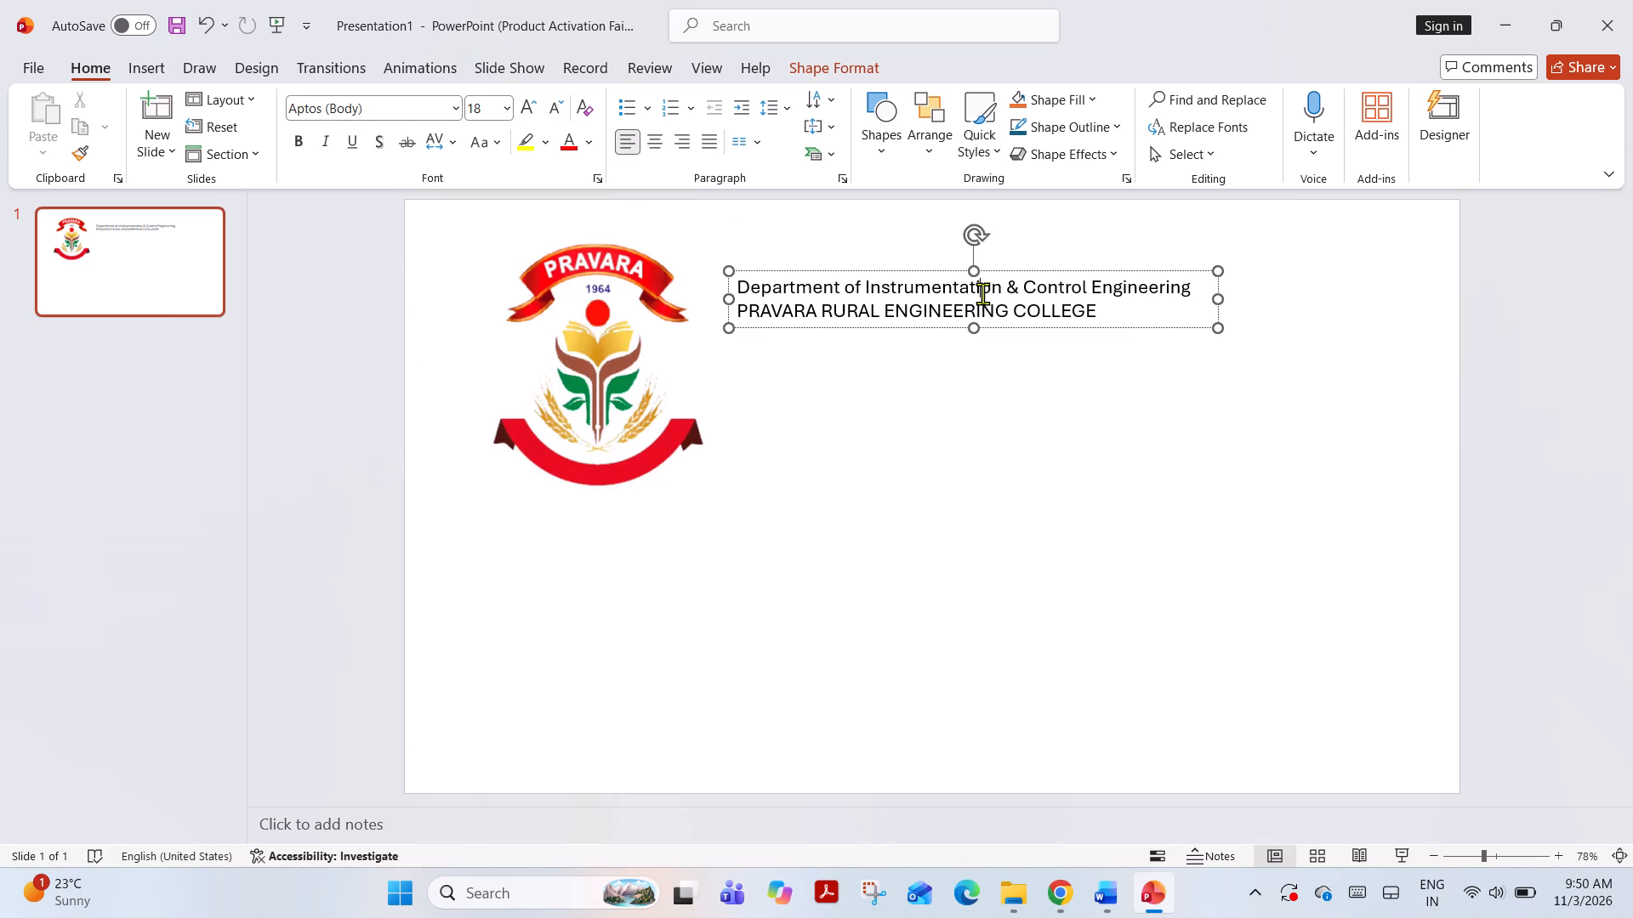
Set the font of both heading lines, the department and college names, to Times New Roman.
drag(738, 286, 1087, 303)
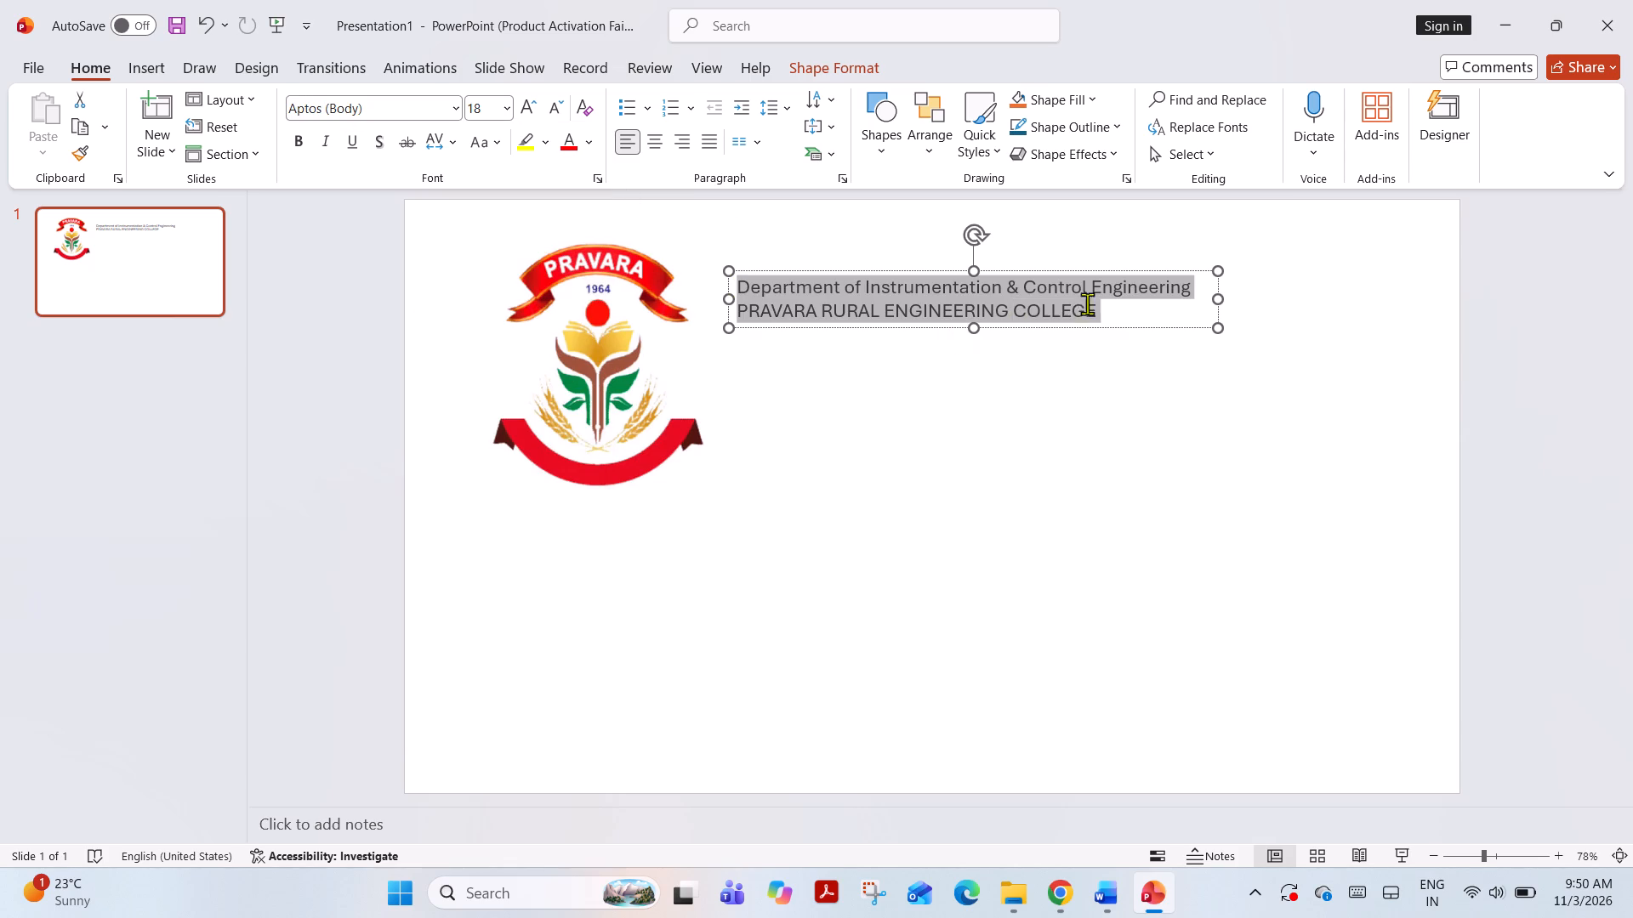
drag(1087, 303, 1112, 295)
click(459, 104)
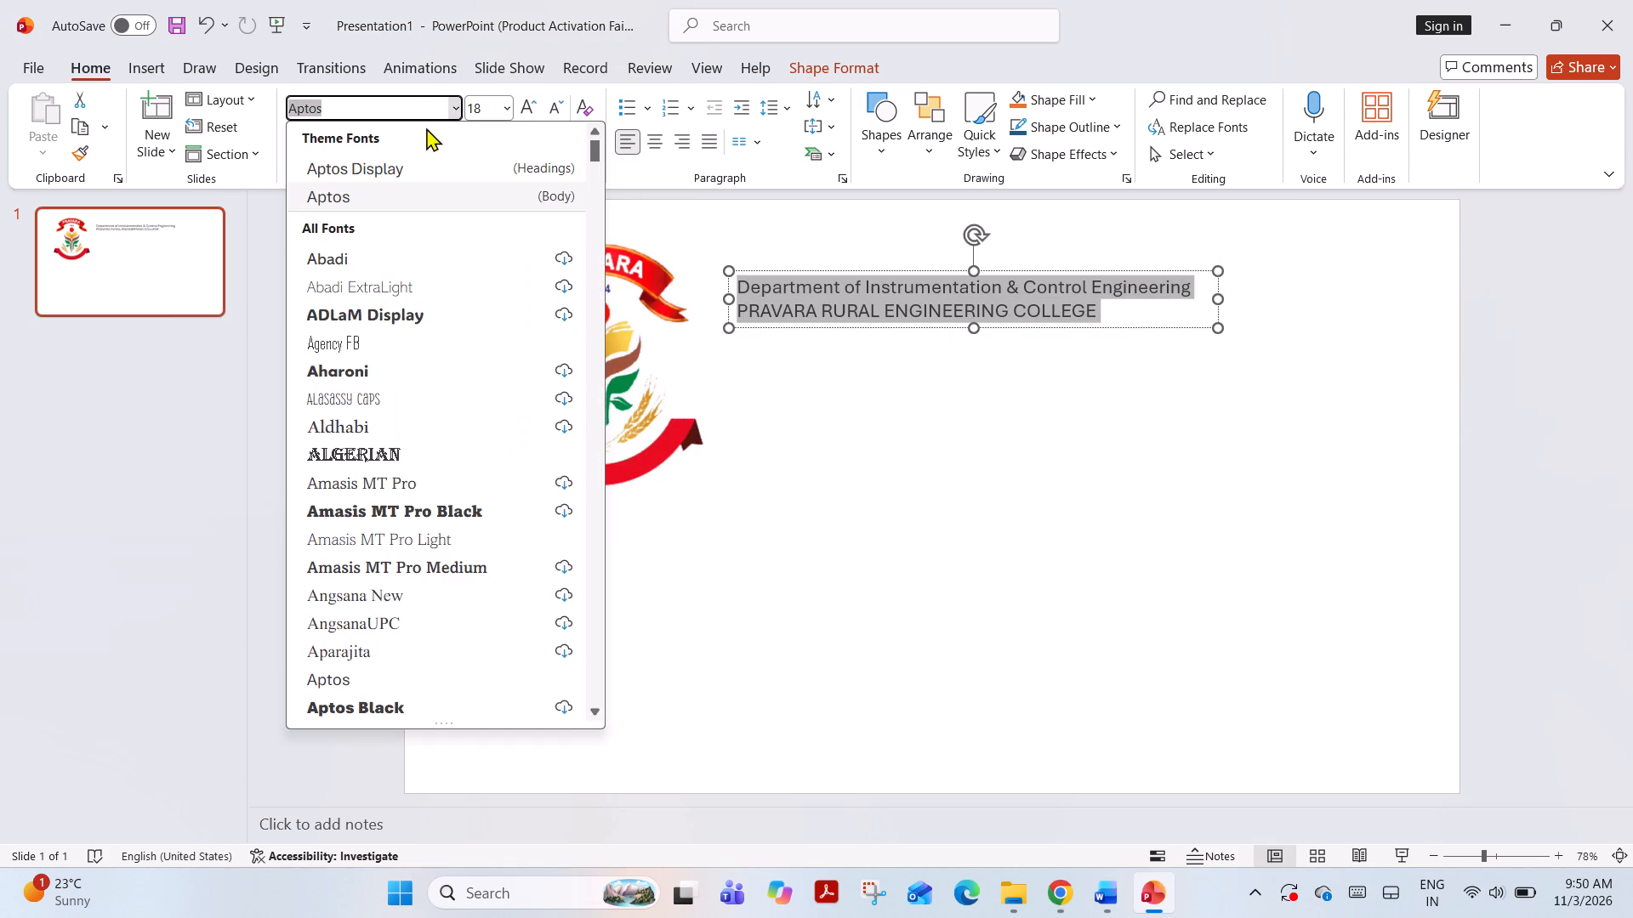
text(ti)
text(mes)
key(Return)
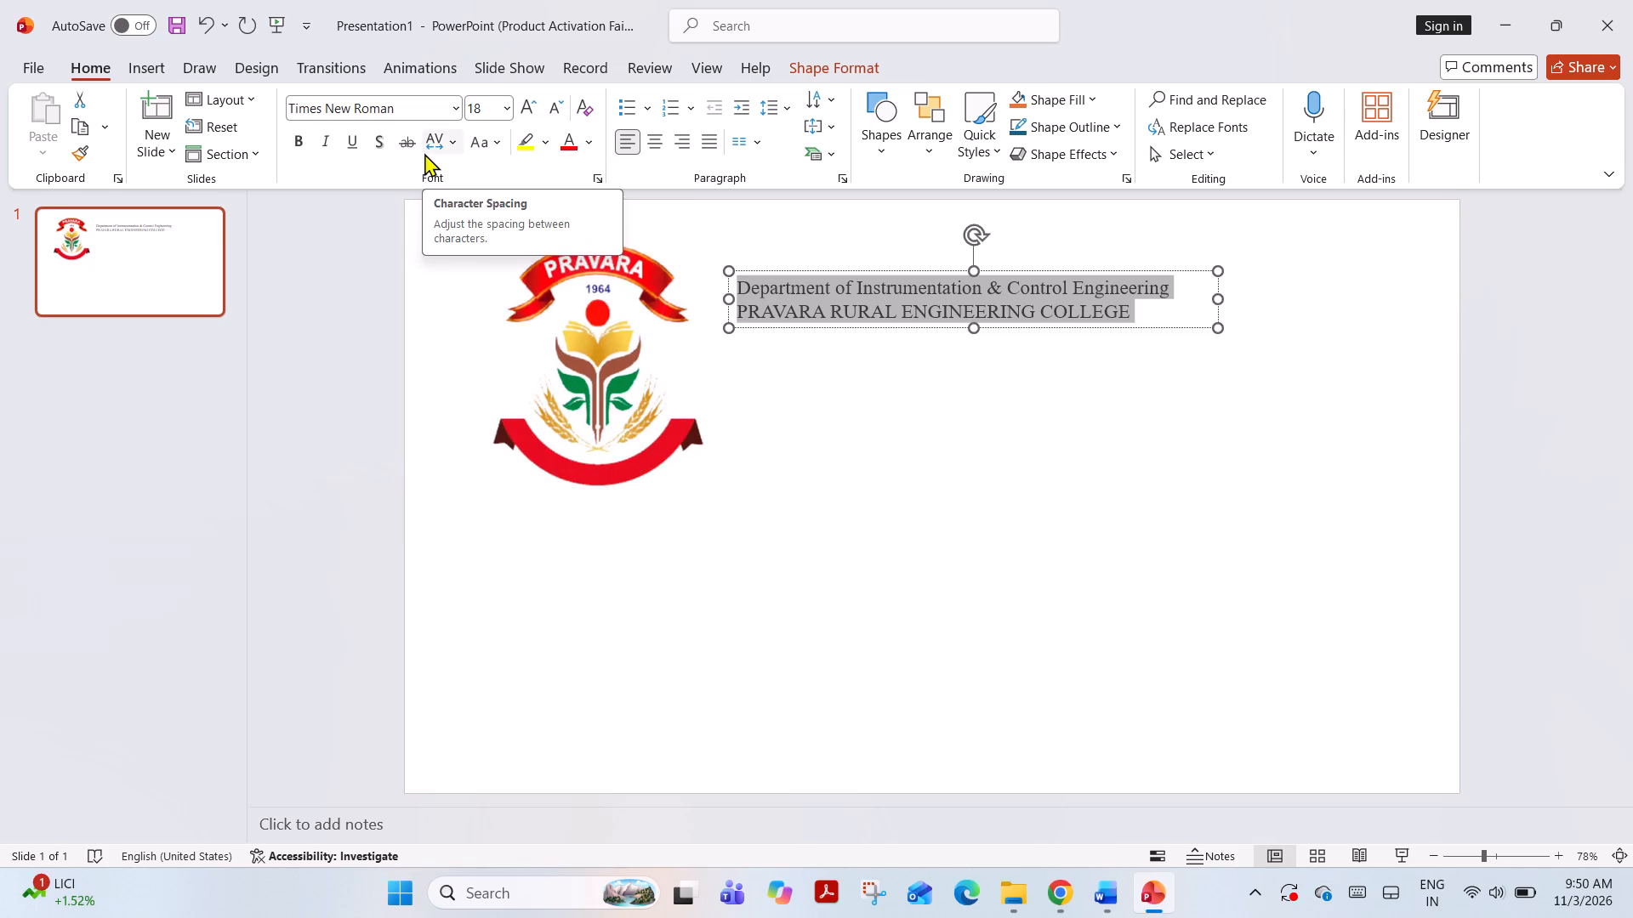
click(879, 381)
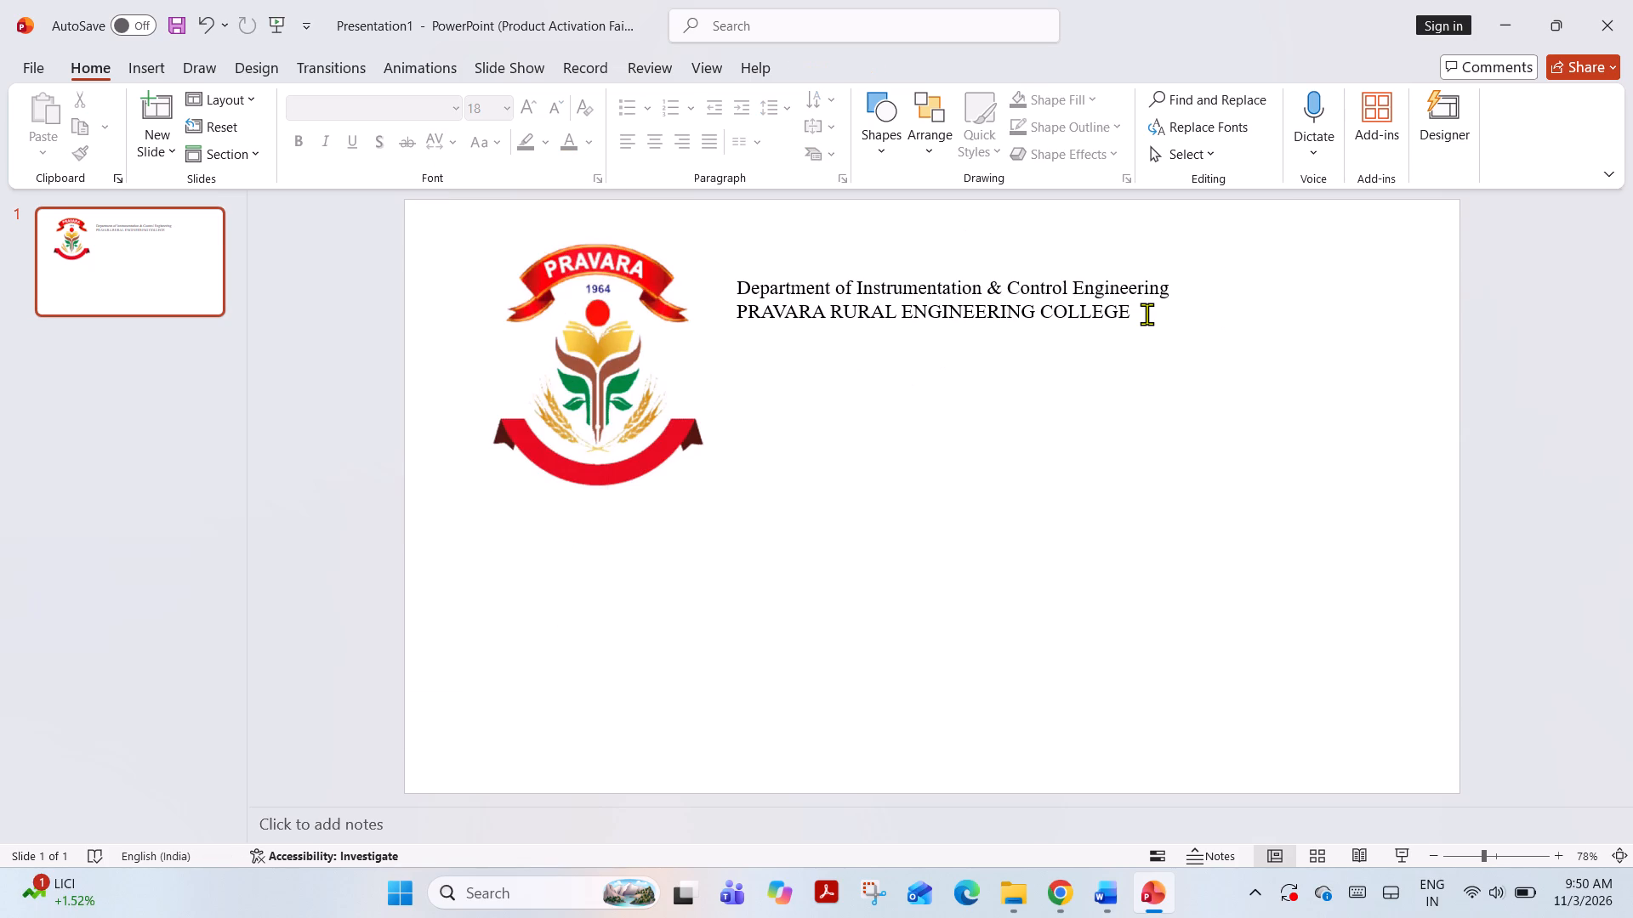
Start a third heading line with the college's village and taluka, labelled "A/P:" and "Tal:".
click(1148, 313)
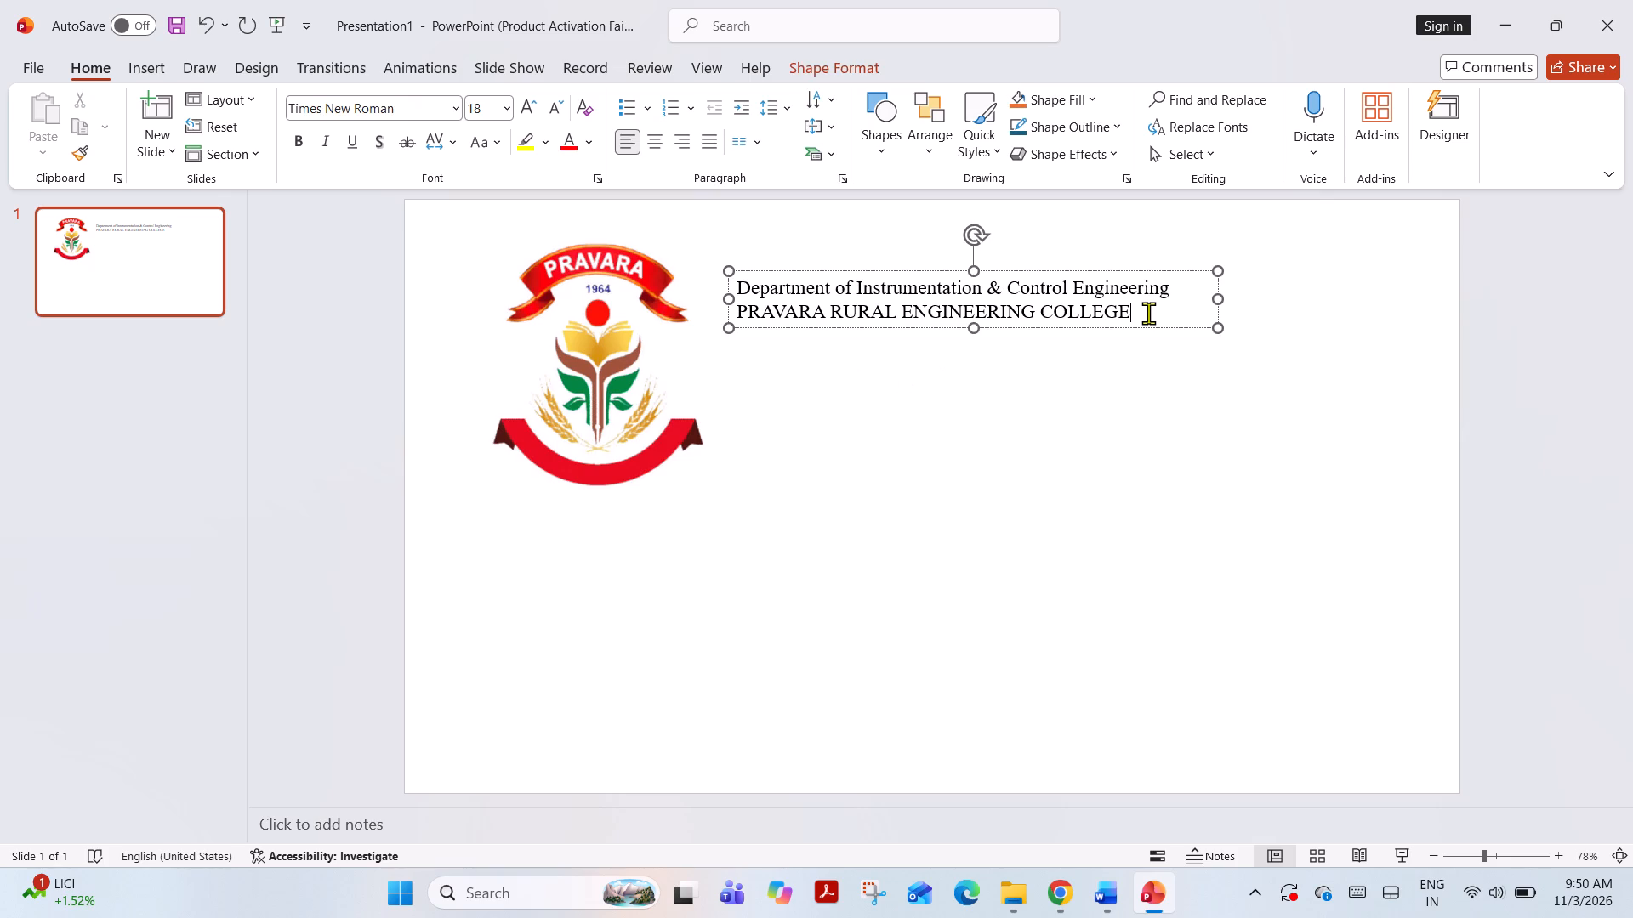
key(Return)
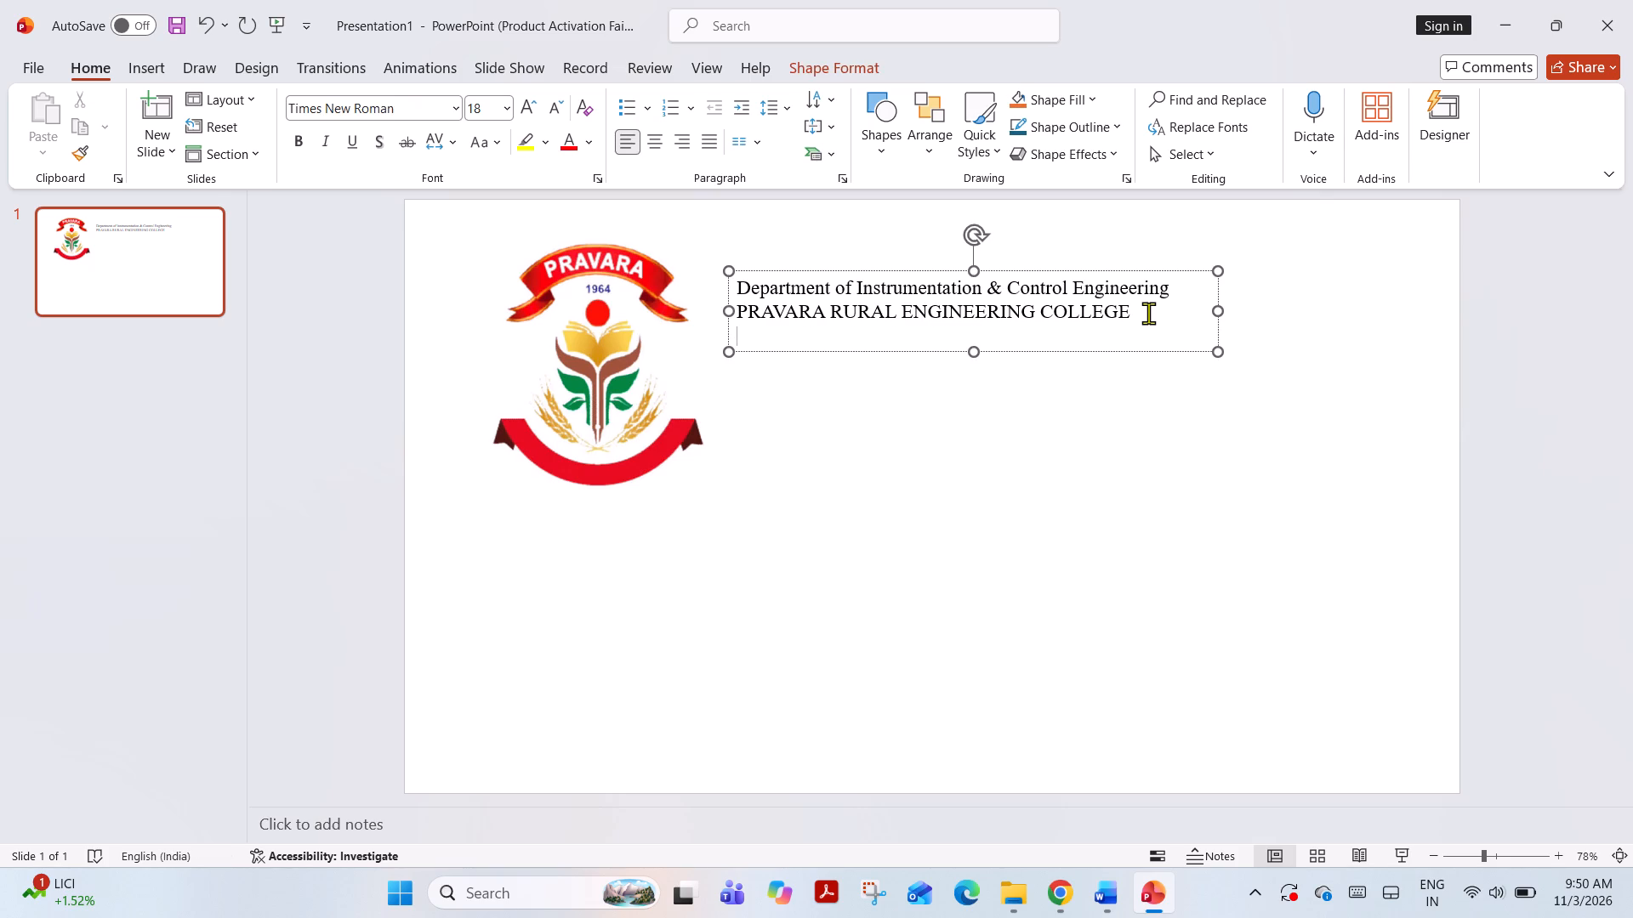
key(shift+a)
key(slash)
key(shift+p)
key(shift+colon)
key(space)
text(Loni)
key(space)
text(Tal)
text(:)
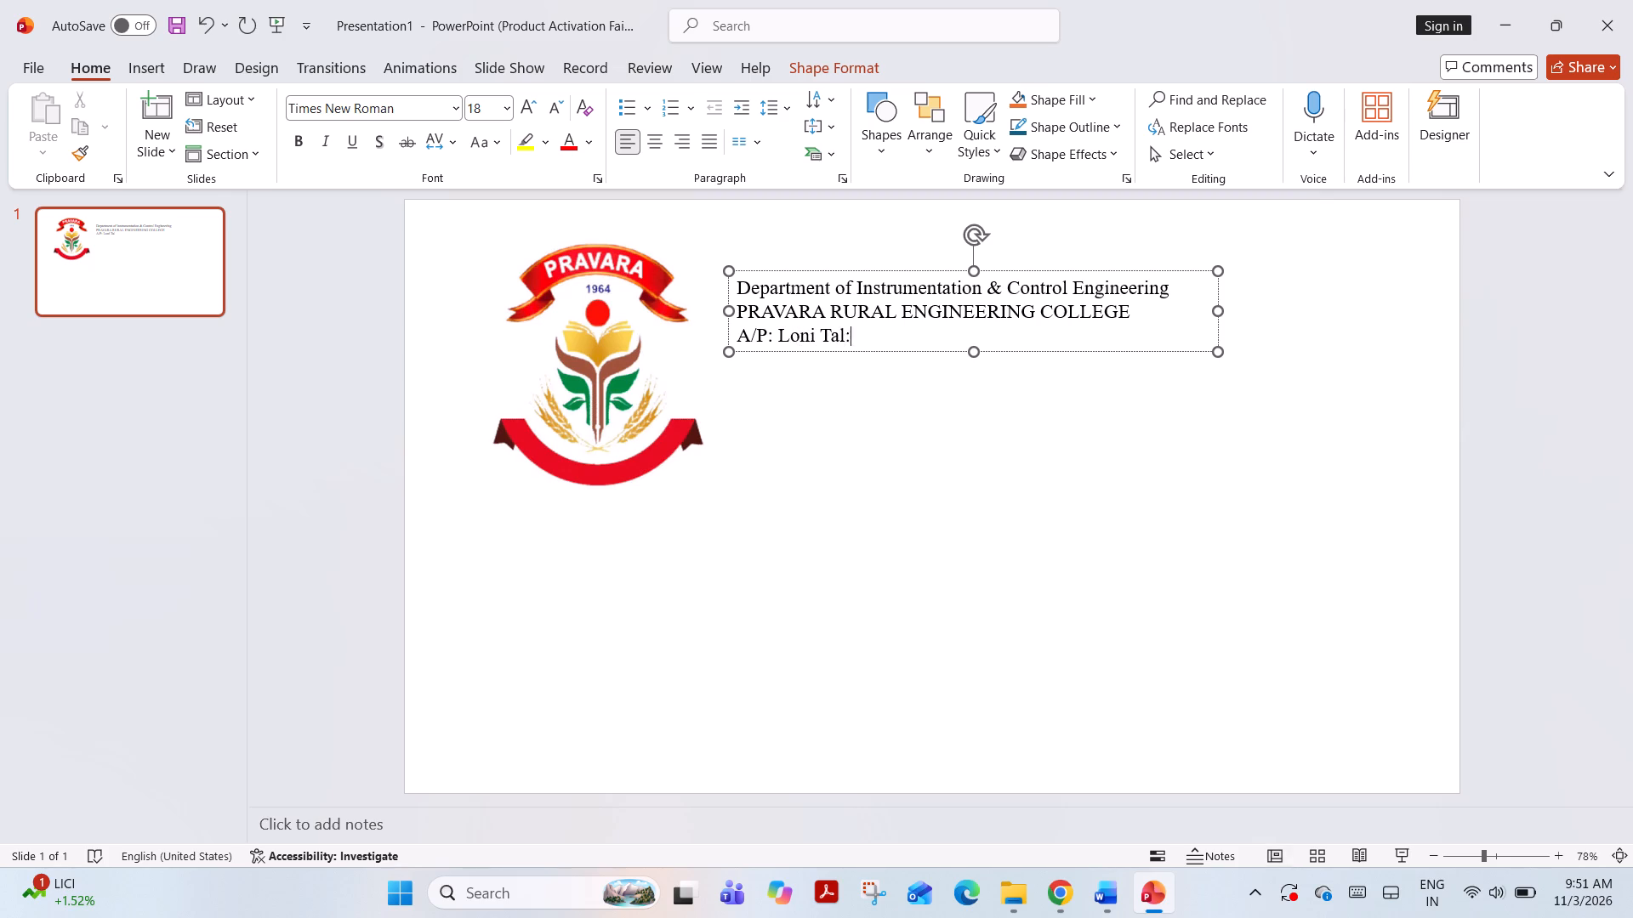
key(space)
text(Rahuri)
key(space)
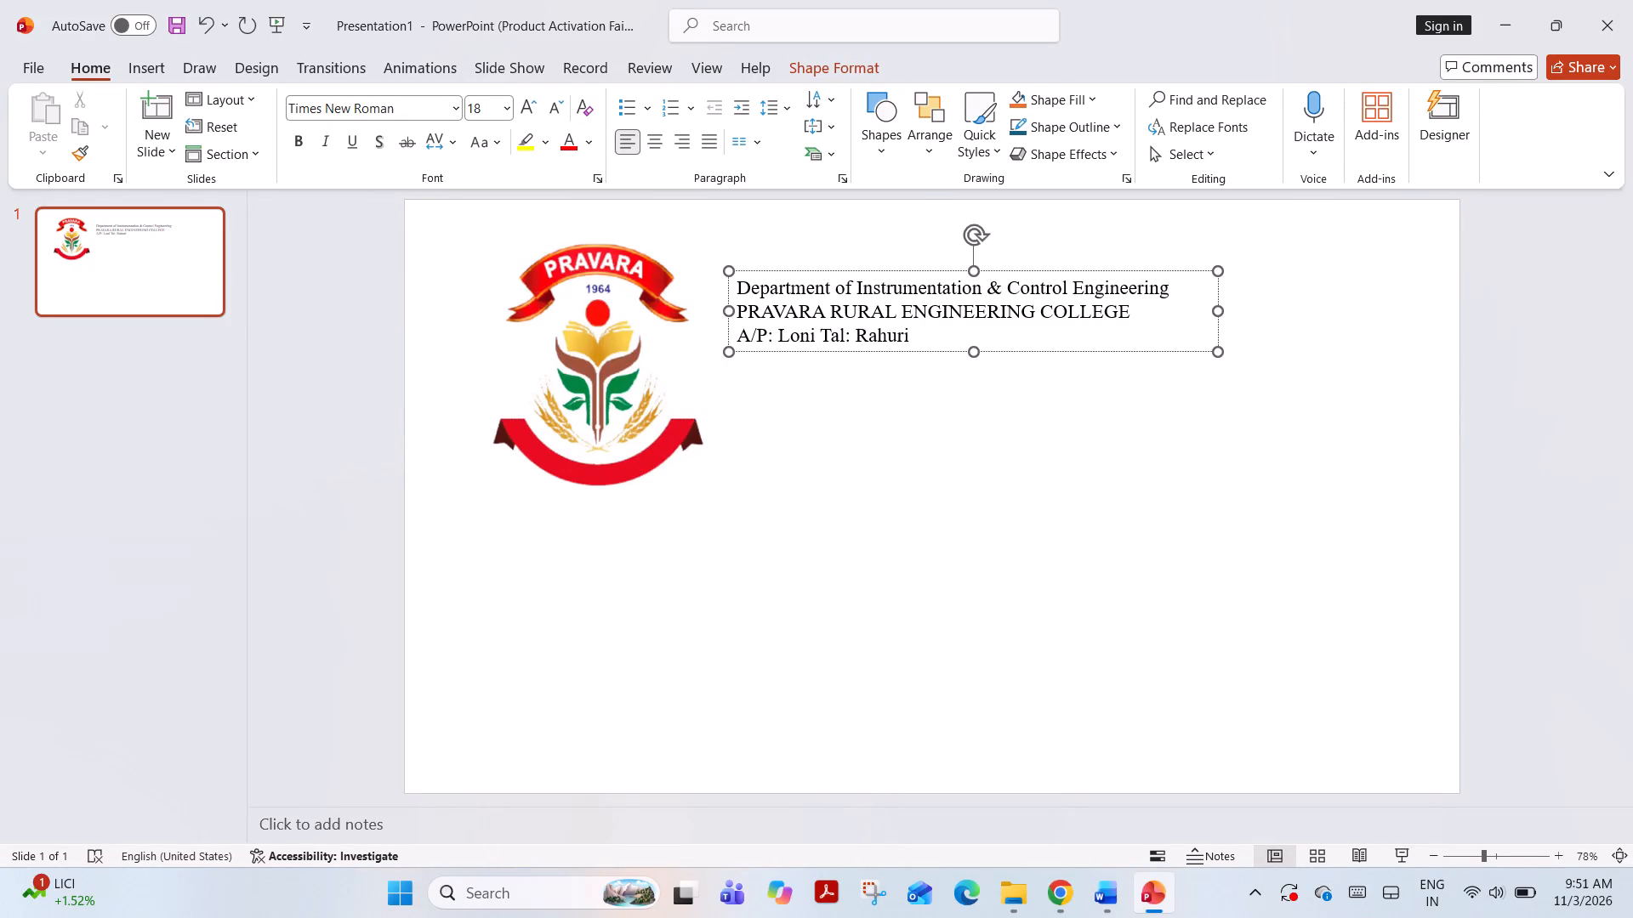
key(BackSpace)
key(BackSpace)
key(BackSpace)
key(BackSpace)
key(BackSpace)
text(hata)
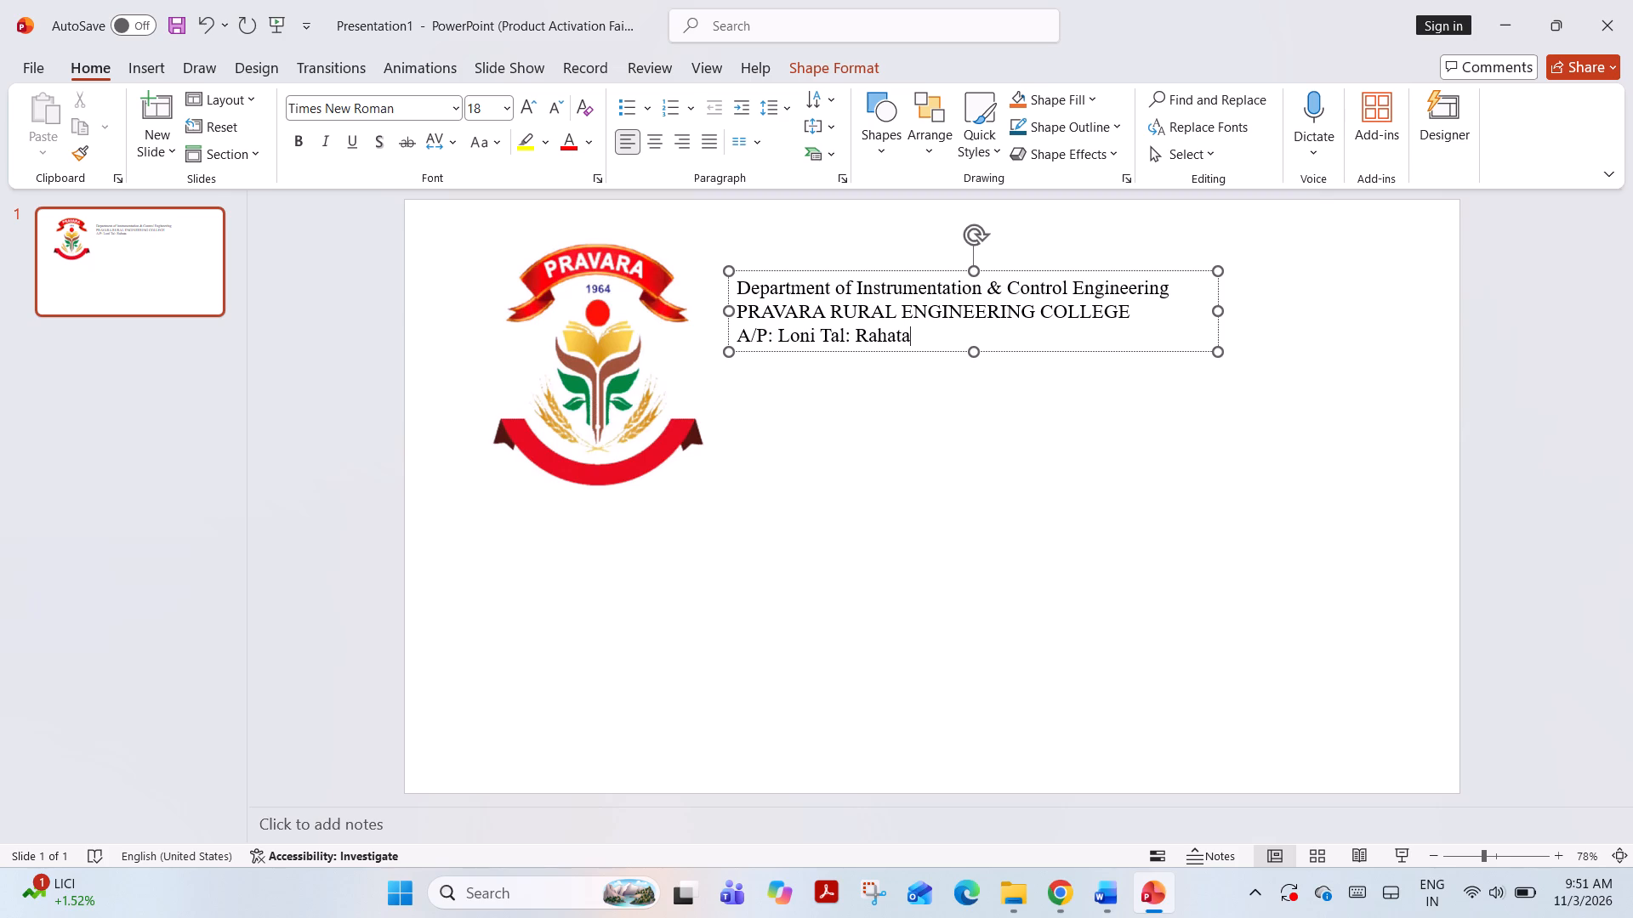
Complete the address line with the college's district, labelled "Dist:", followed by a comma and the state.
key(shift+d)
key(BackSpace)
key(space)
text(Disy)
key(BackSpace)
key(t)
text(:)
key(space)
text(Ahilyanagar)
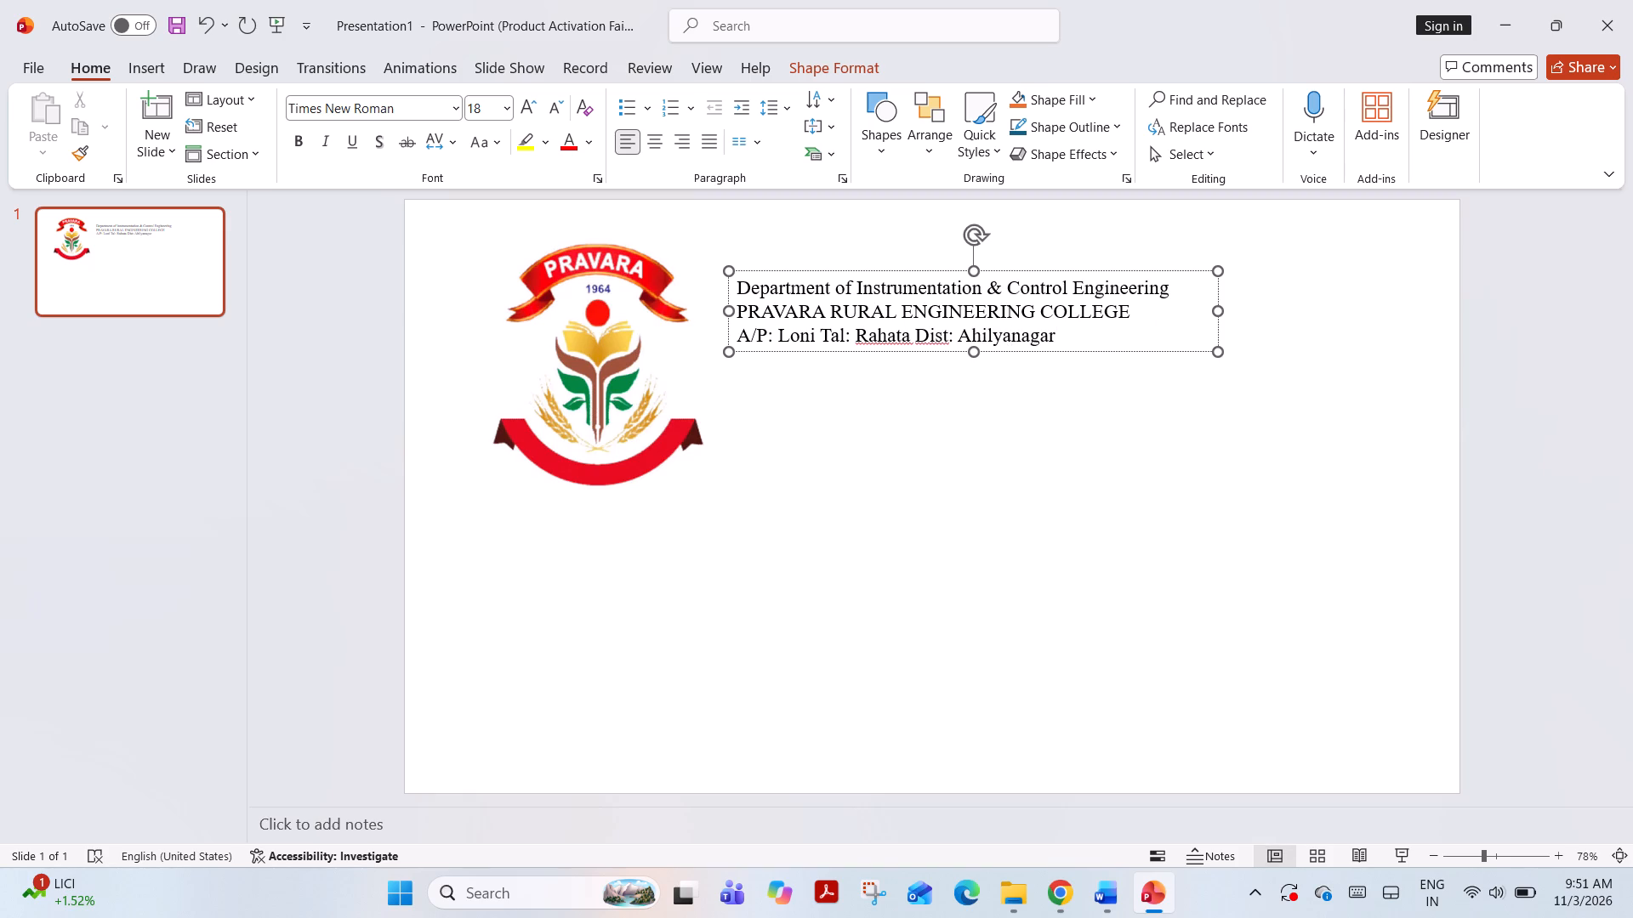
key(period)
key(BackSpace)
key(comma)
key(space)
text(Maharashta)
Add a fourth line below the address in the text box, labelled "Pin code:" and followed by the college's postal code.
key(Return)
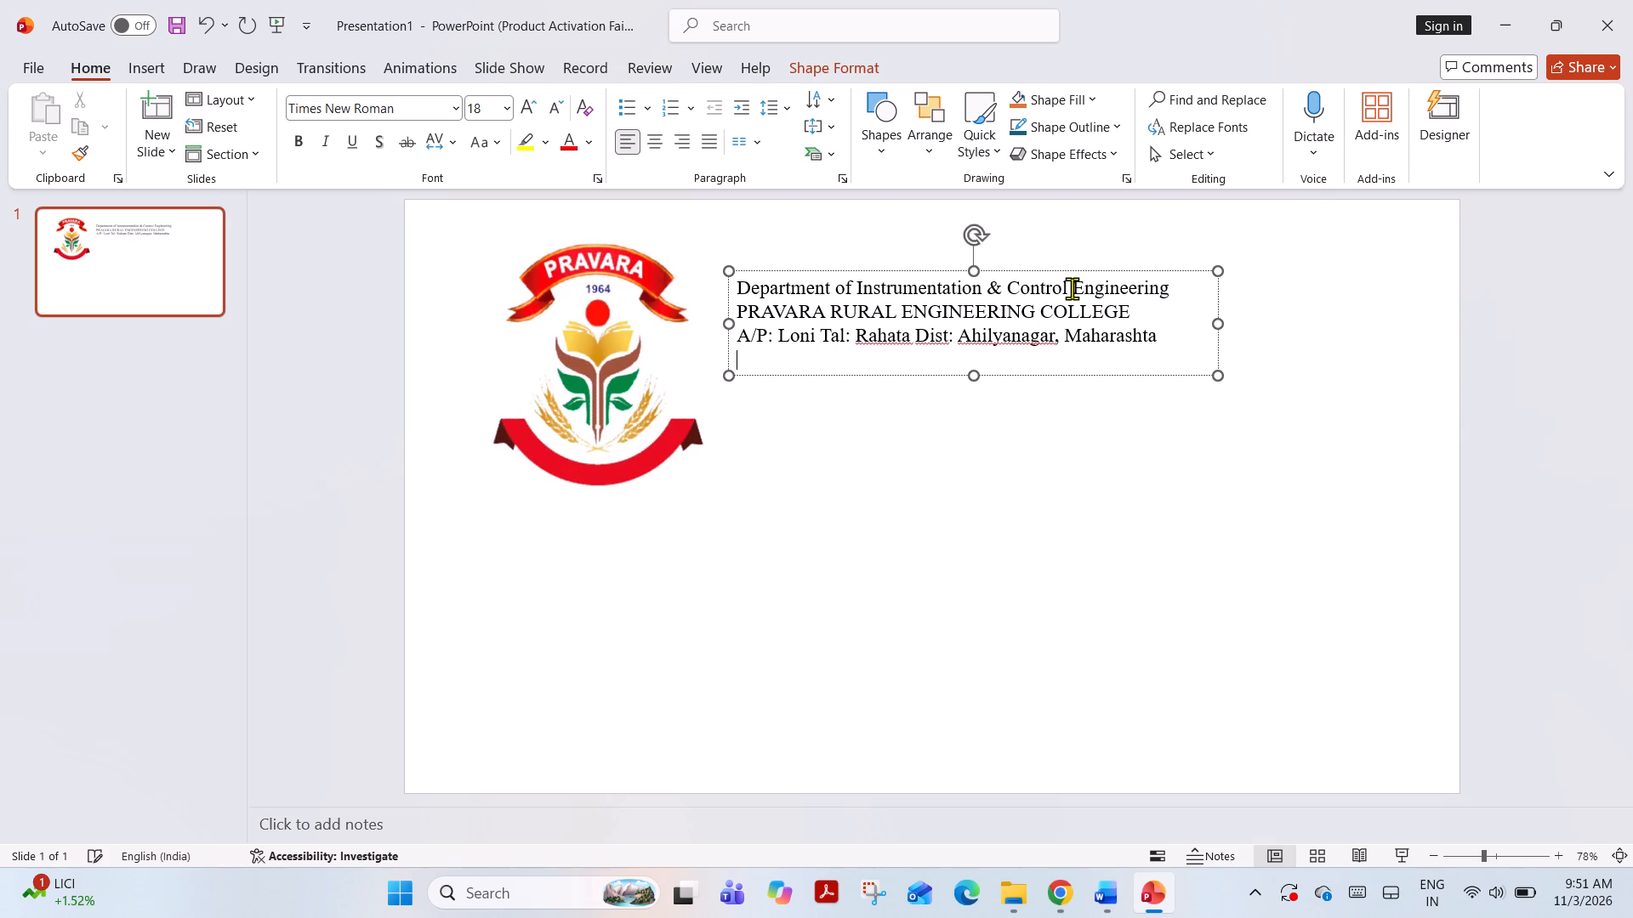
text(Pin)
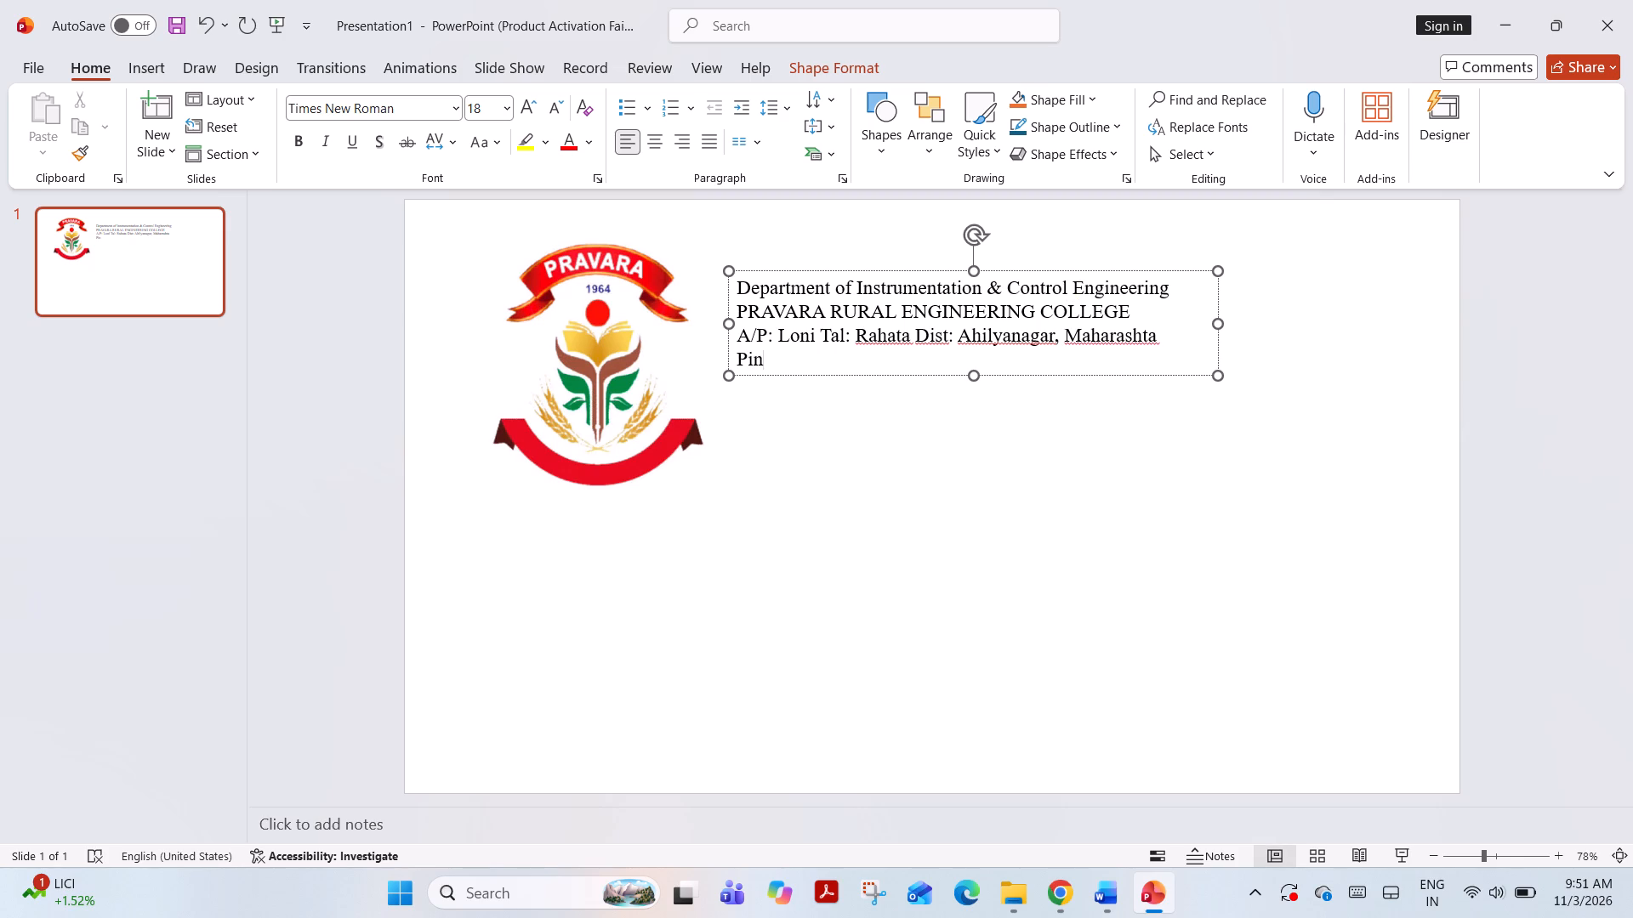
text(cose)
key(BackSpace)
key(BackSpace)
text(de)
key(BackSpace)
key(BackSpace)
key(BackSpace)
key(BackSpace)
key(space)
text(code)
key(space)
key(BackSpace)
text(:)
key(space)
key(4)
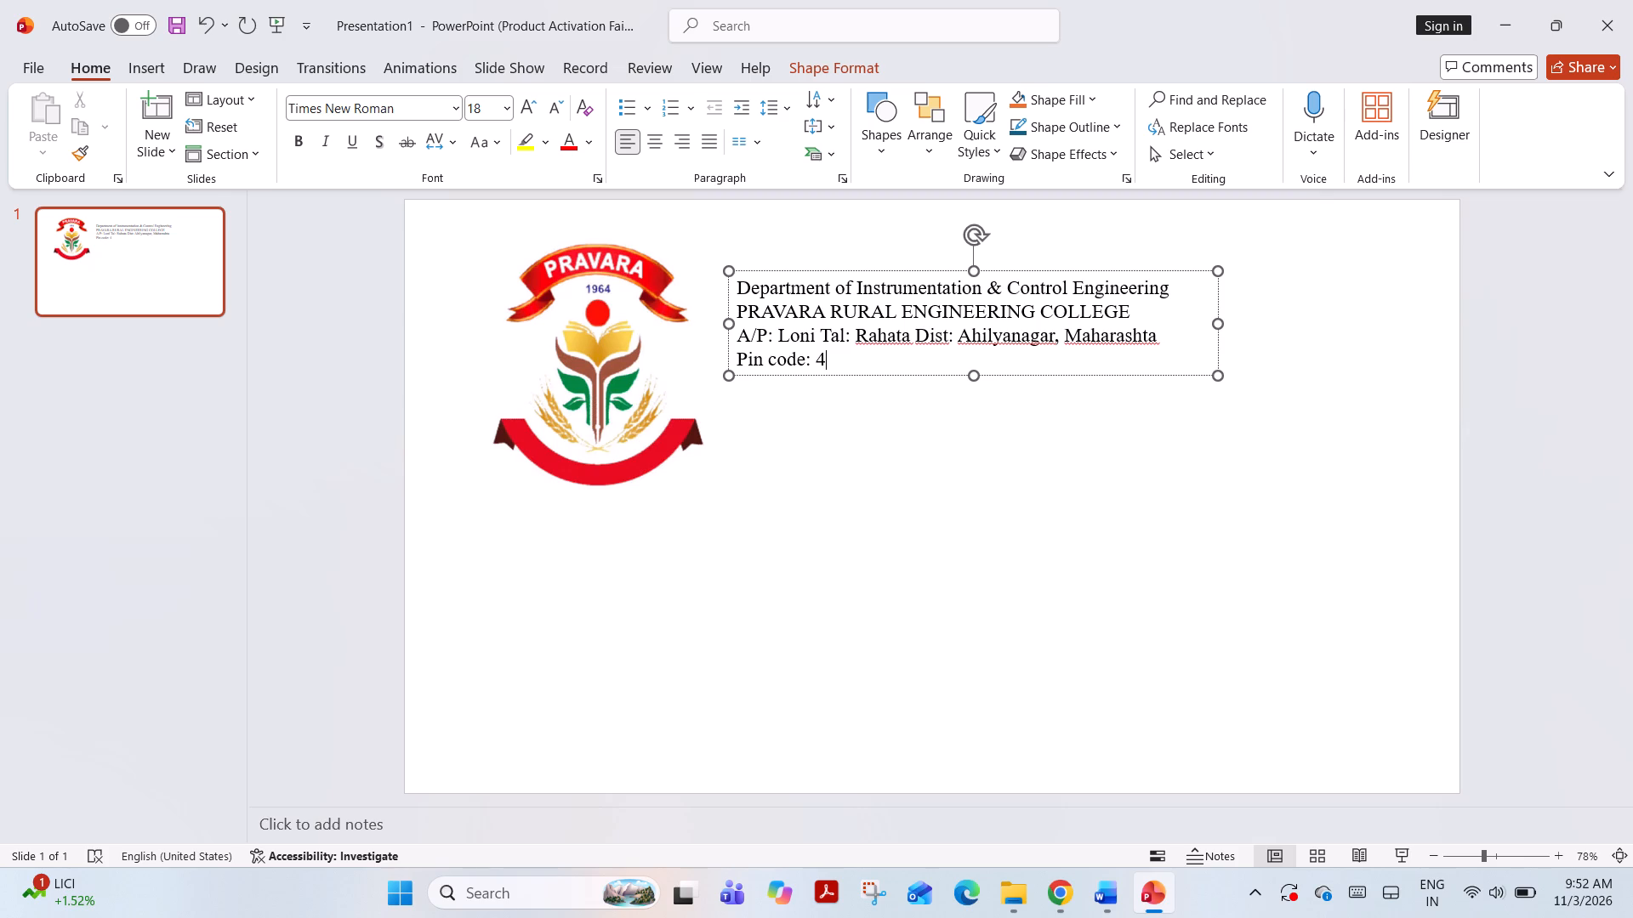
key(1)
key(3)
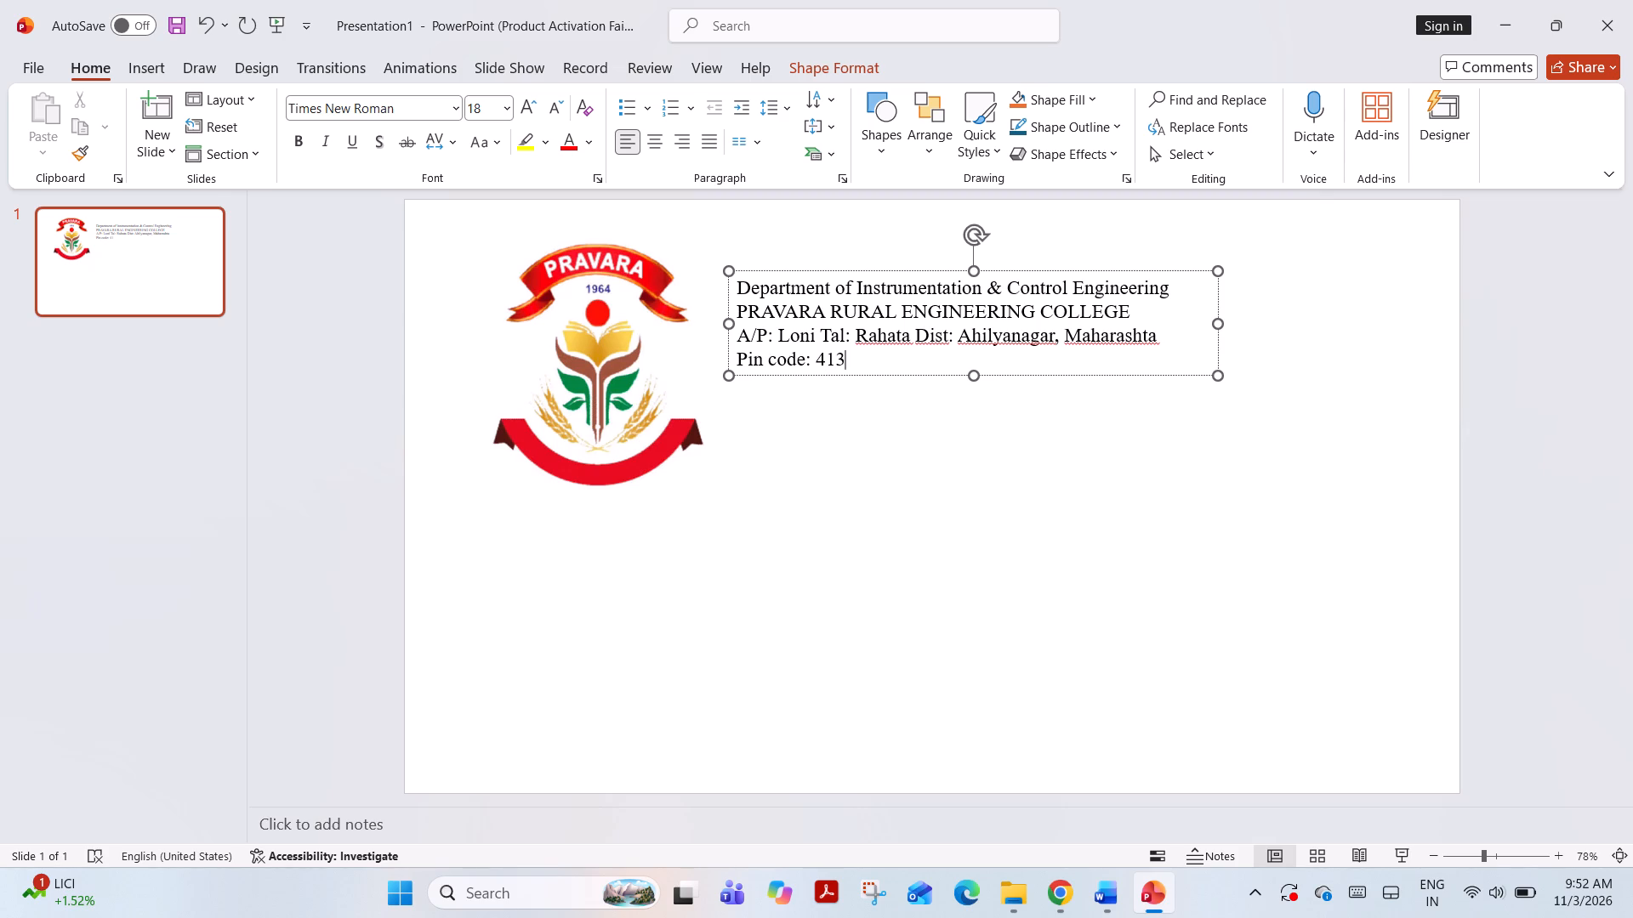
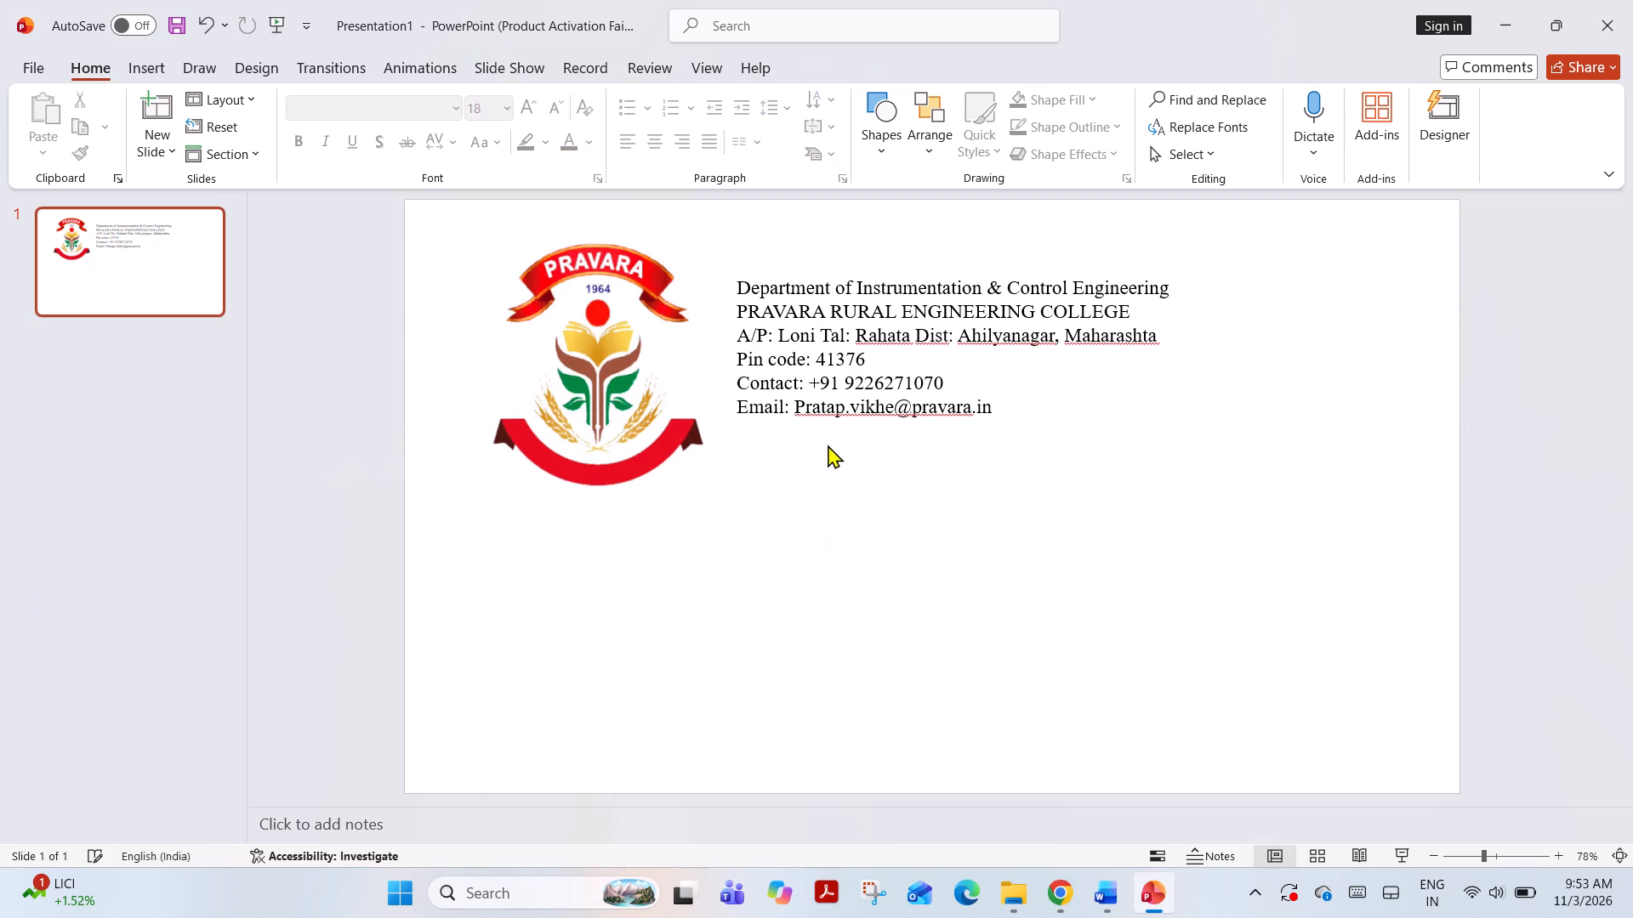
Change the first letter of the email address in the text box to a lowercase "p".
click(809, 404)
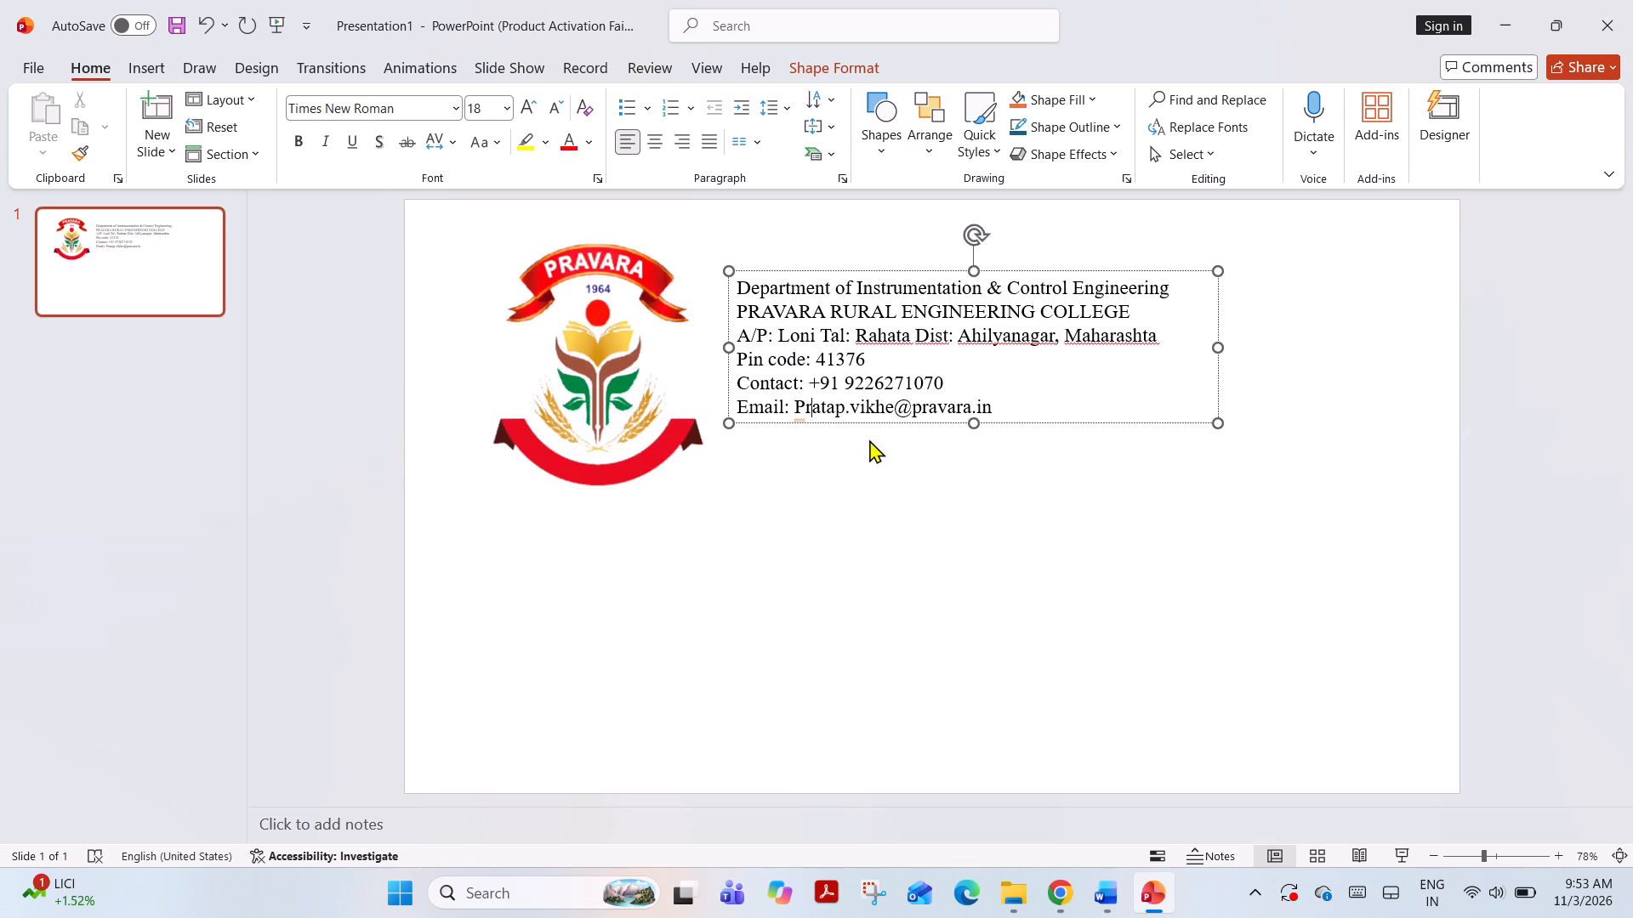
key(Left)
key(BackSpace)
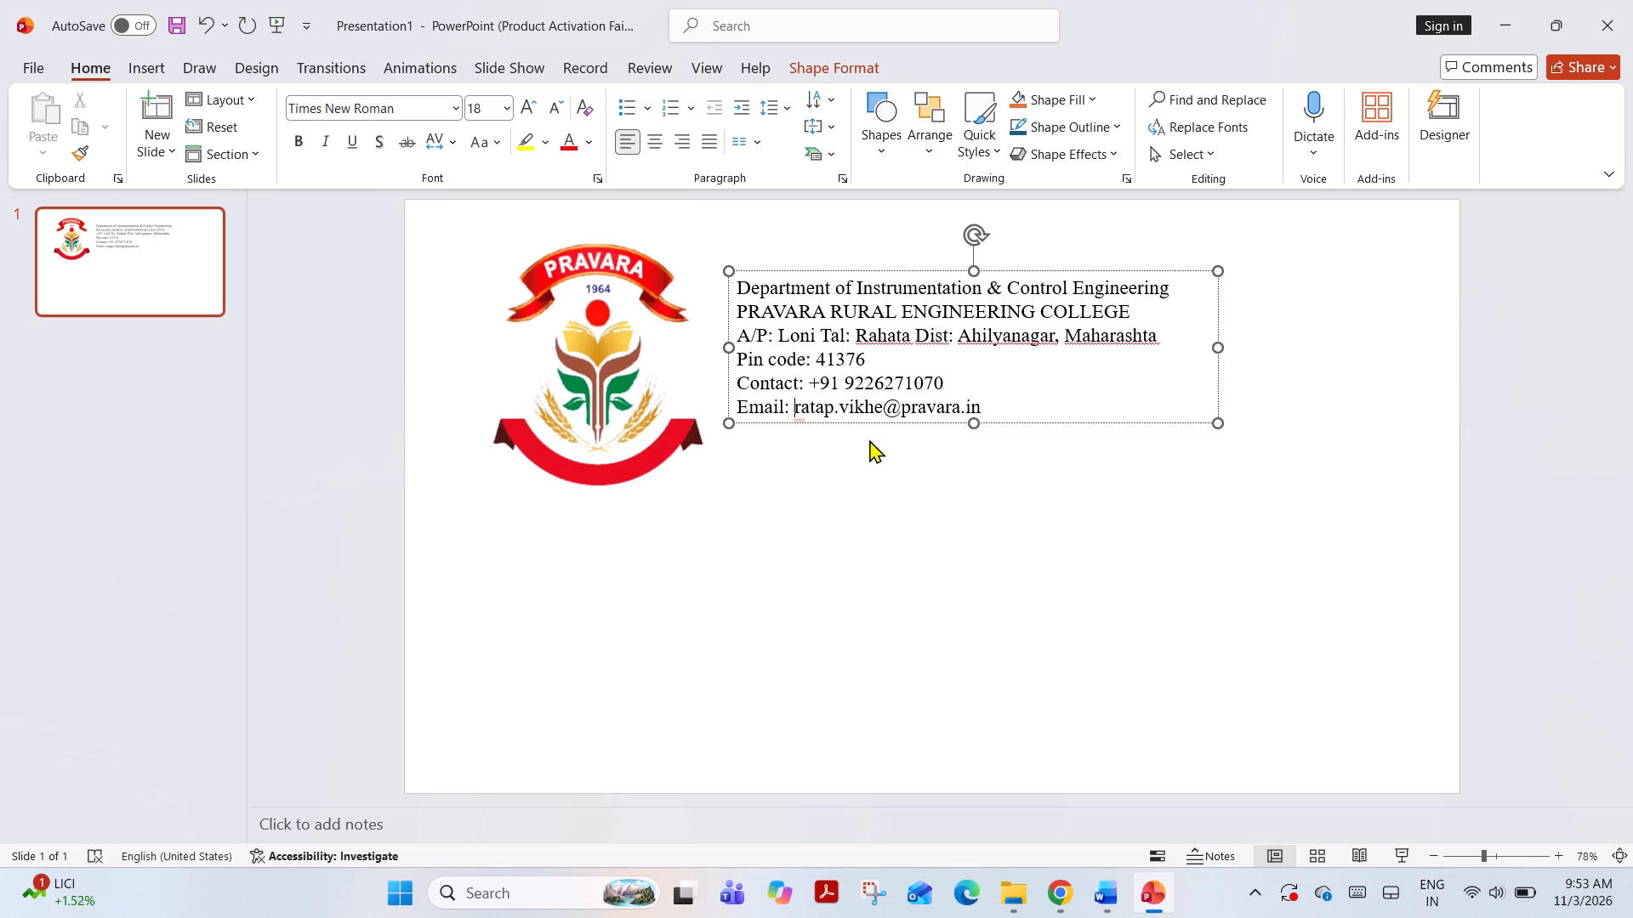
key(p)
click(839, 485)
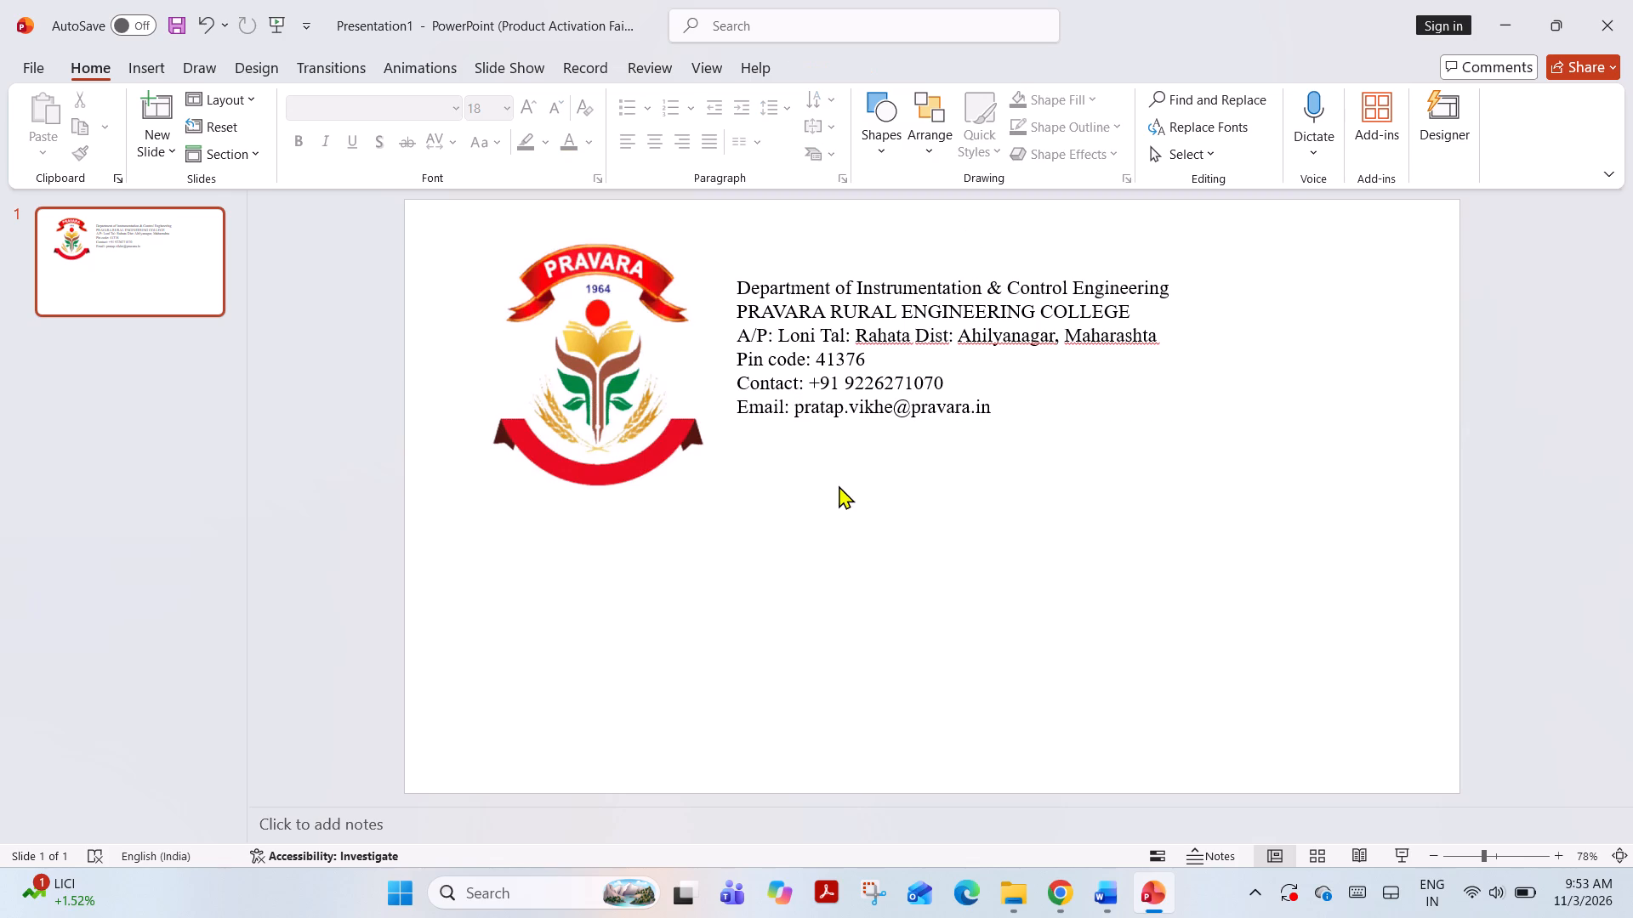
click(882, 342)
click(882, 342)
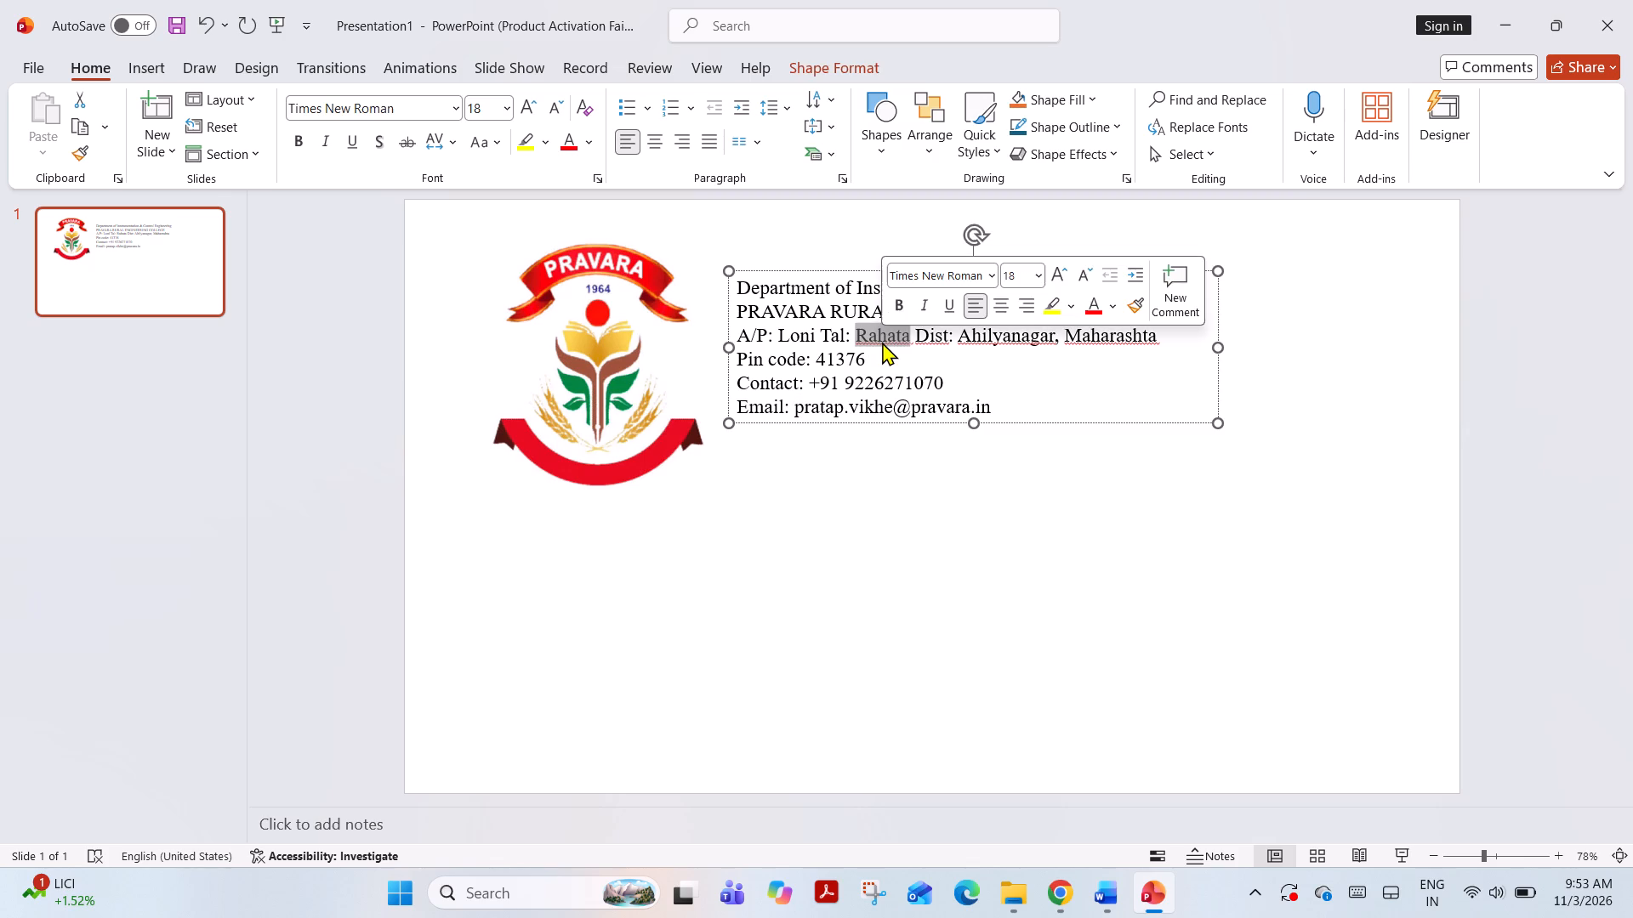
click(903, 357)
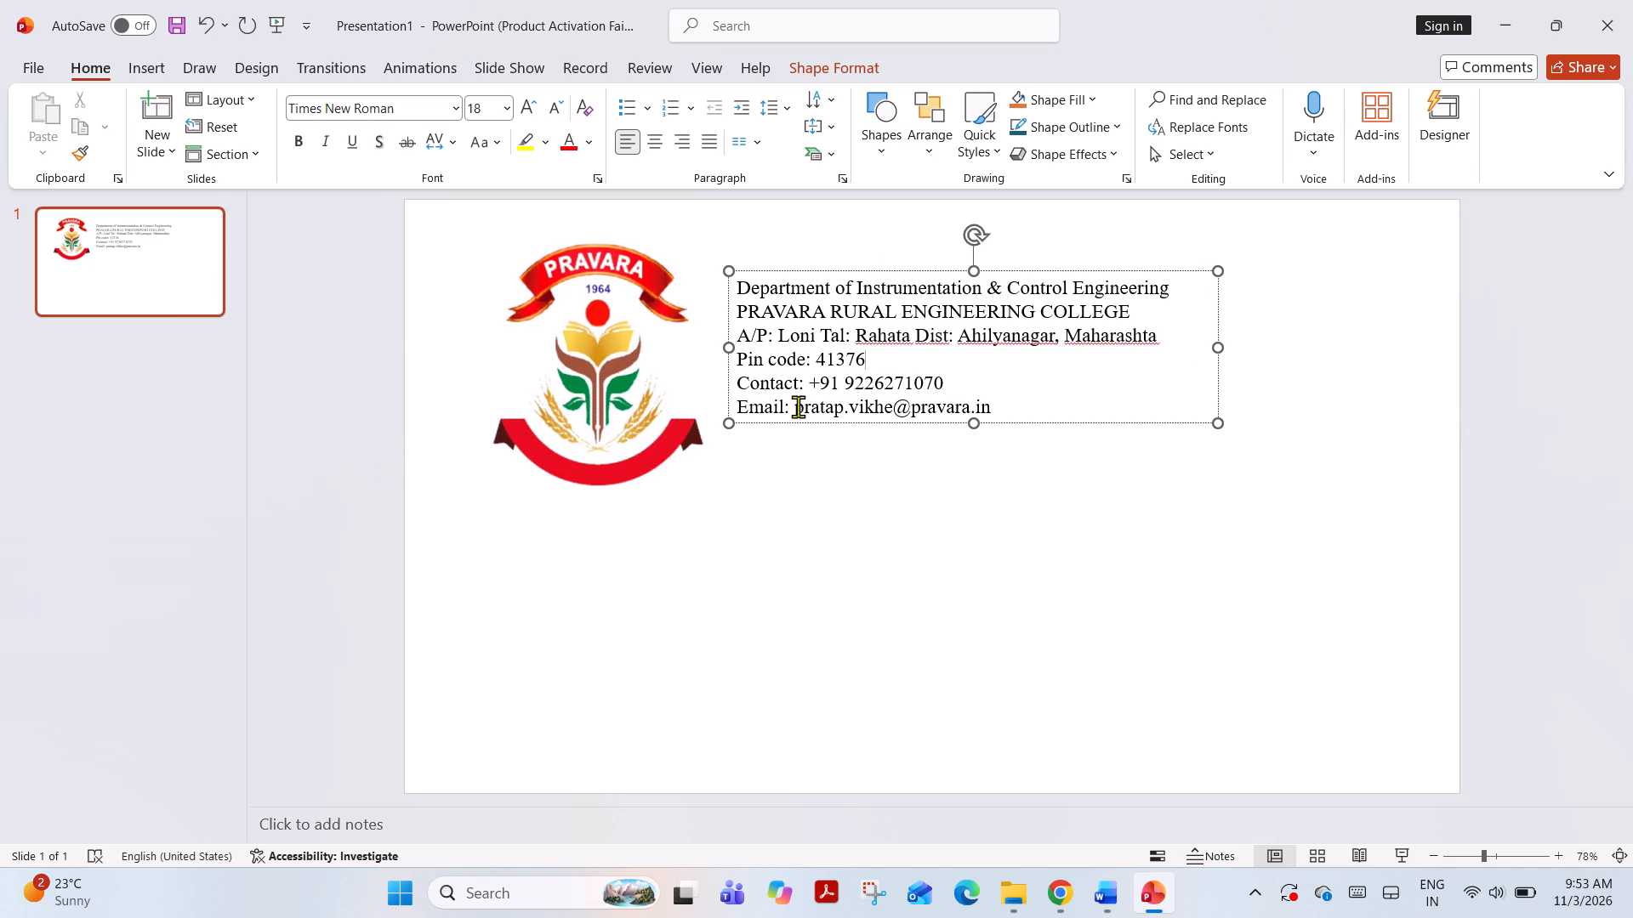
Open the font colour choices for the email address on the last line of the text box.
drag(798, 406, 1007, 412)
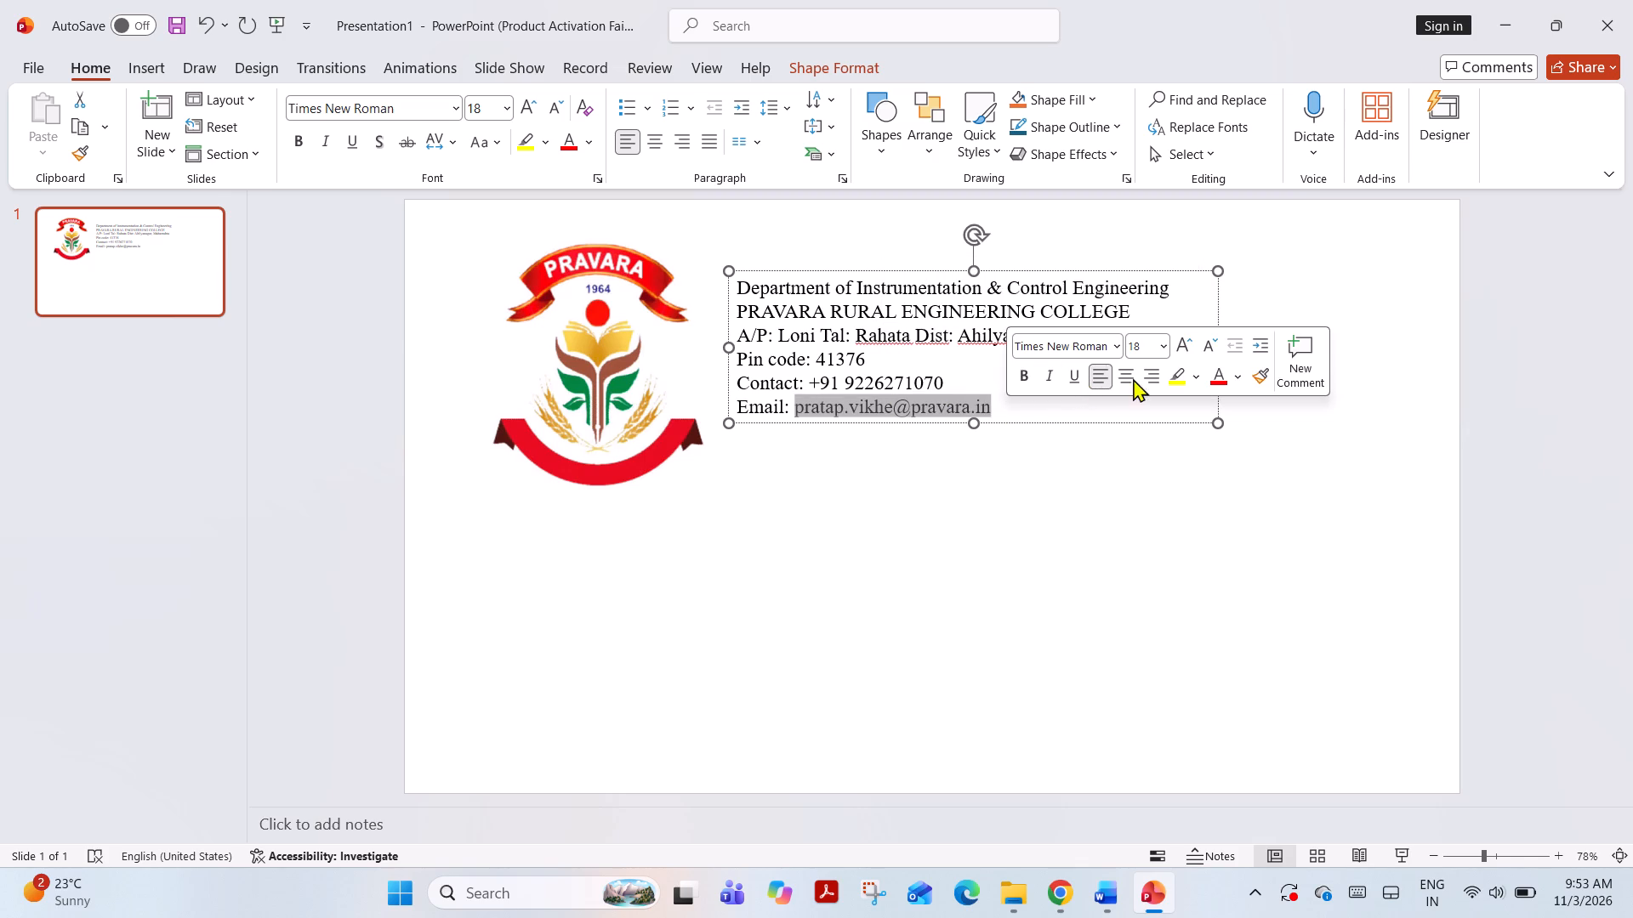
click(1237, 377)
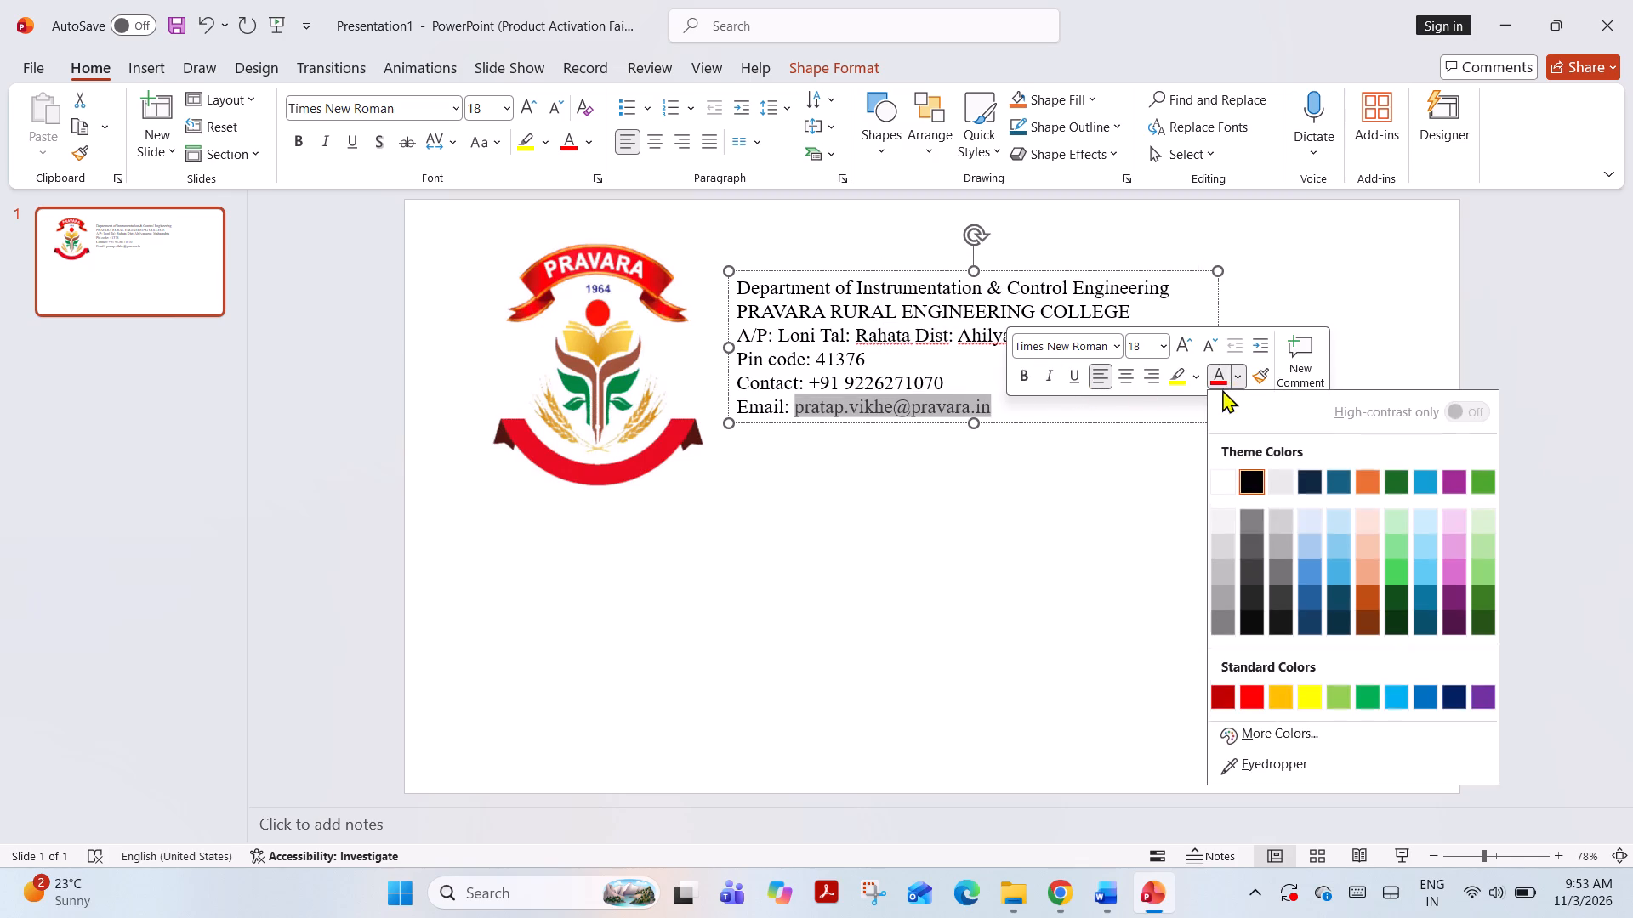
Color the email address on the last line of the text box light blue.
click(1326, 575)
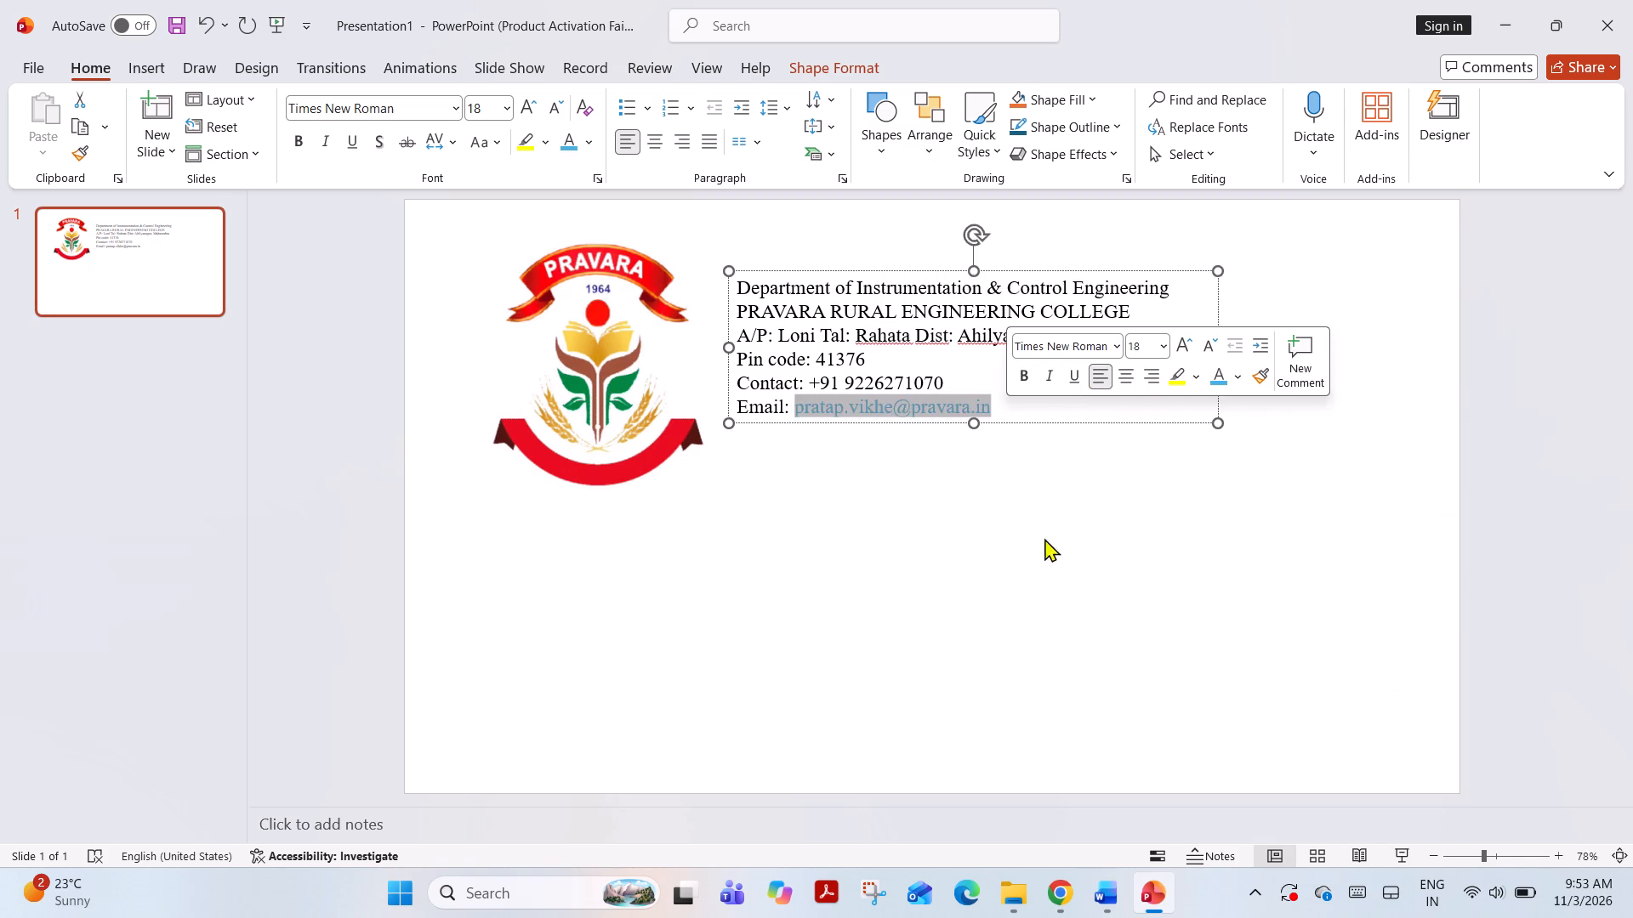
click(947, 528)
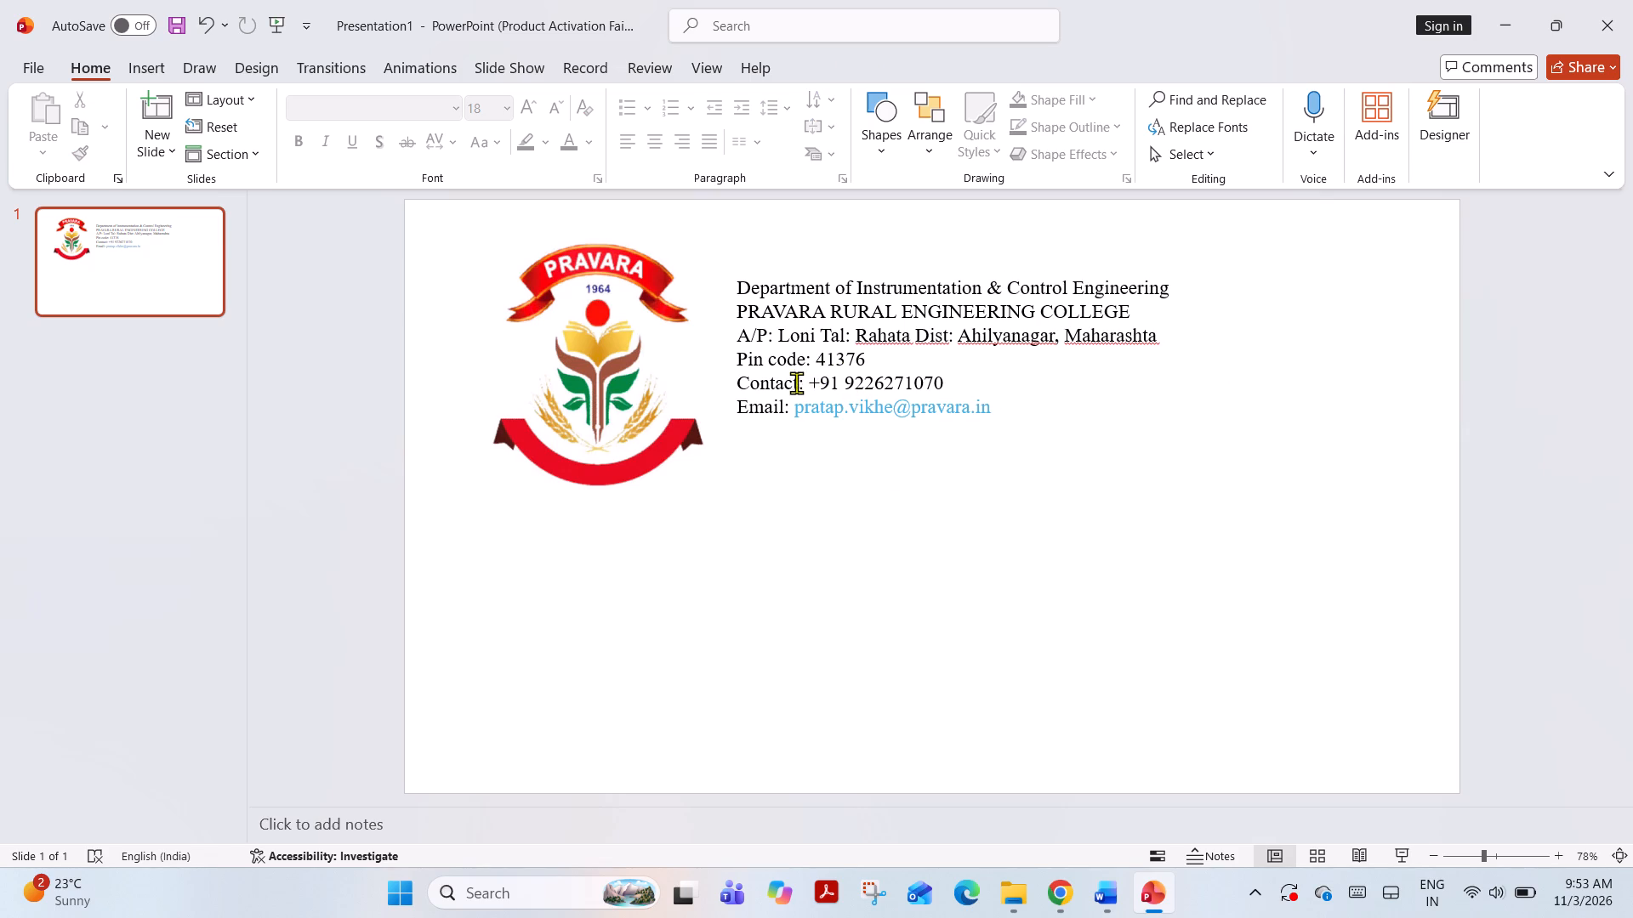
Make the phone number on the "Contact:" line bold, including its country code.
drag(812, 384, 920, 383)
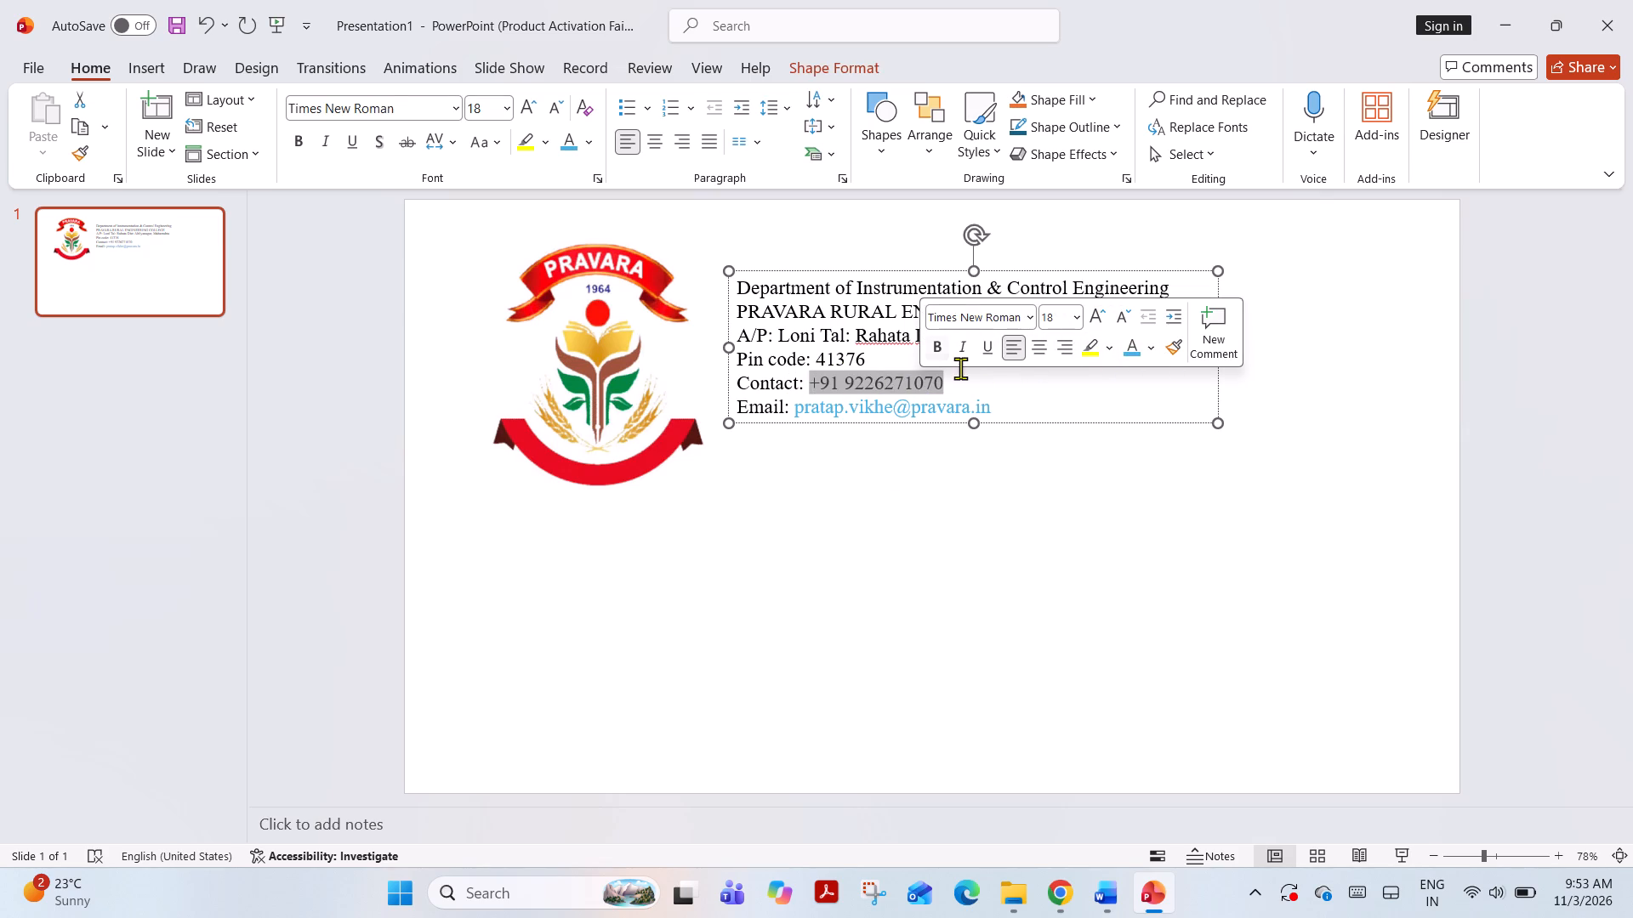
click(942, 351)
click(936, 536)
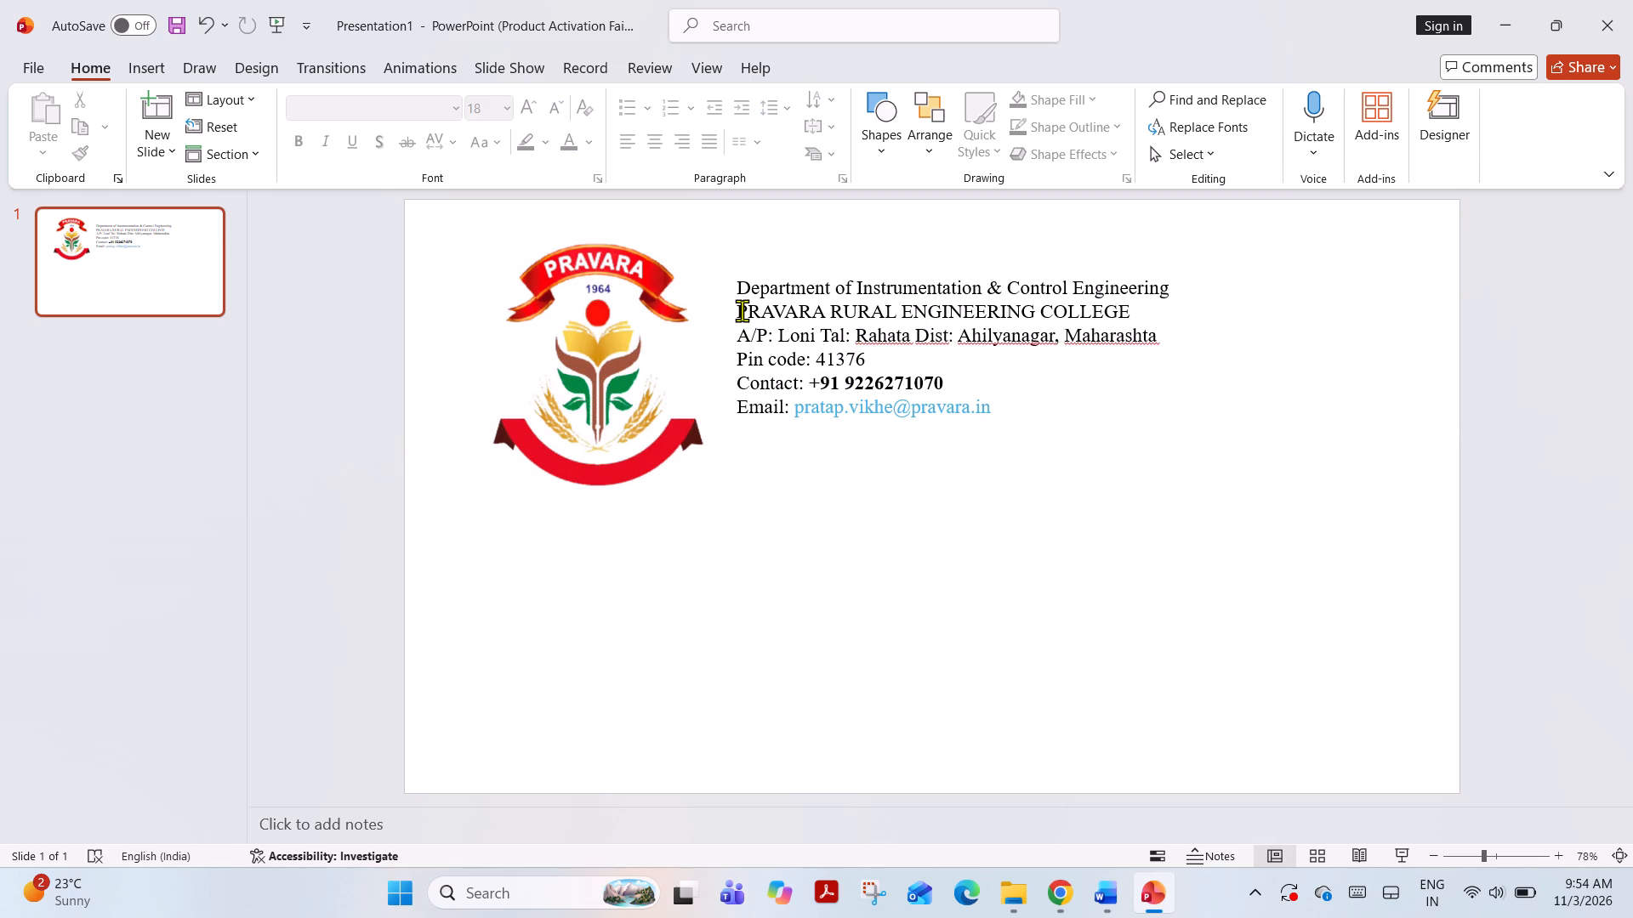
Color the college name line, "PRAVARA RURAL ENGINEERING COLLEGE", standard red.
drag(742, 310, 1107, 309)
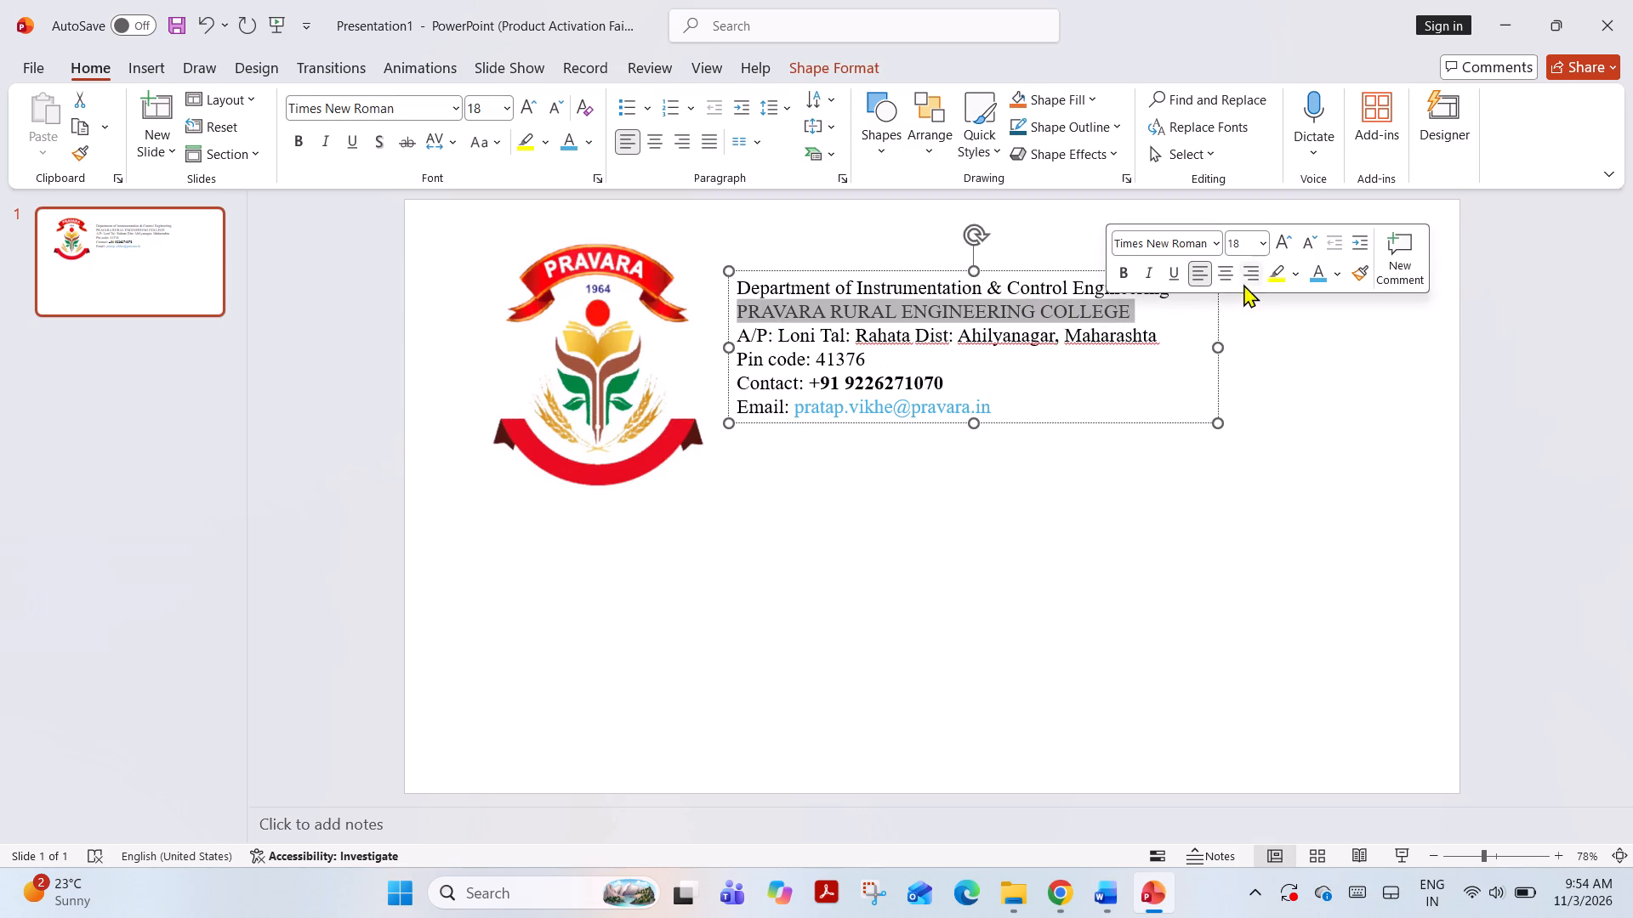
click(1336, 272)
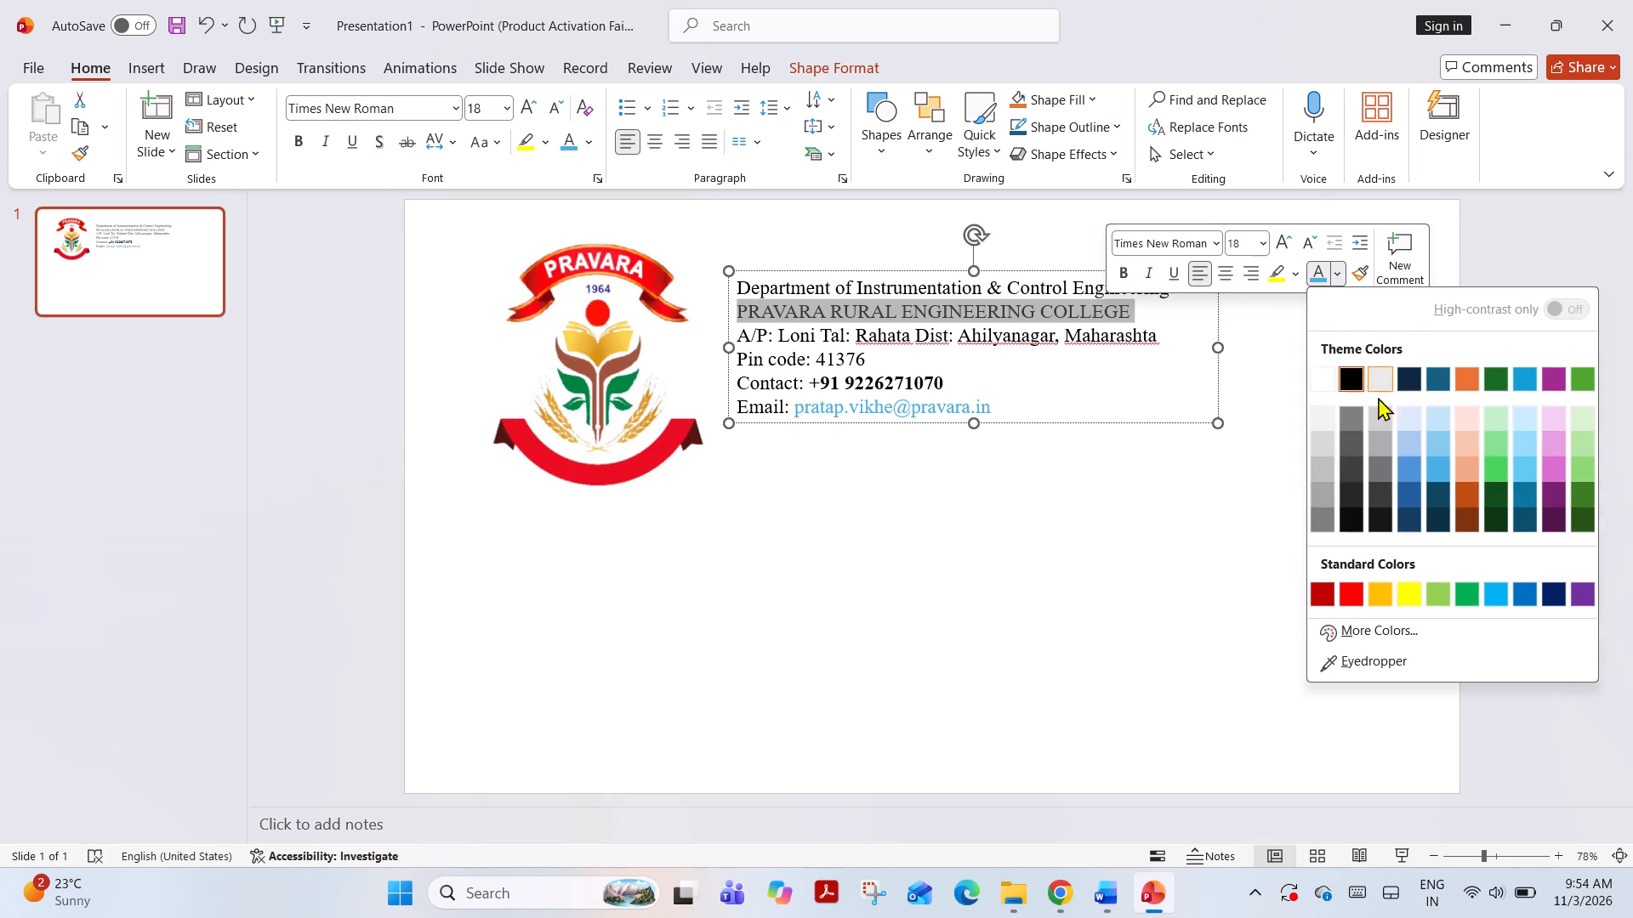
click(1350, 595)
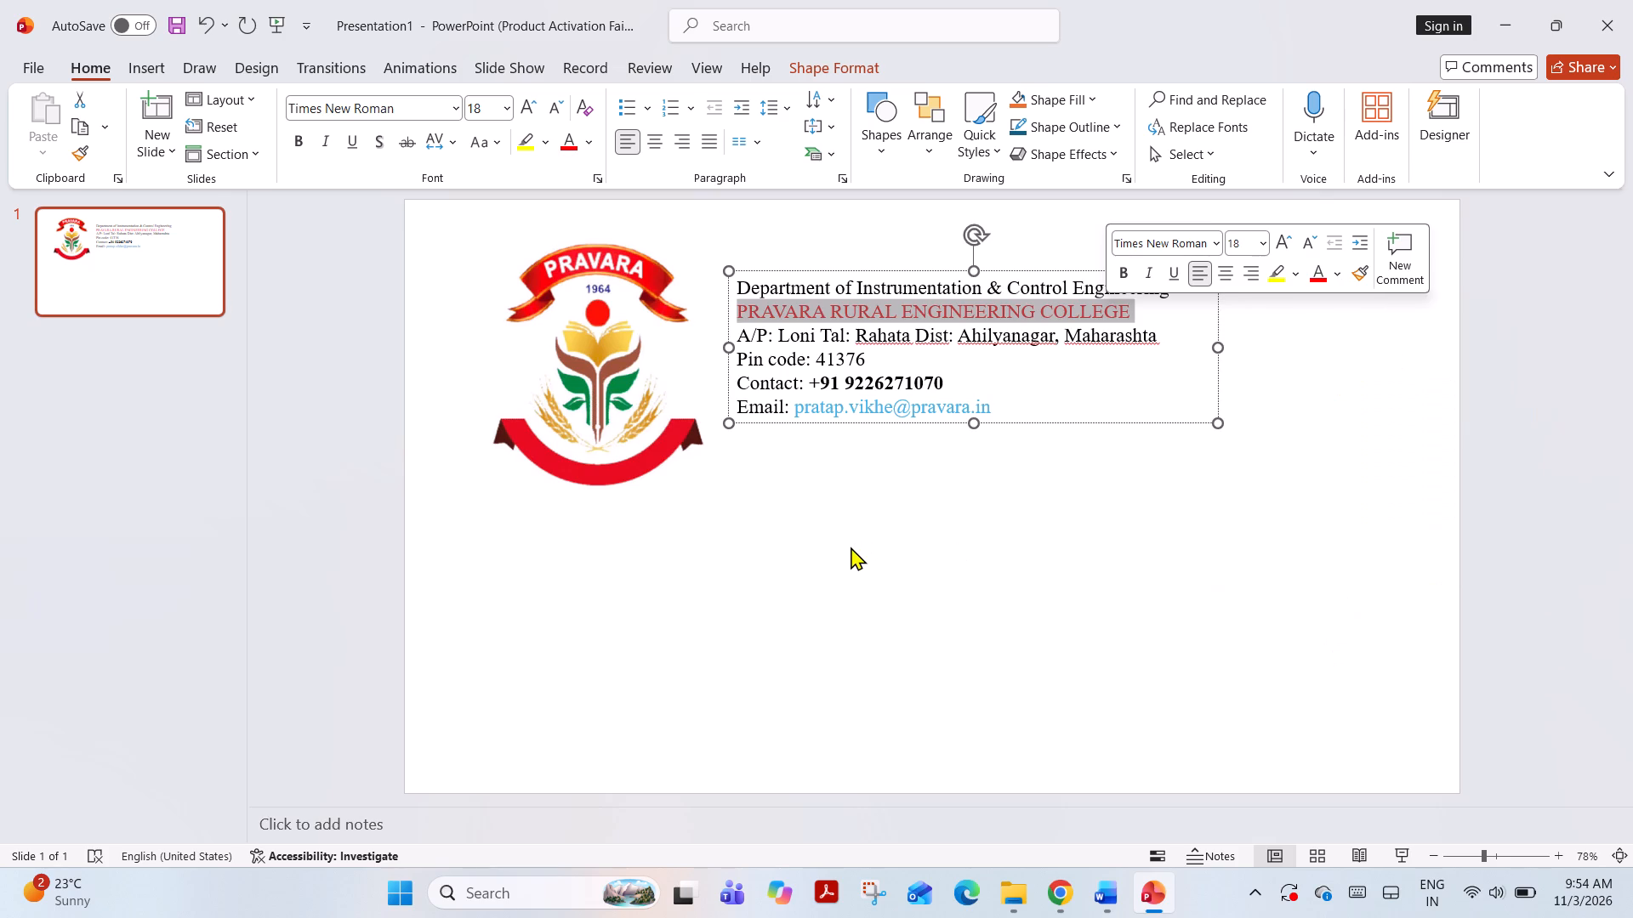
click(851, 547)
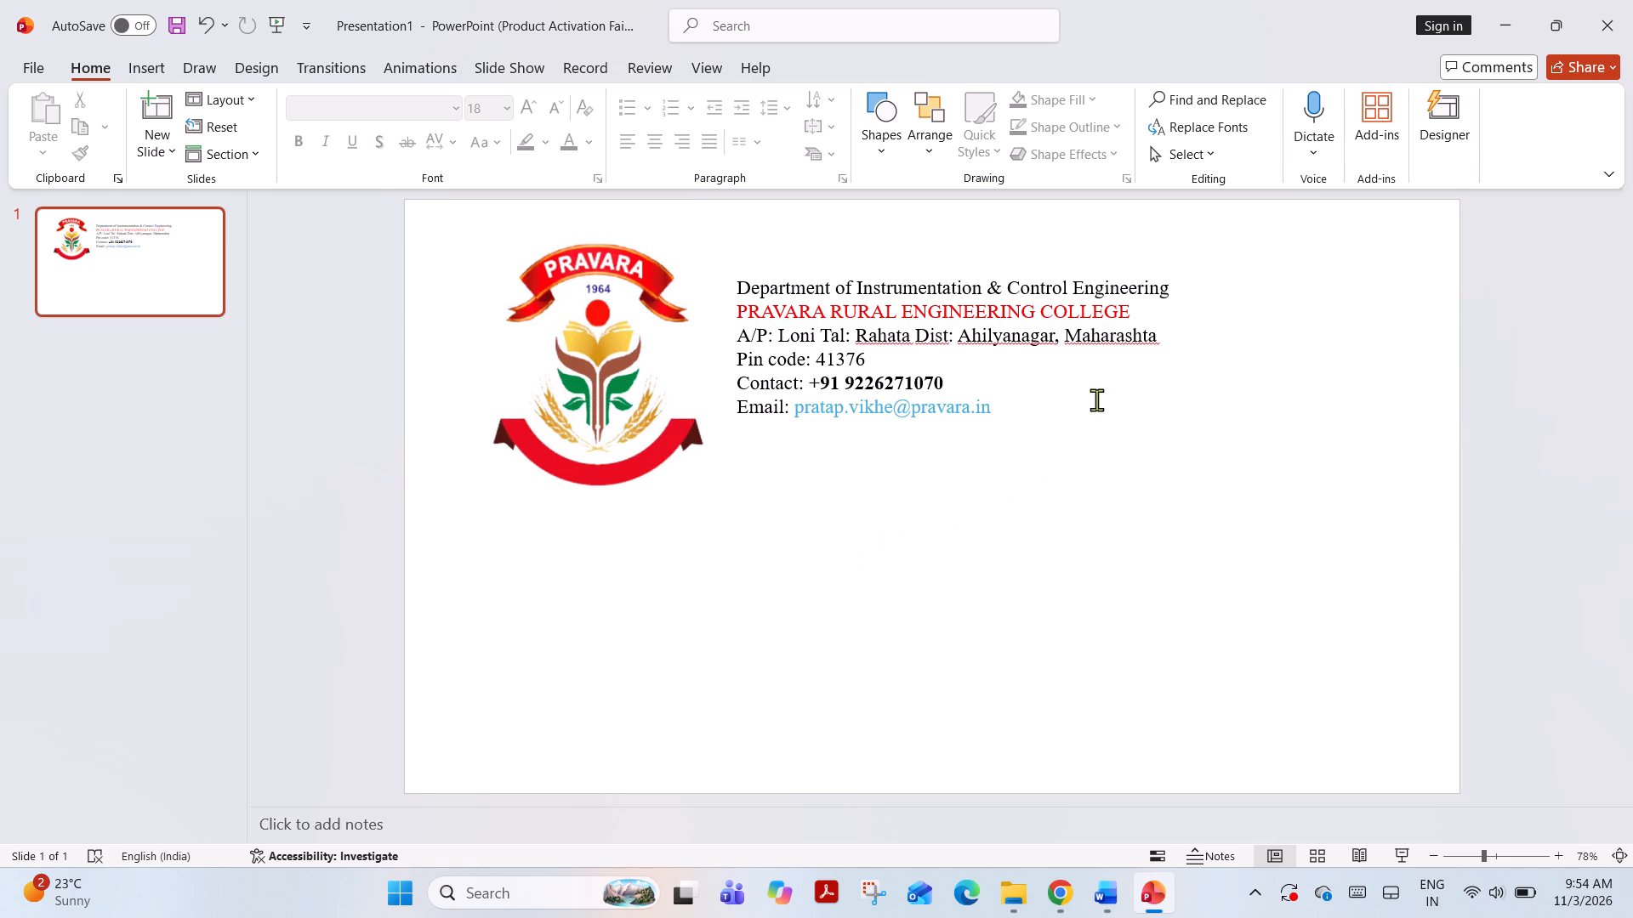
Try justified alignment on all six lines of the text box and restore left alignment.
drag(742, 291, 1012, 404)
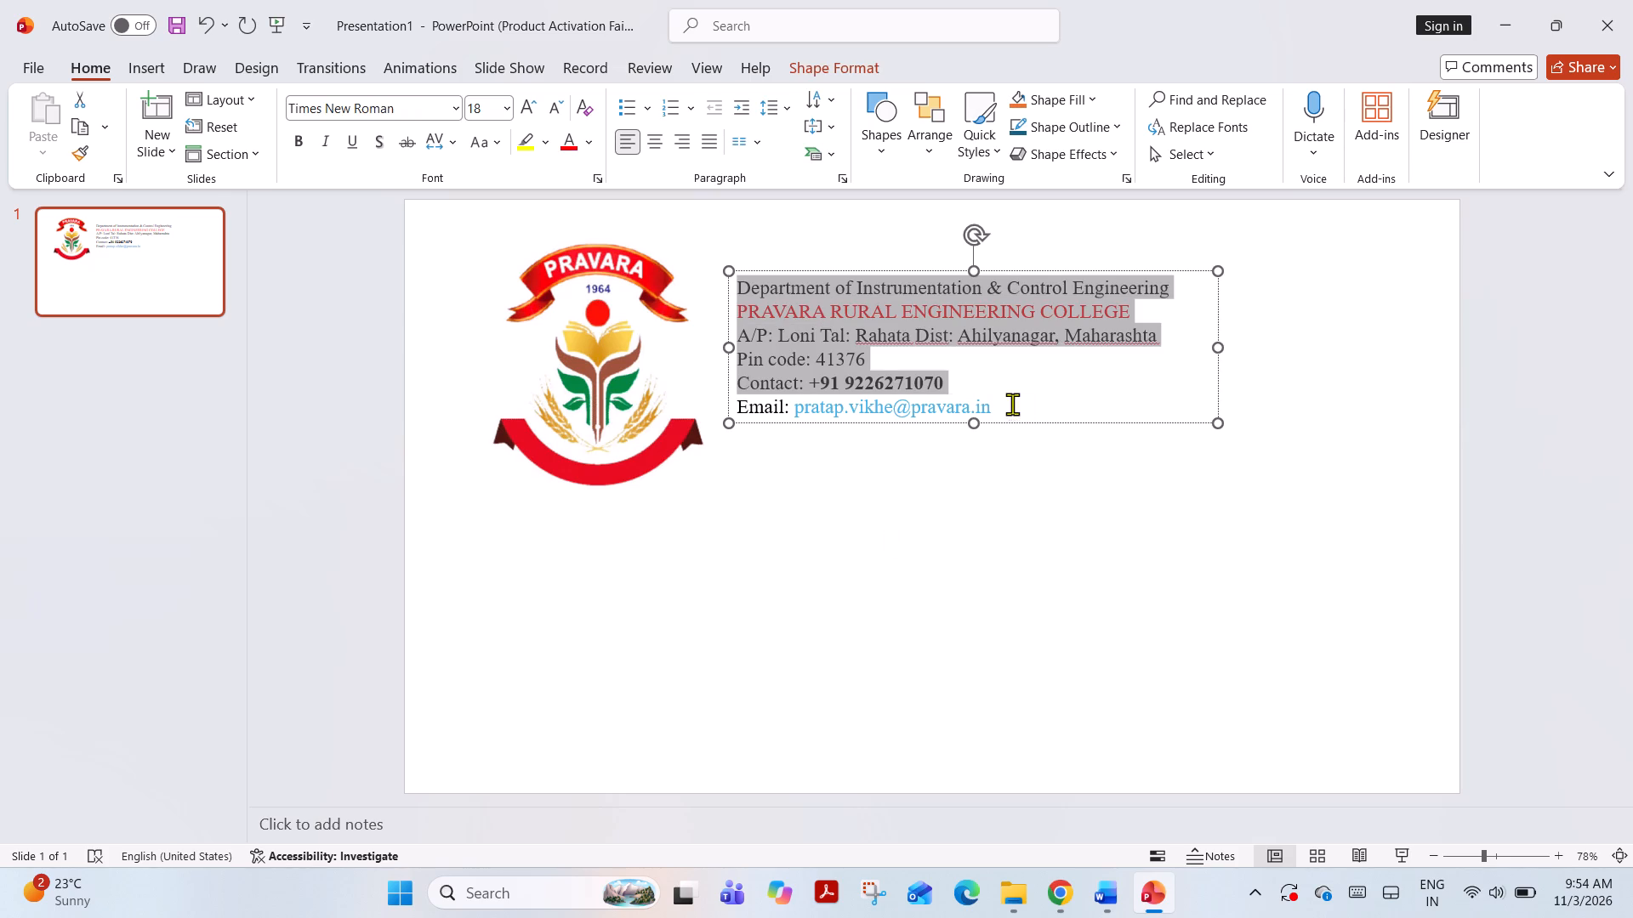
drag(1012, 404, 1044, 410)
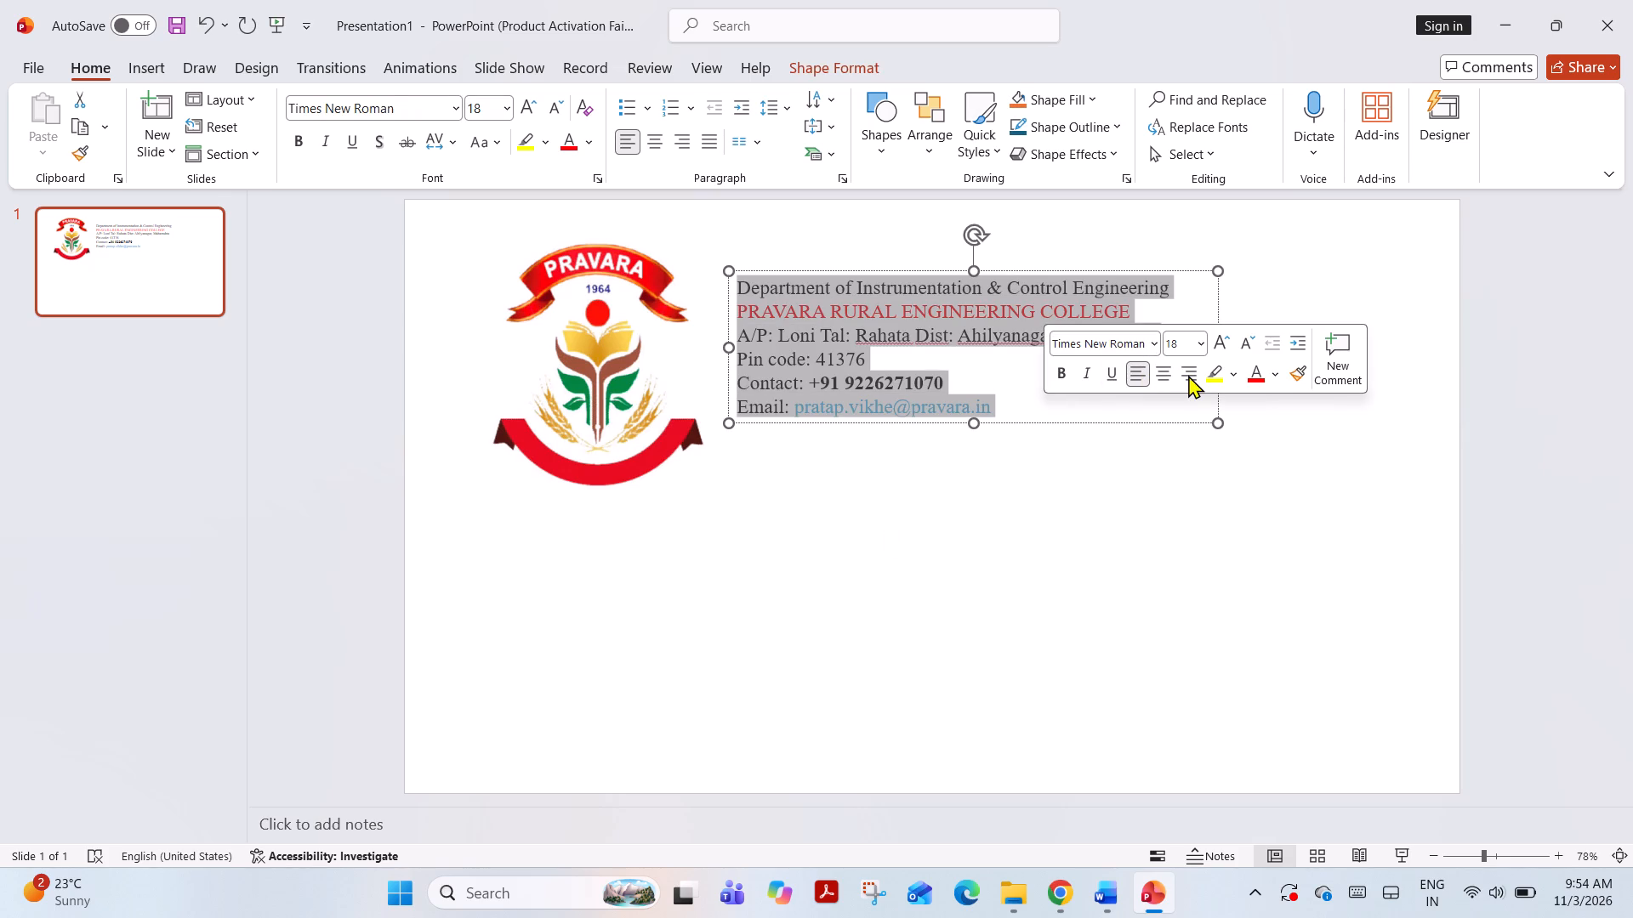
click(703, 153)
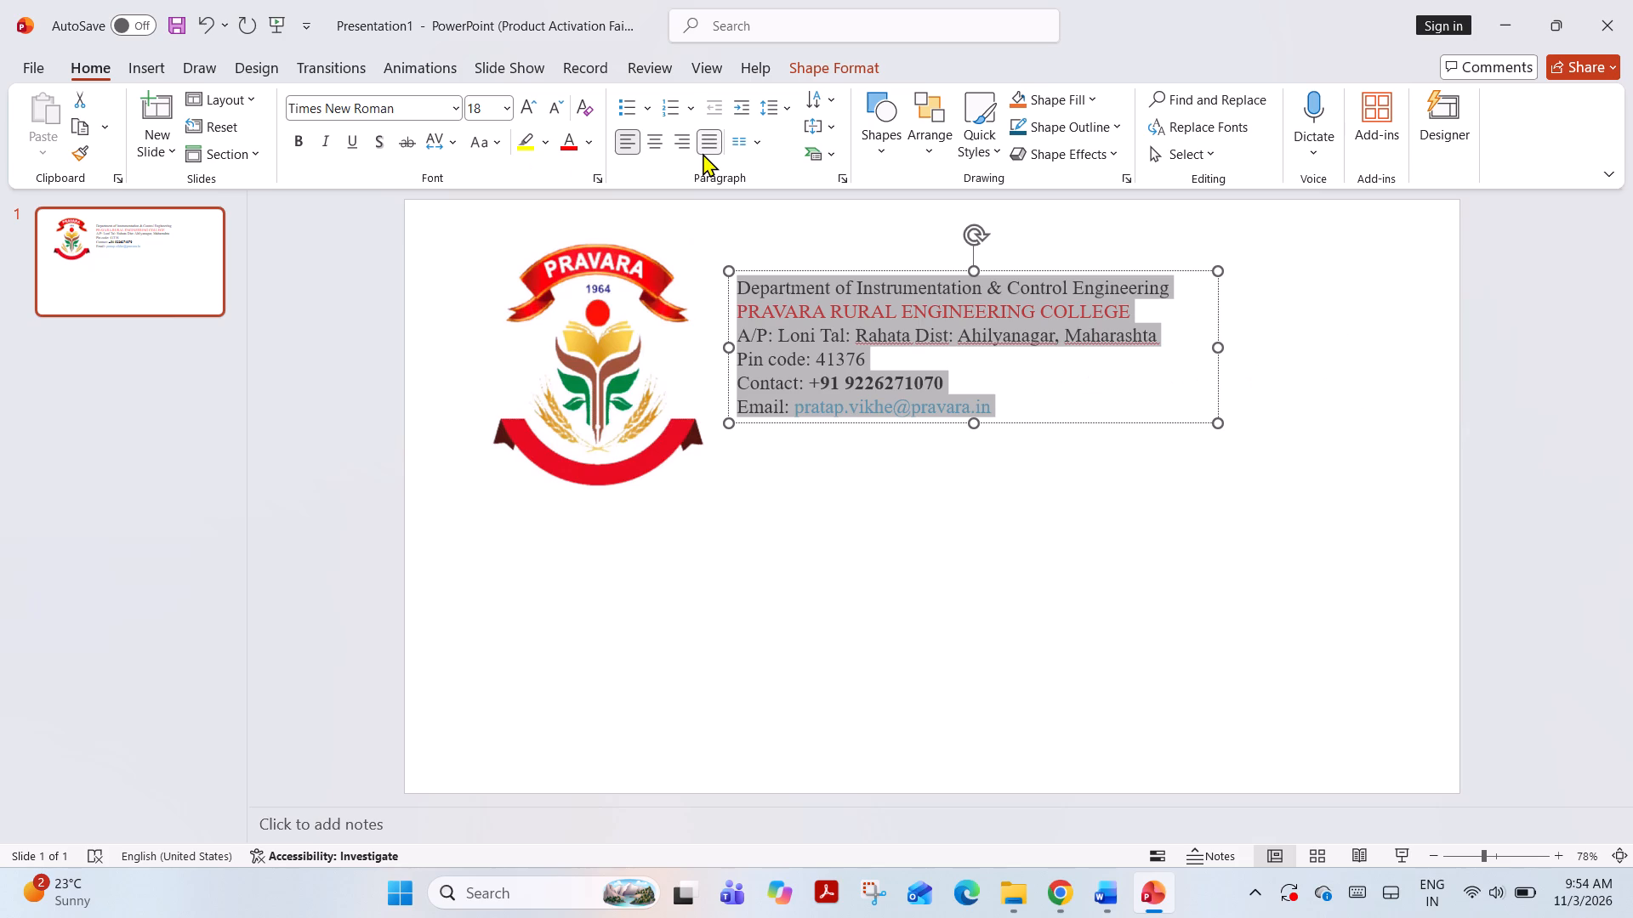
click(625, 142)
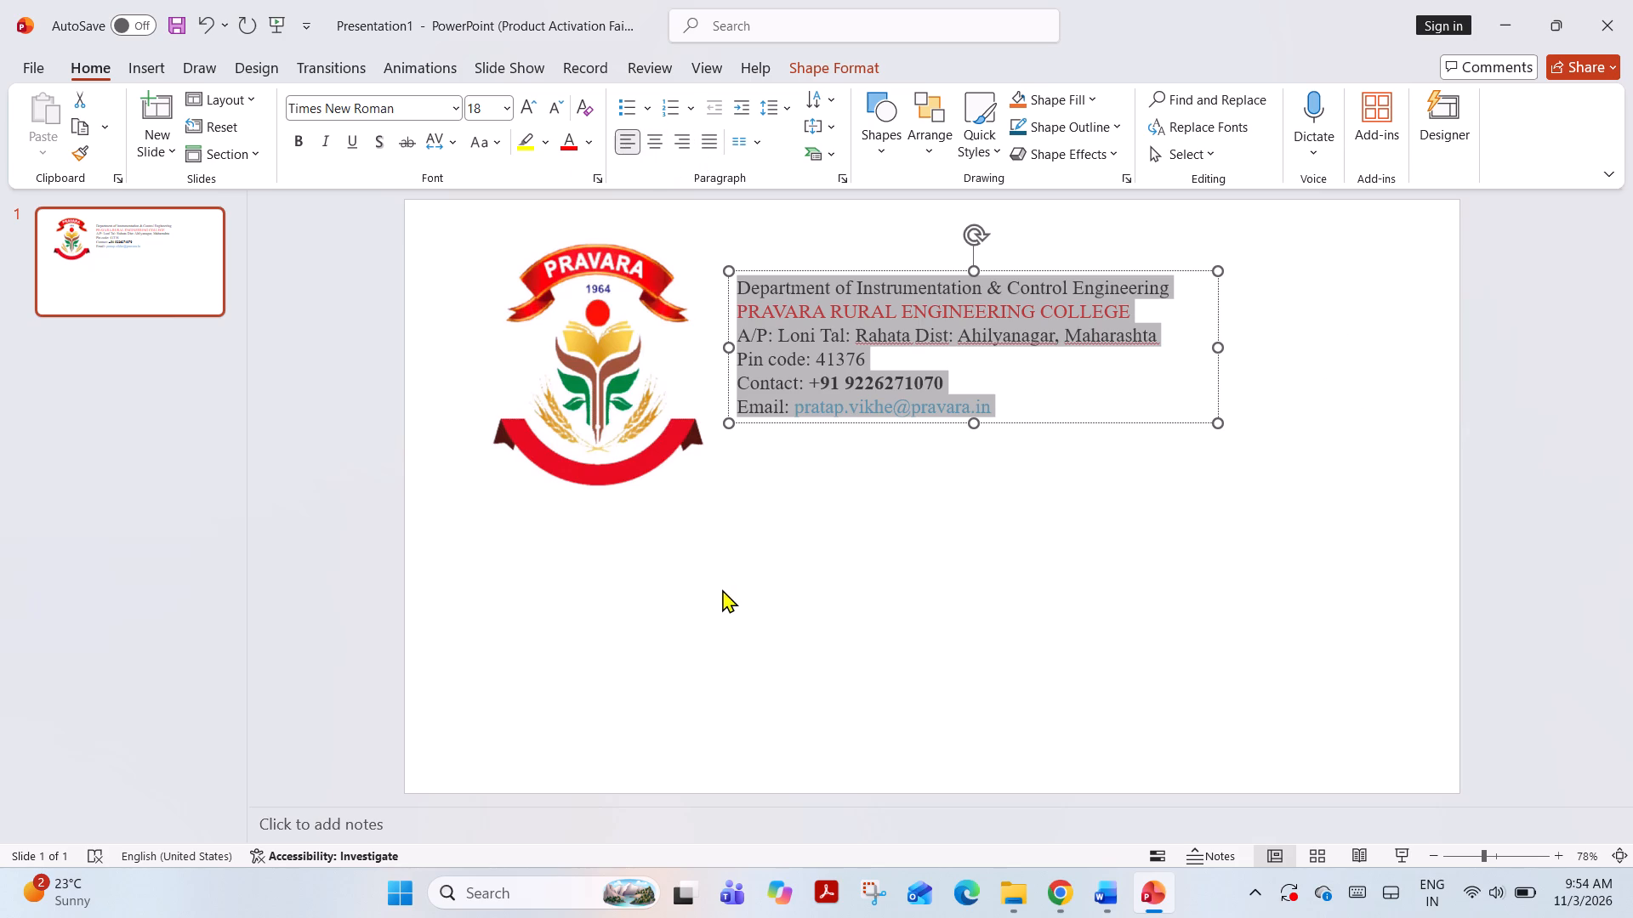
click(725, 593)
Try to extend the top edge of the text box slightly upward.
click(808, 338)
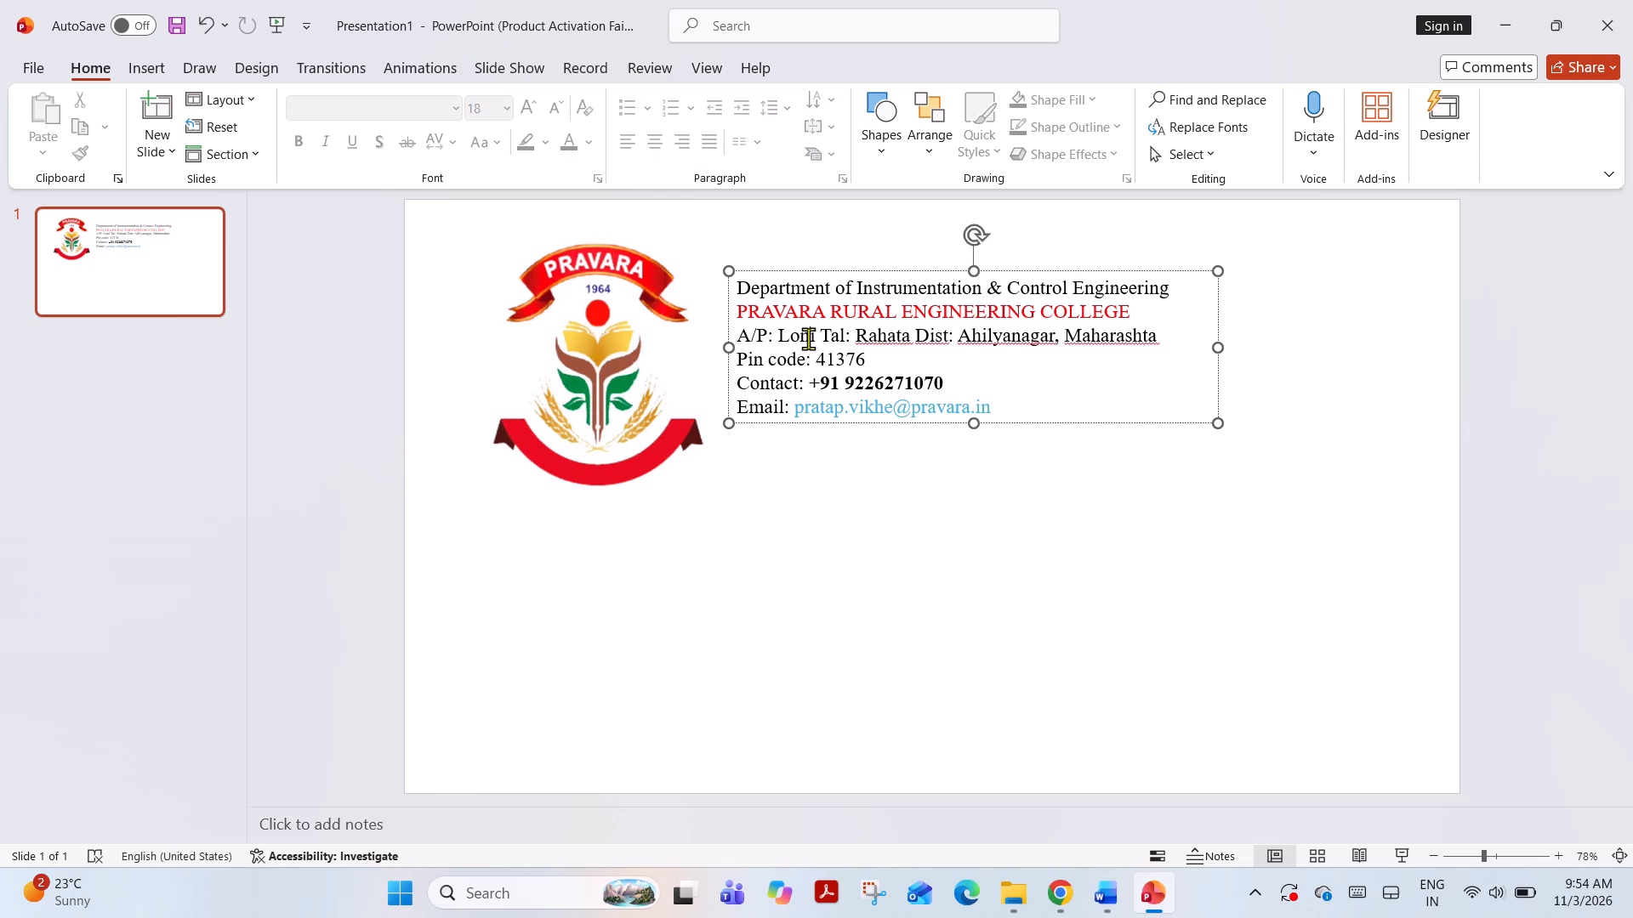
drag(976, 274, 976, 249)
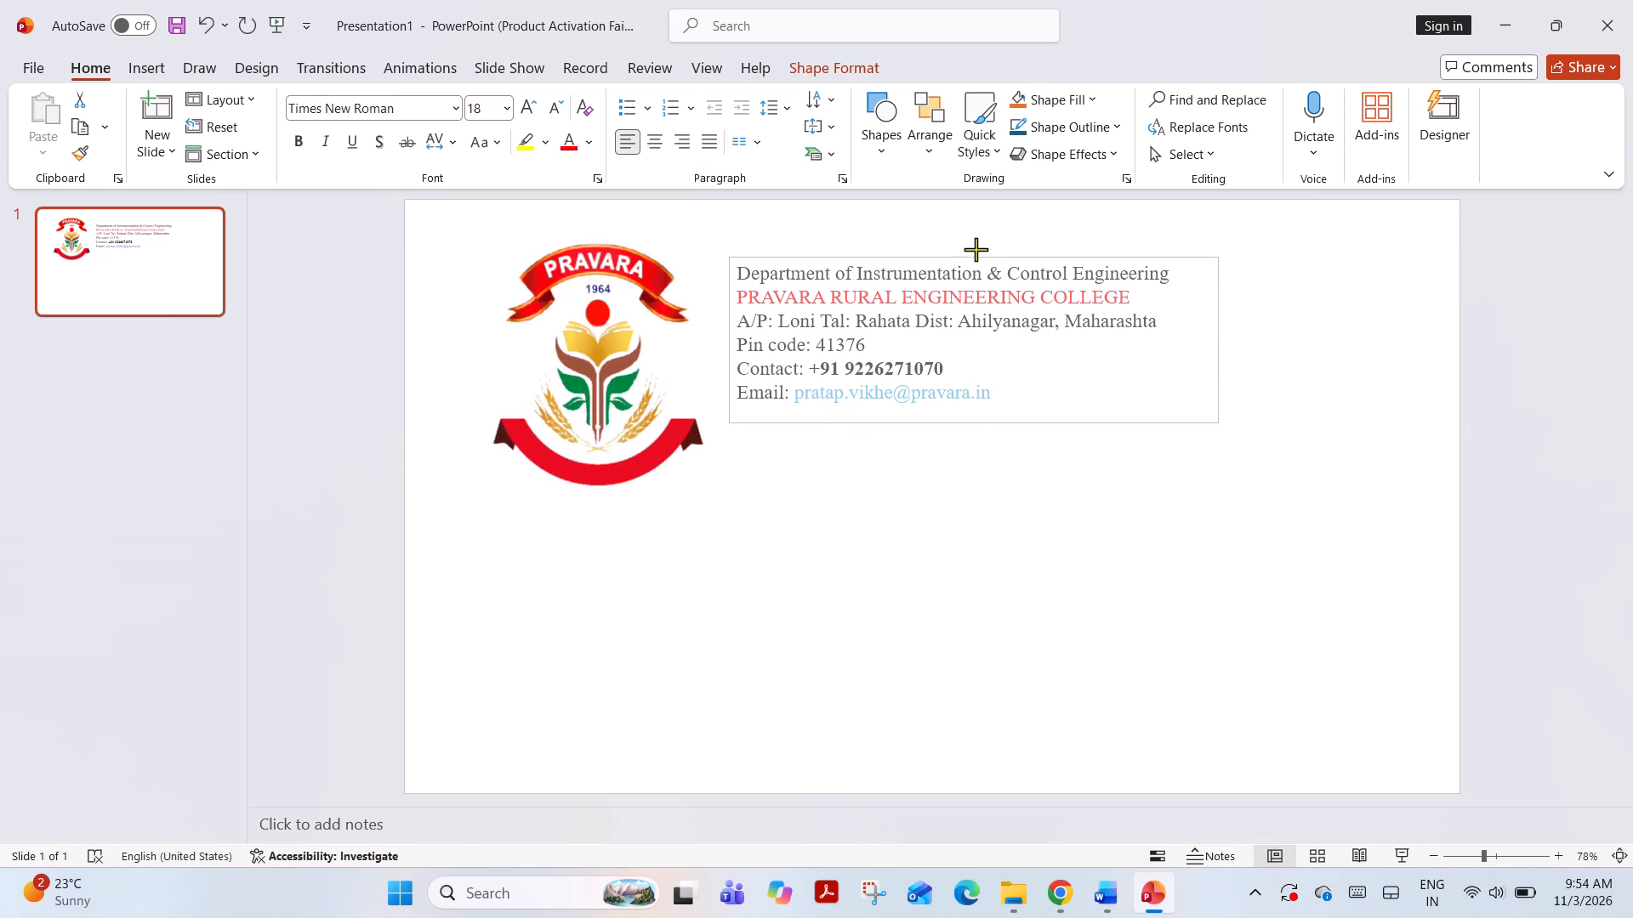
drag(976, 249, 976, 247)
Shorten the logo slightly by adjusting its upper and lower edges, and scale it down to about three quarters of its width.
click(575, 284)
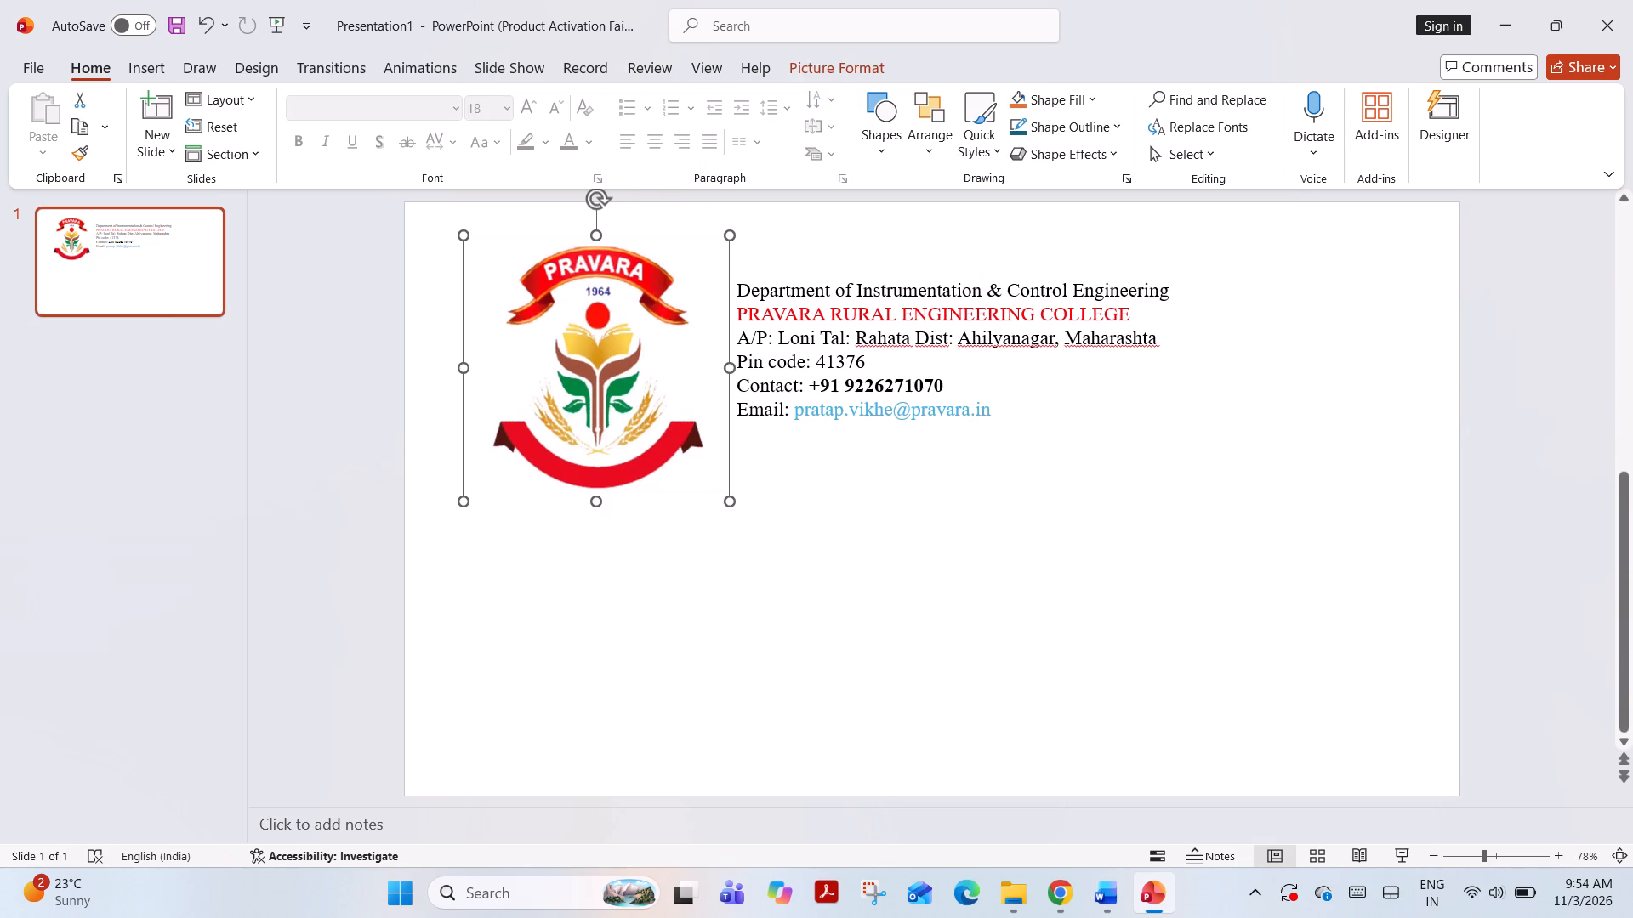
drag(596, 235, 595, 254)
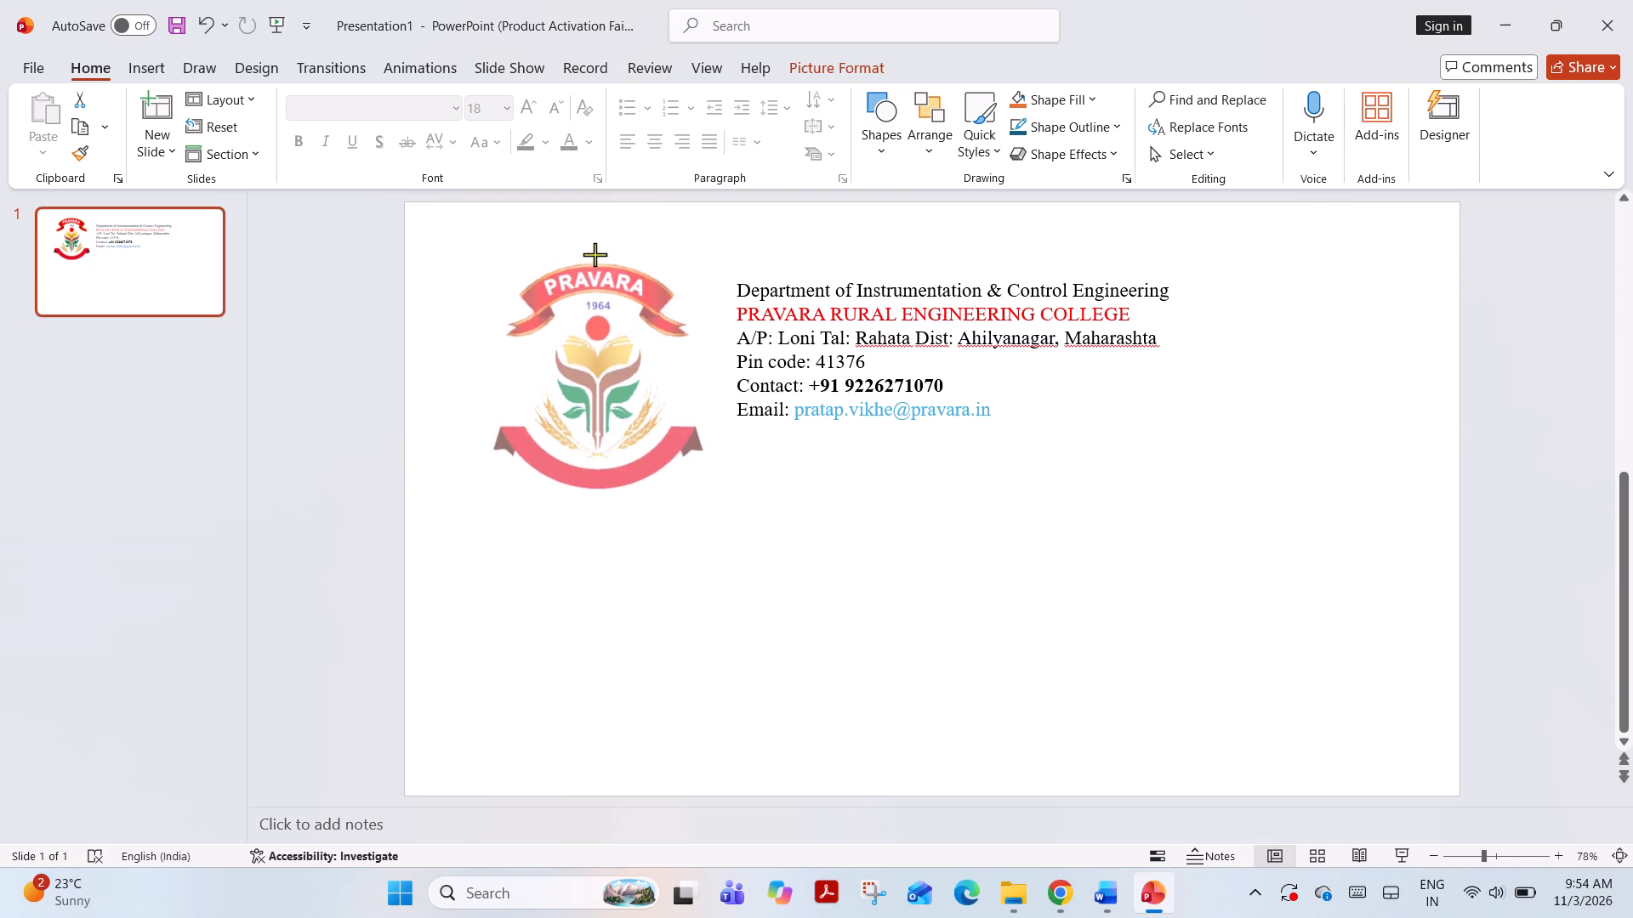
drag(595, 254, 595, 272)
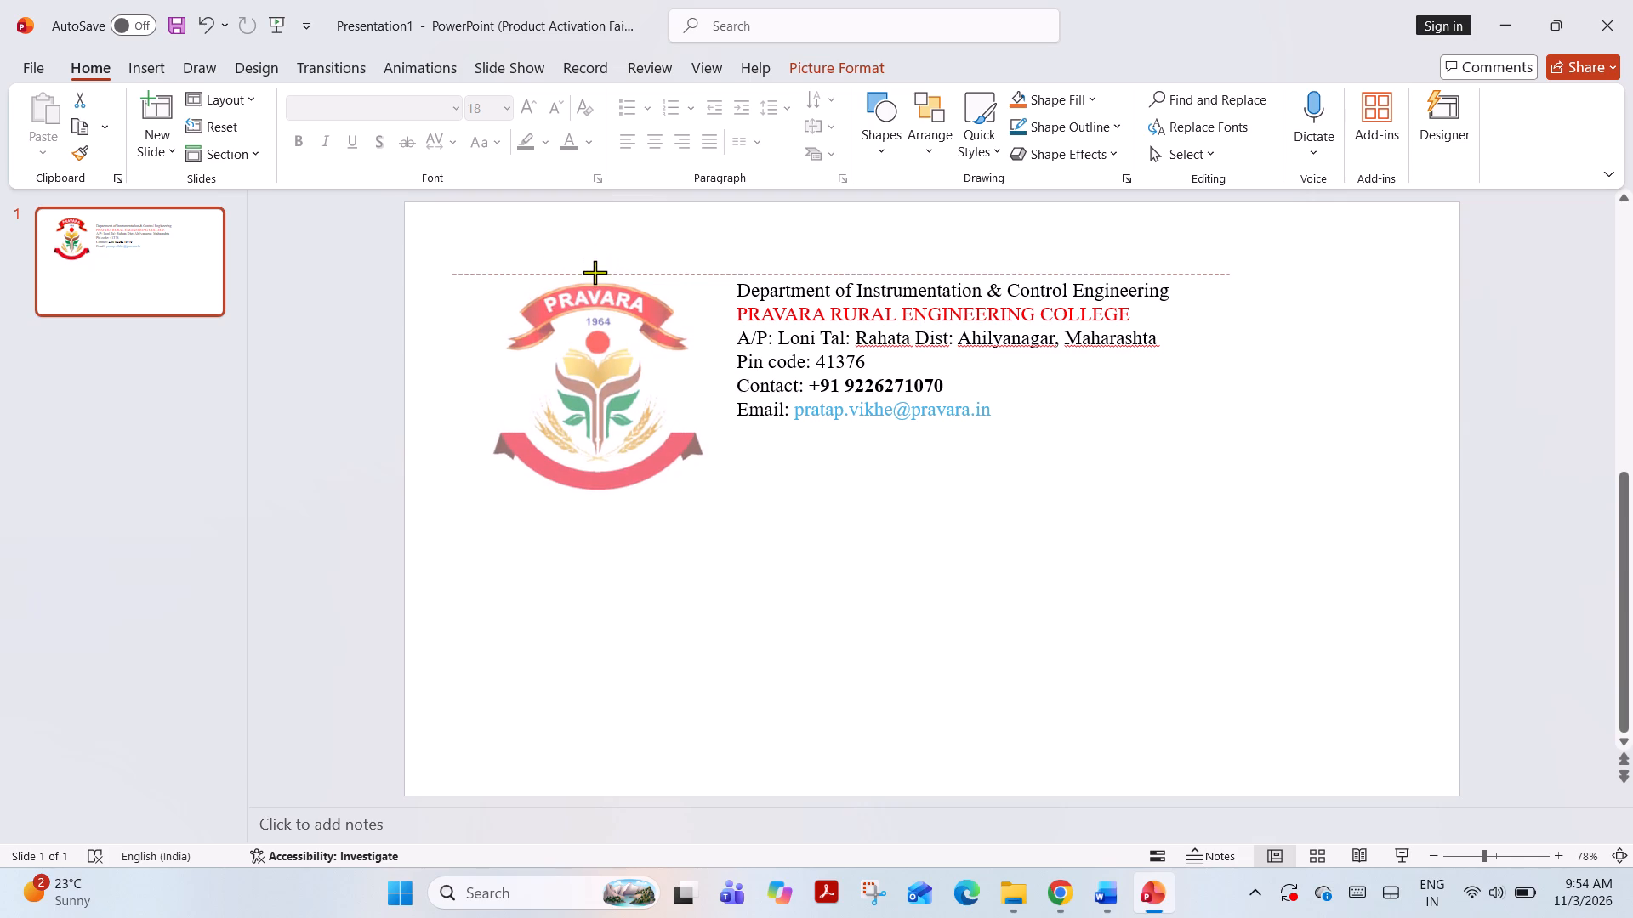
drag(595, 272, 597, 272)
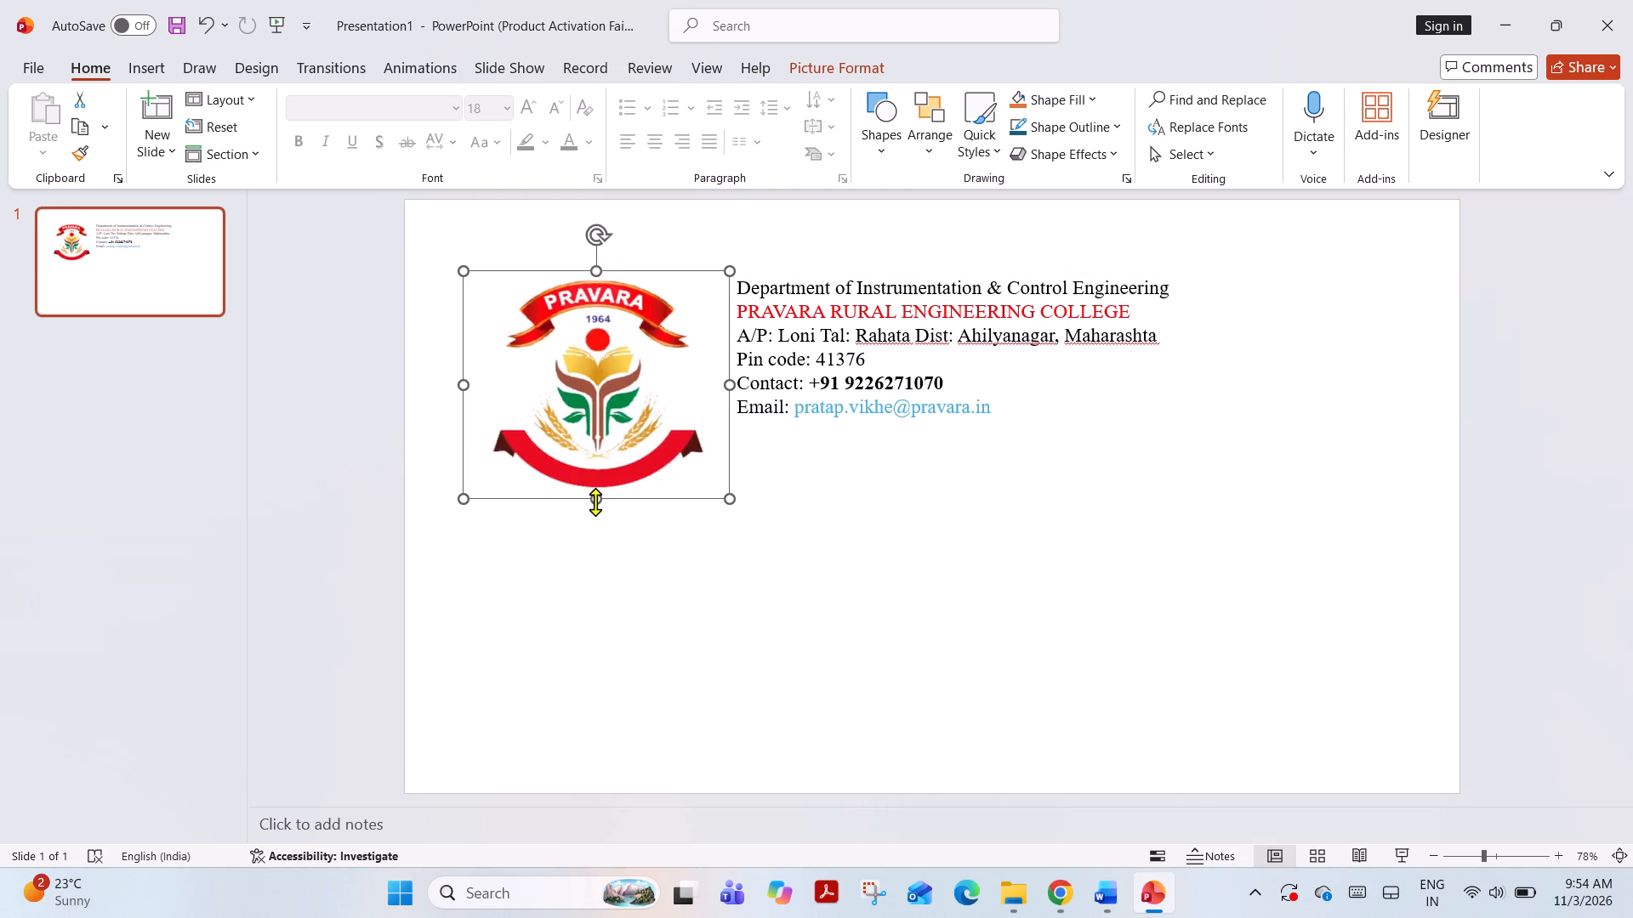
drag(595, 501, 615, 450)
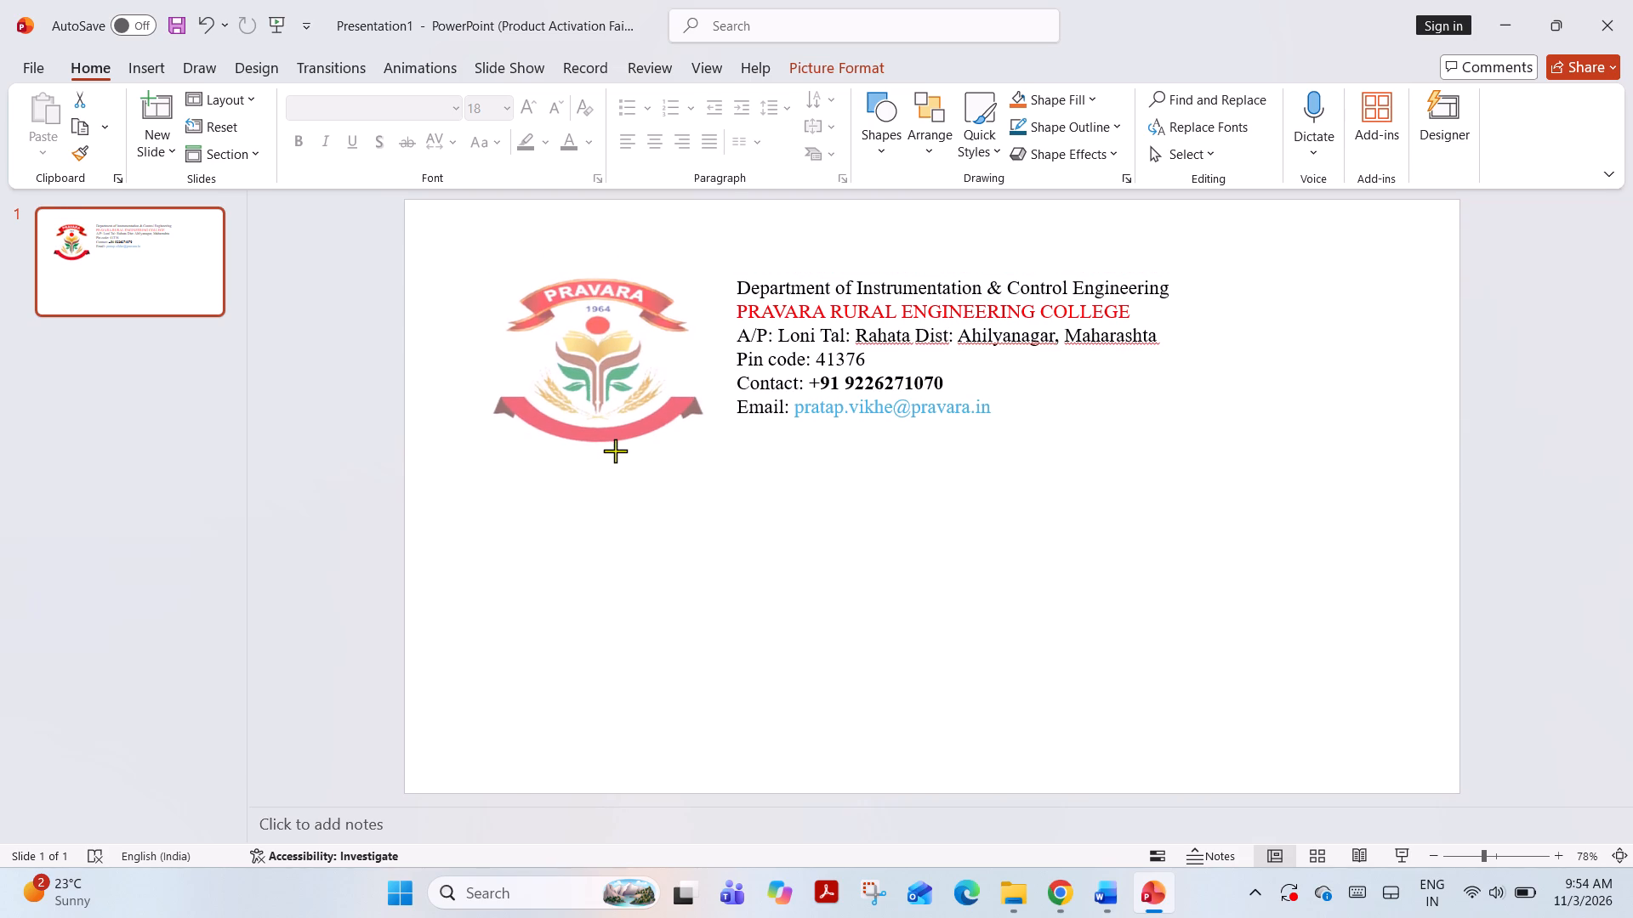
drag(615, 450, 618, 507)
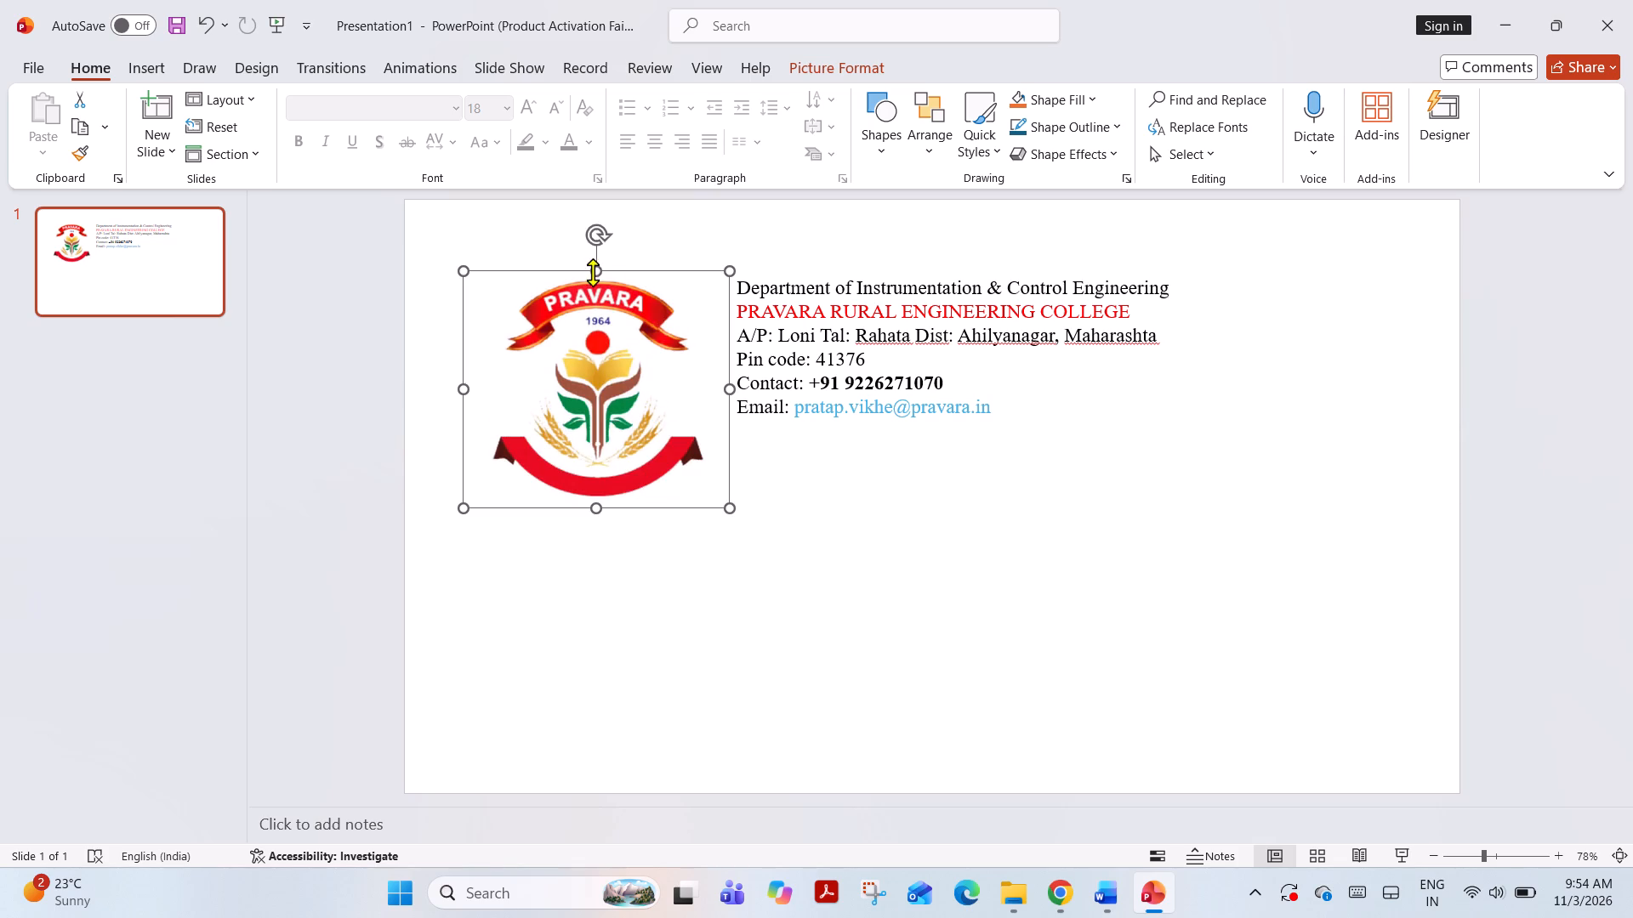
drag(598, 267, 604, 248)
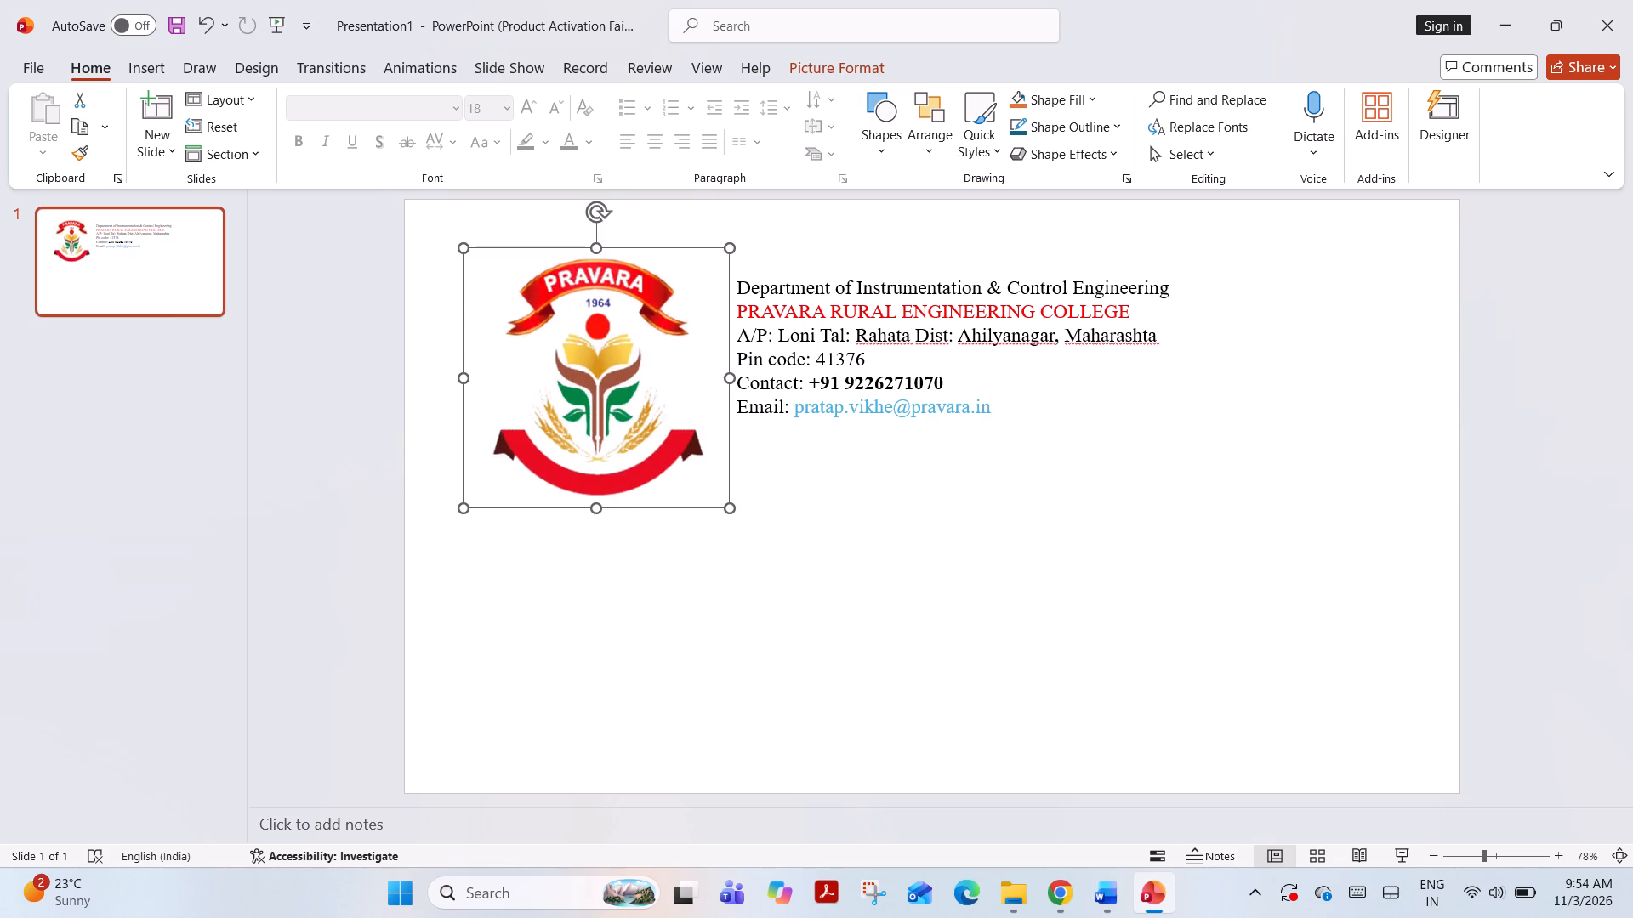
drag(731, 511, 703, 457)
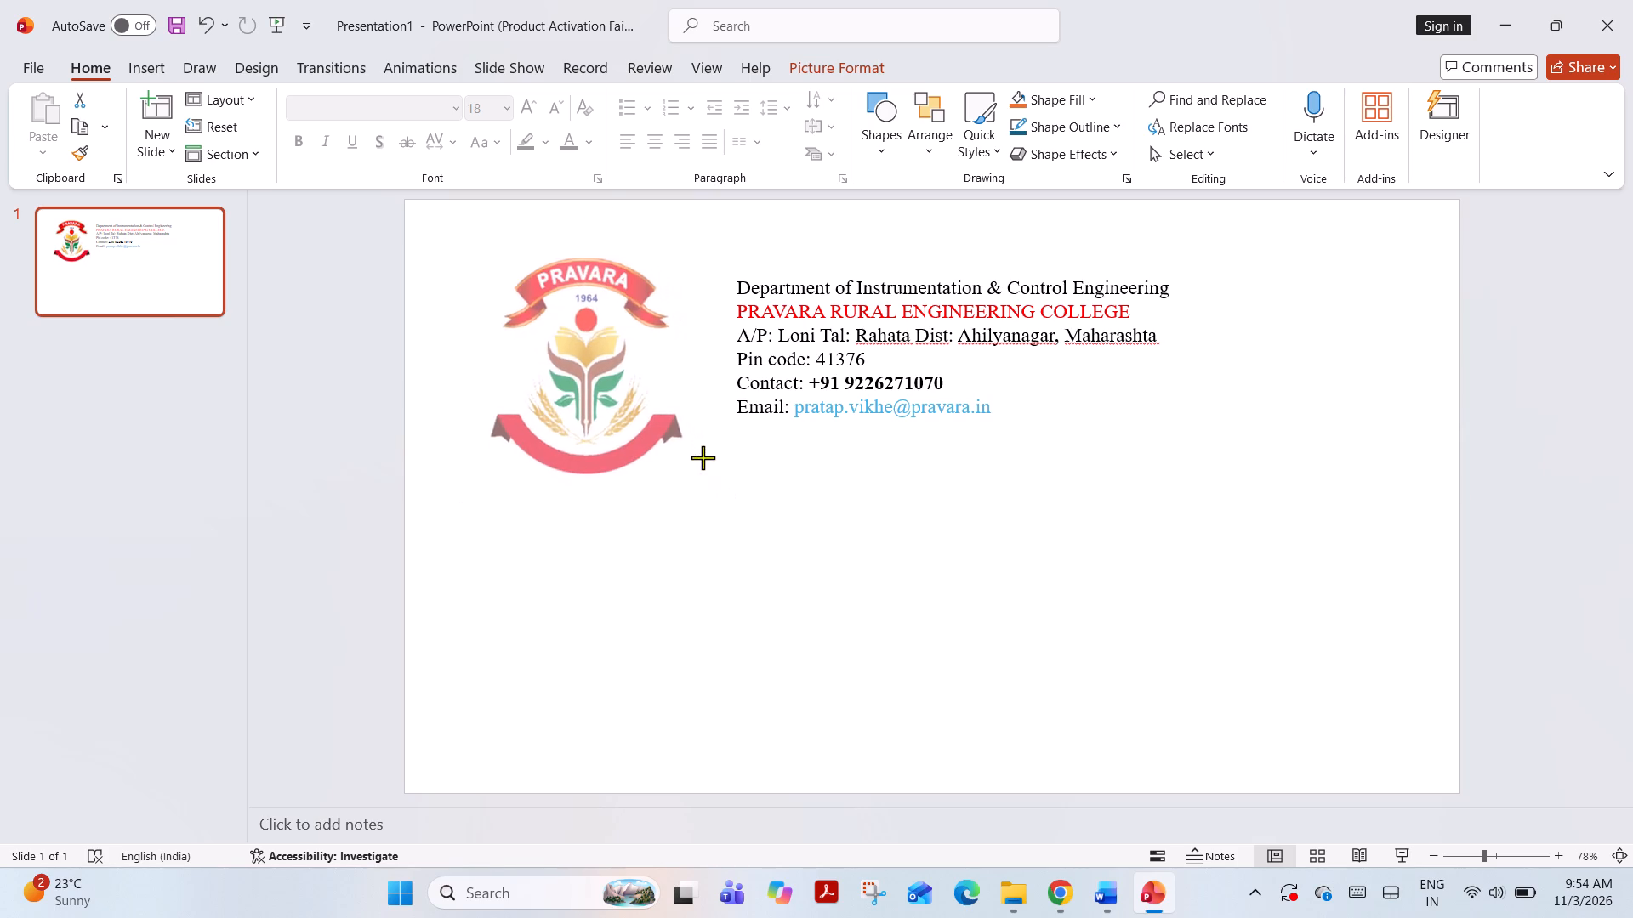
drag(703, 457, 668, 398)
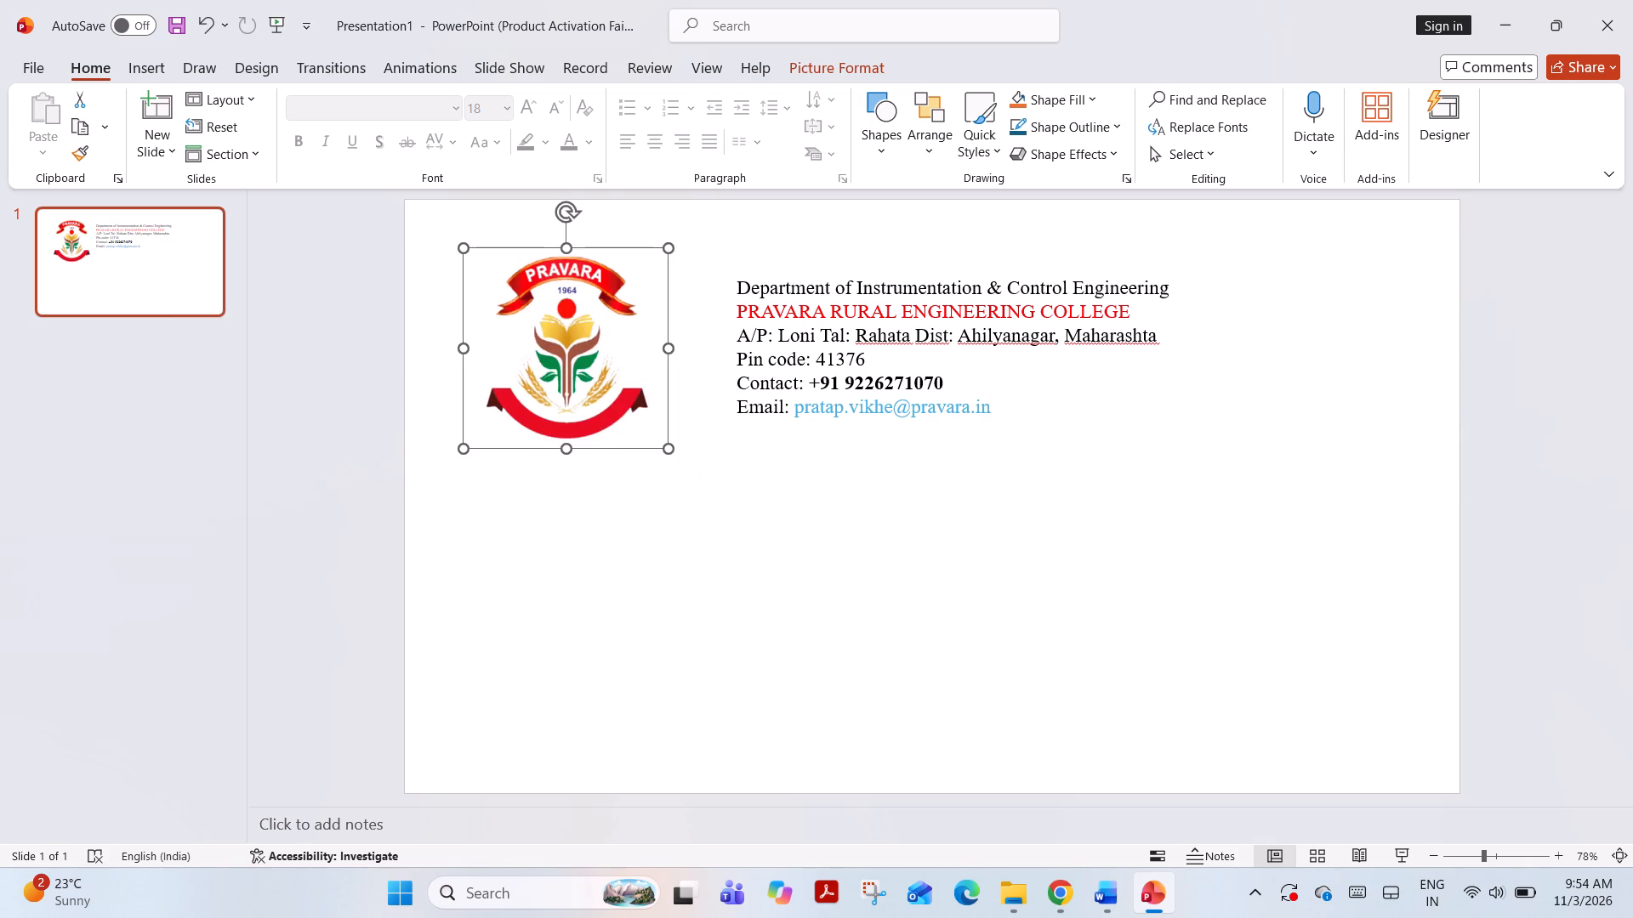
Move the logo against the text box's left edge, with their top edges aligned.
drag(597, 371, 624, 364)
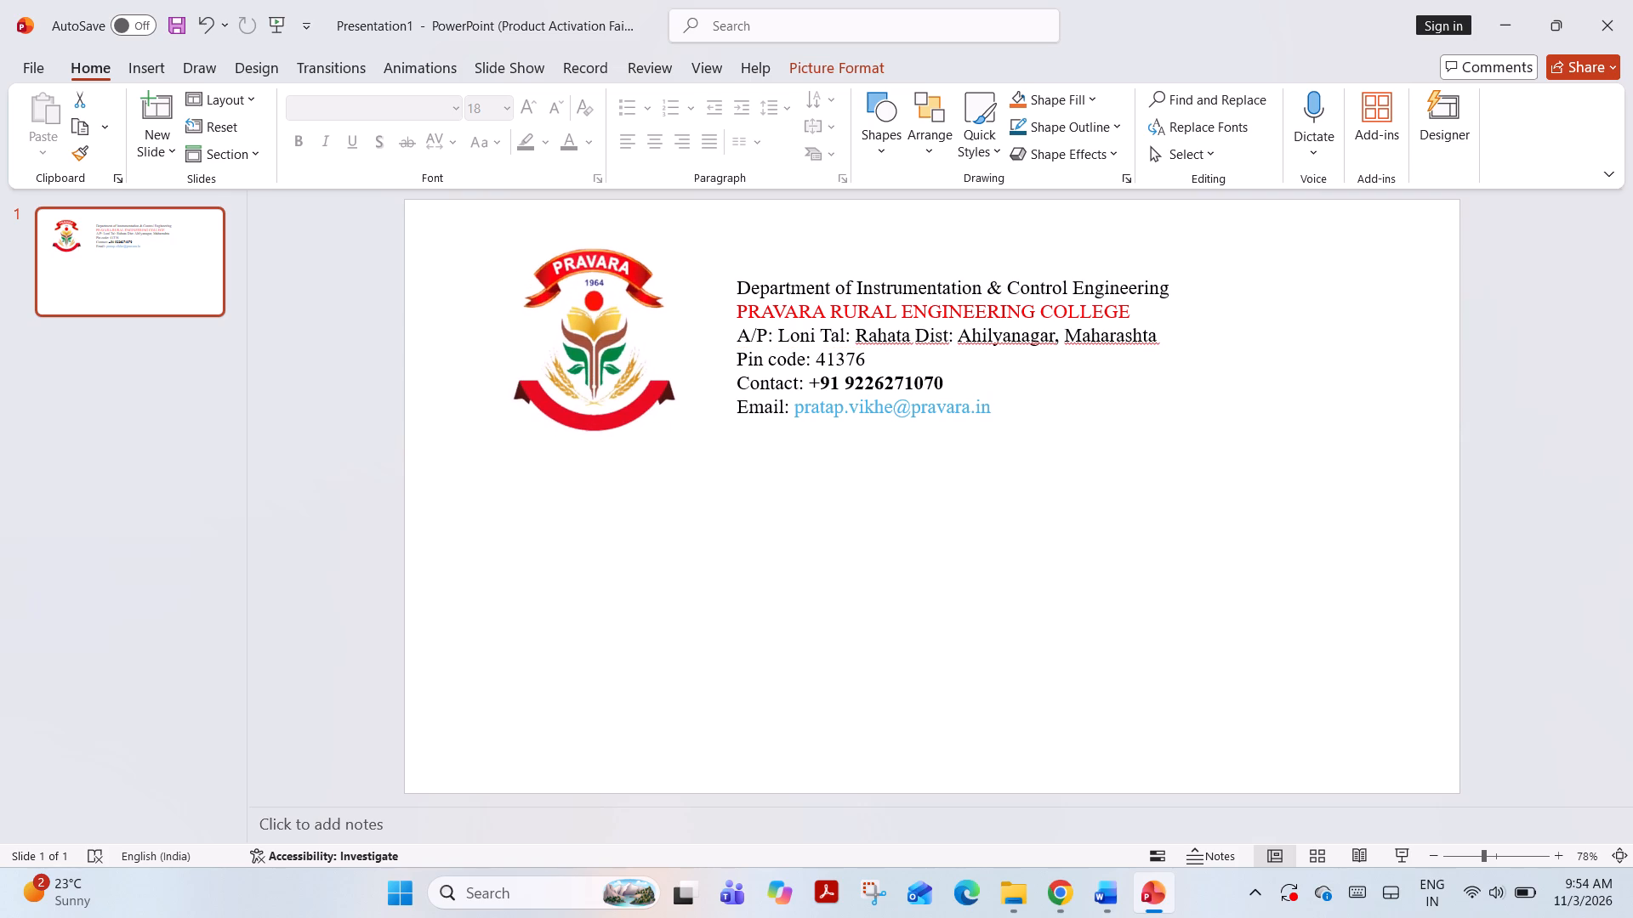
drag(624, 364, 658, 388)
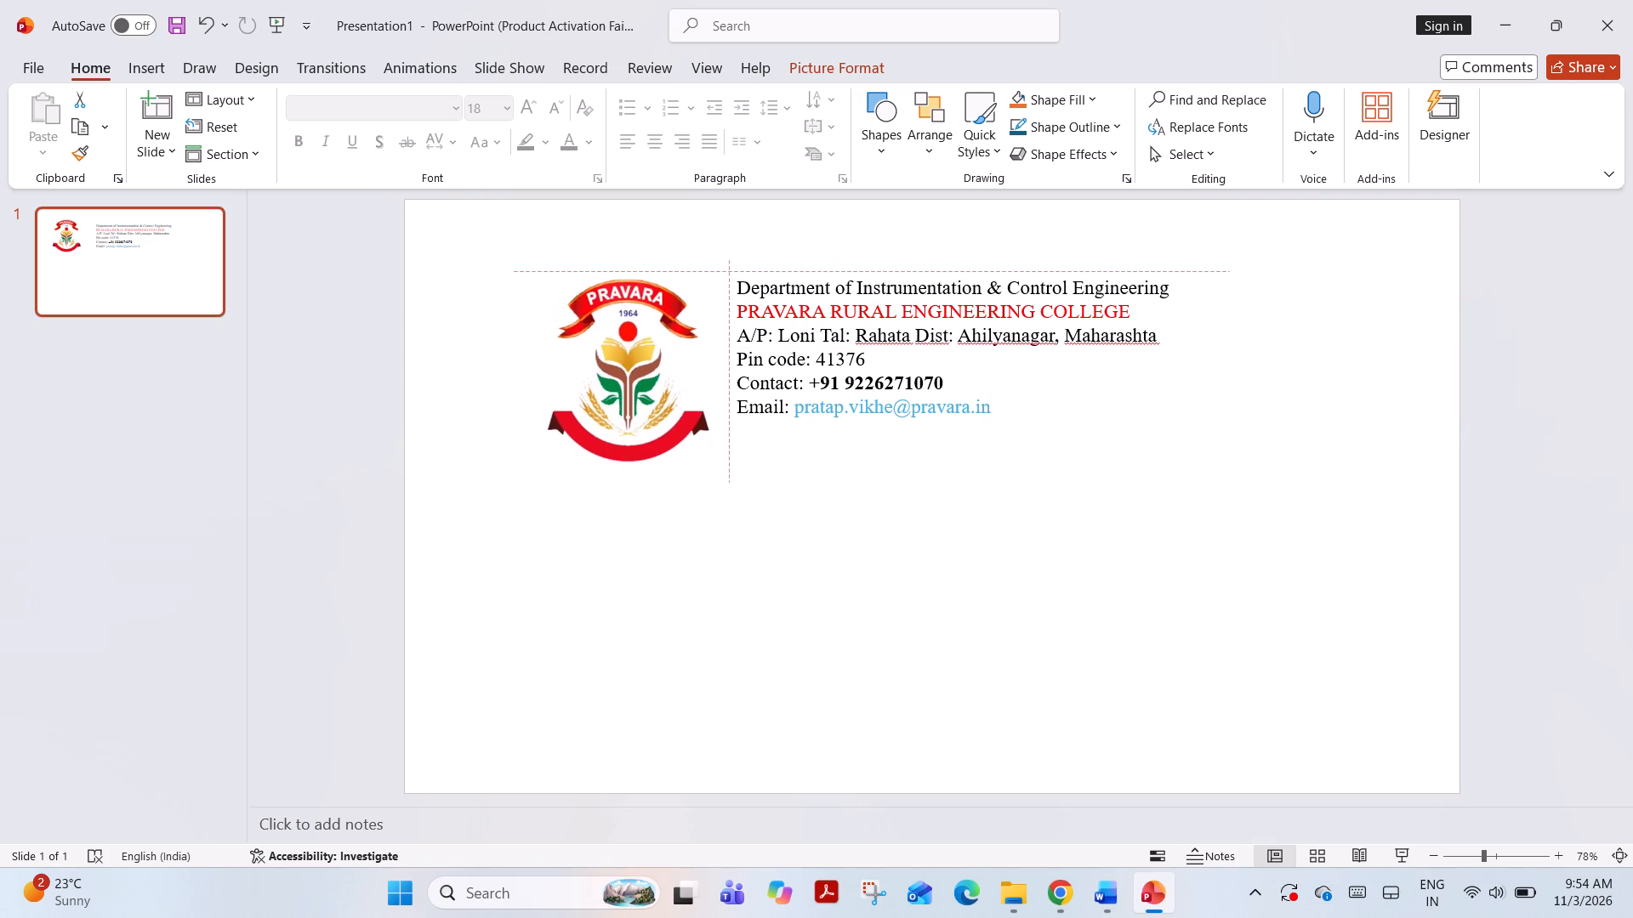
drag(658, 388, 663, 388)
drag(663, 388, 663, 387)
Shrink the logo further to match the text box's height and place it flush against the box's left side, tops aligned.
drag(726, 475, 704, 432)
drag(628, 386, 646, 383)
drag(728, 453, 722, 439)
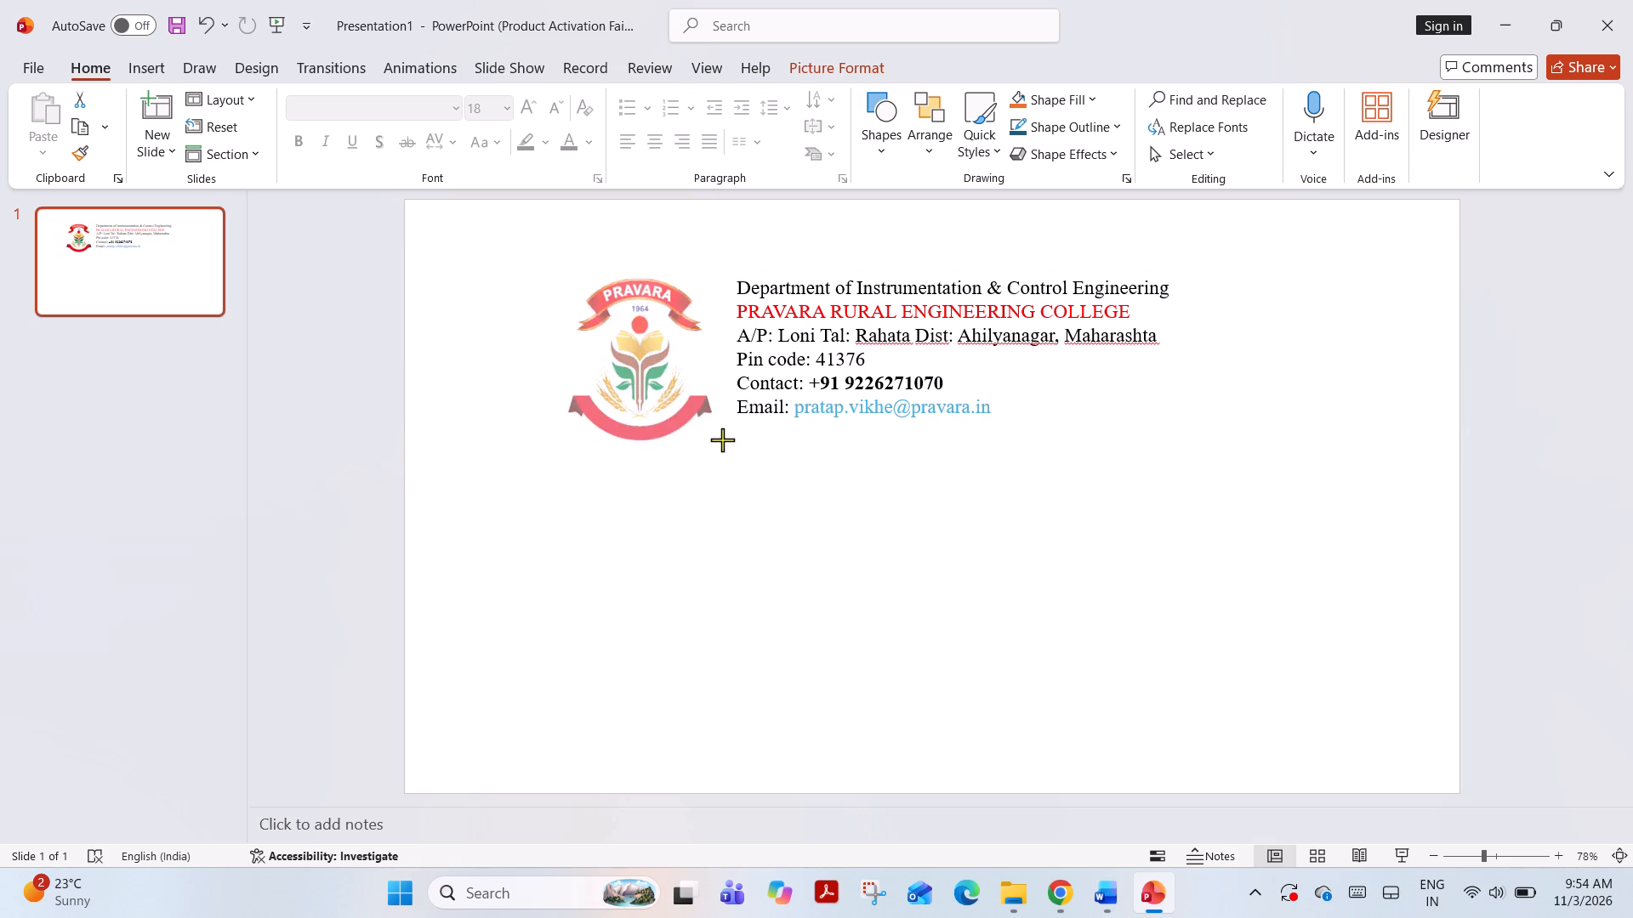
drag(722, 439, 702, 415)
drag(602, 360, 613, 361)
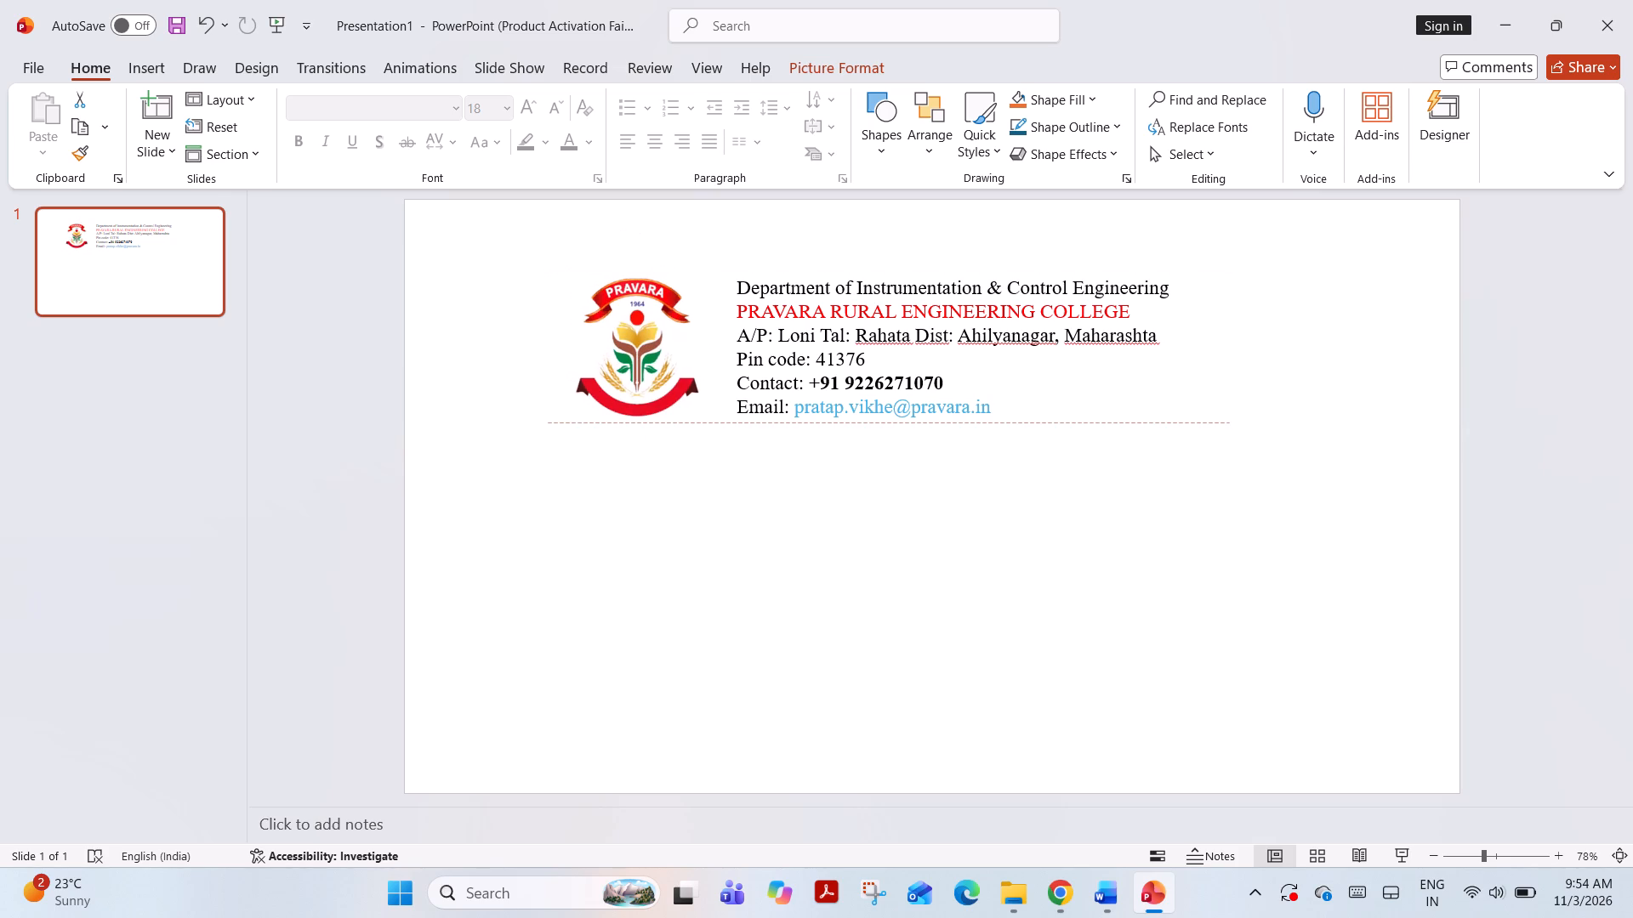
drag(613, 361, 617, 366)
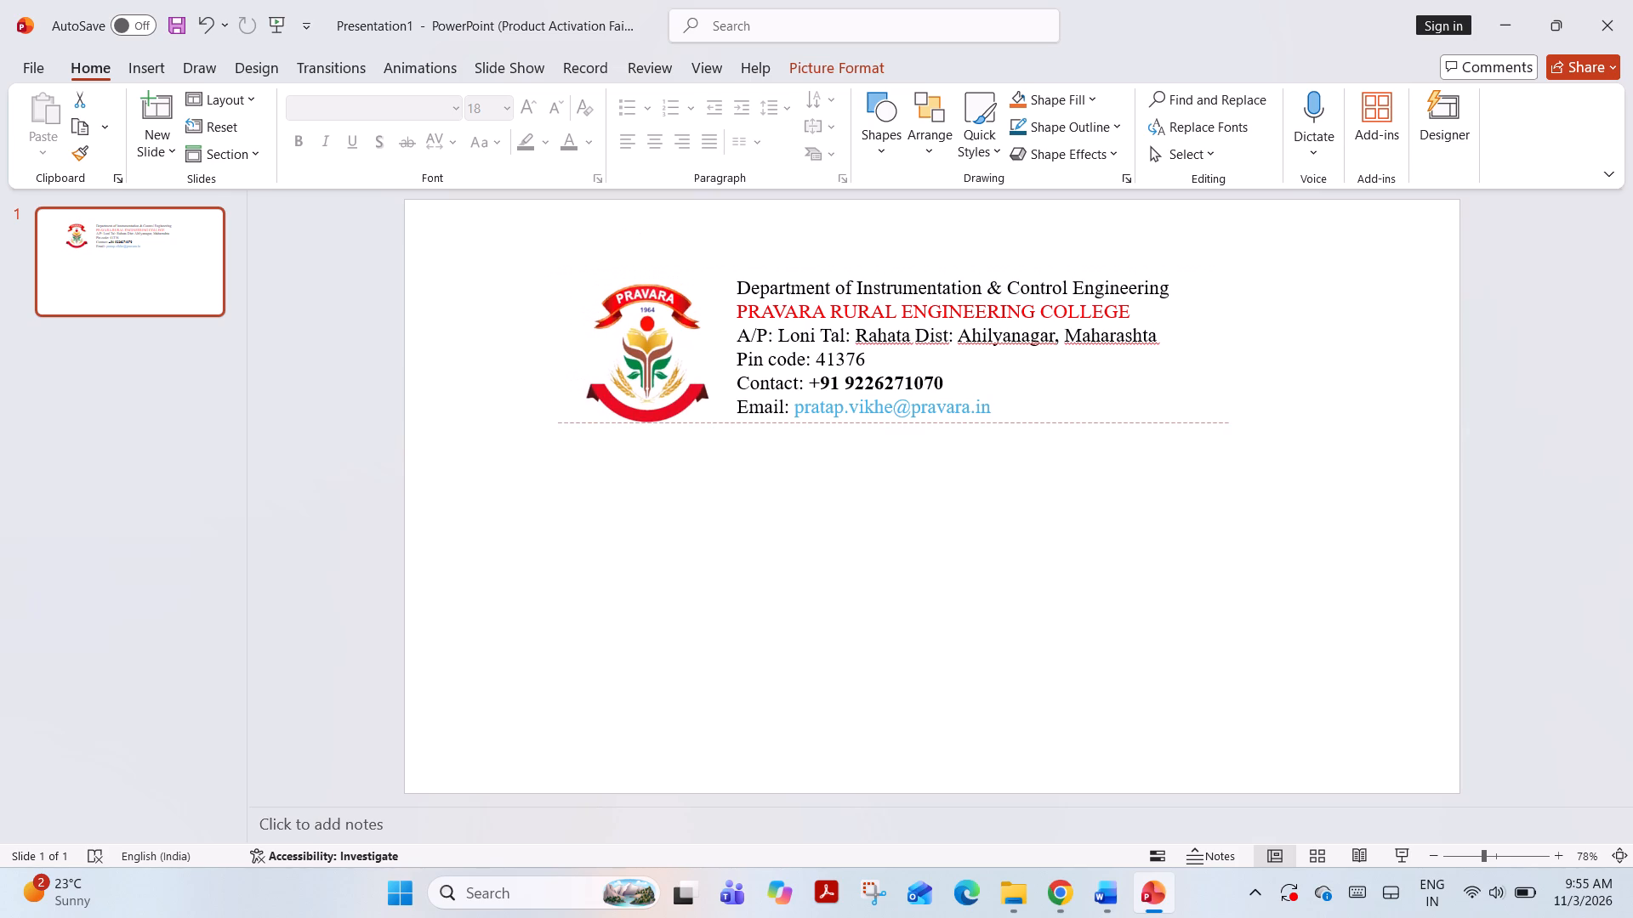
drag(617, 366, 629, 365)
click(641, 557)
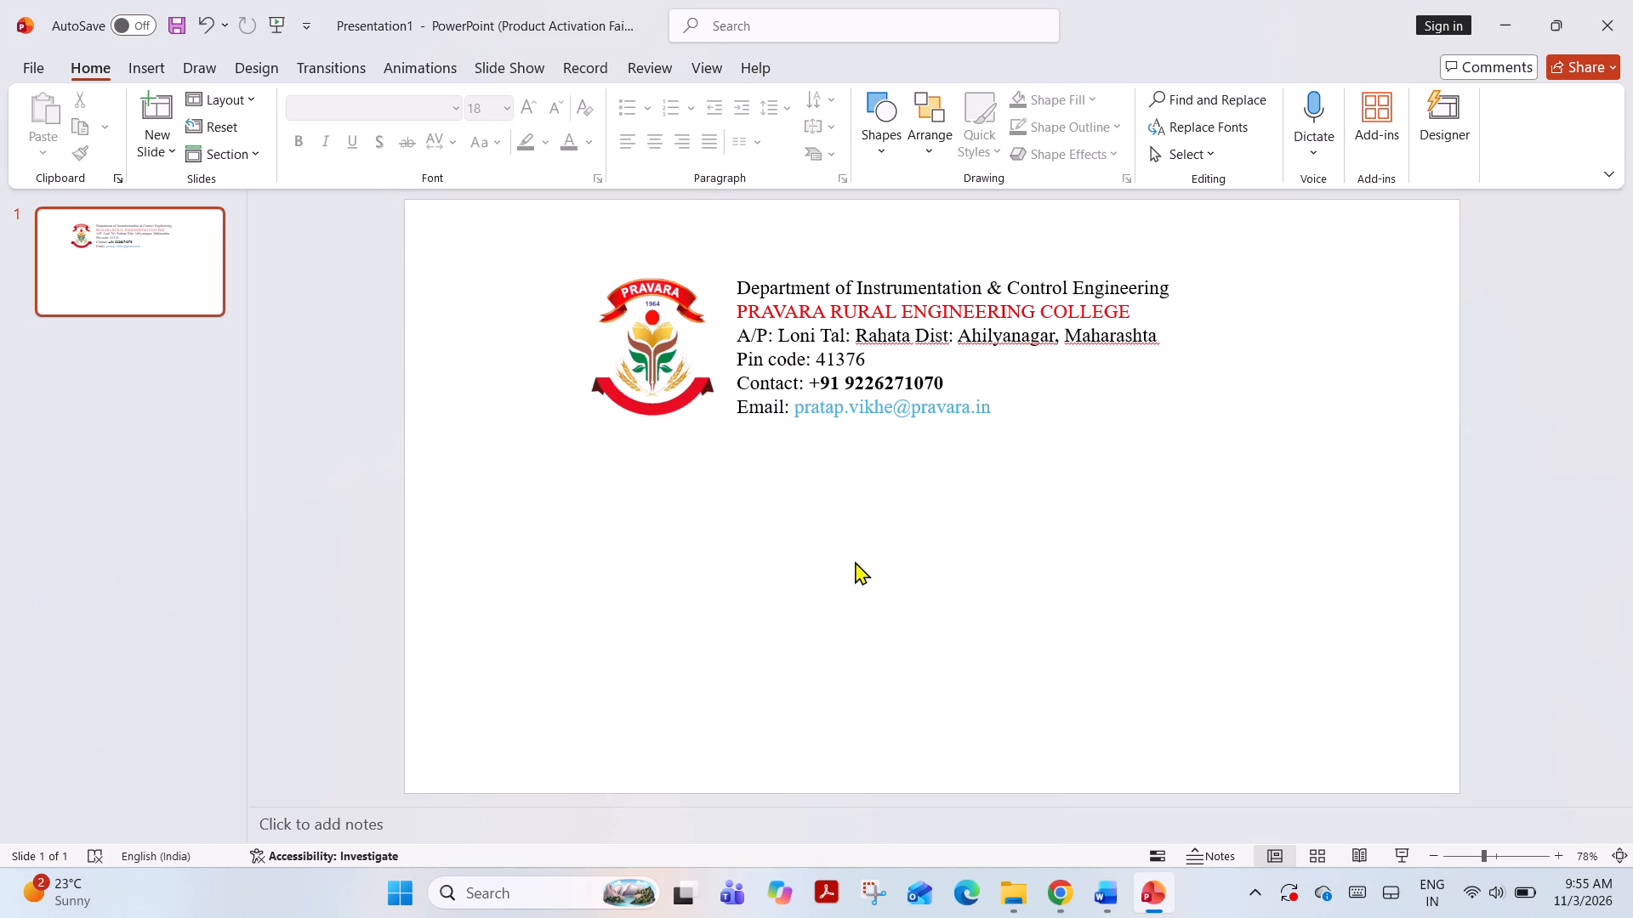
Stretch the logo's bottom edge down slightly so it extends just below the text box.
click(683, 369)
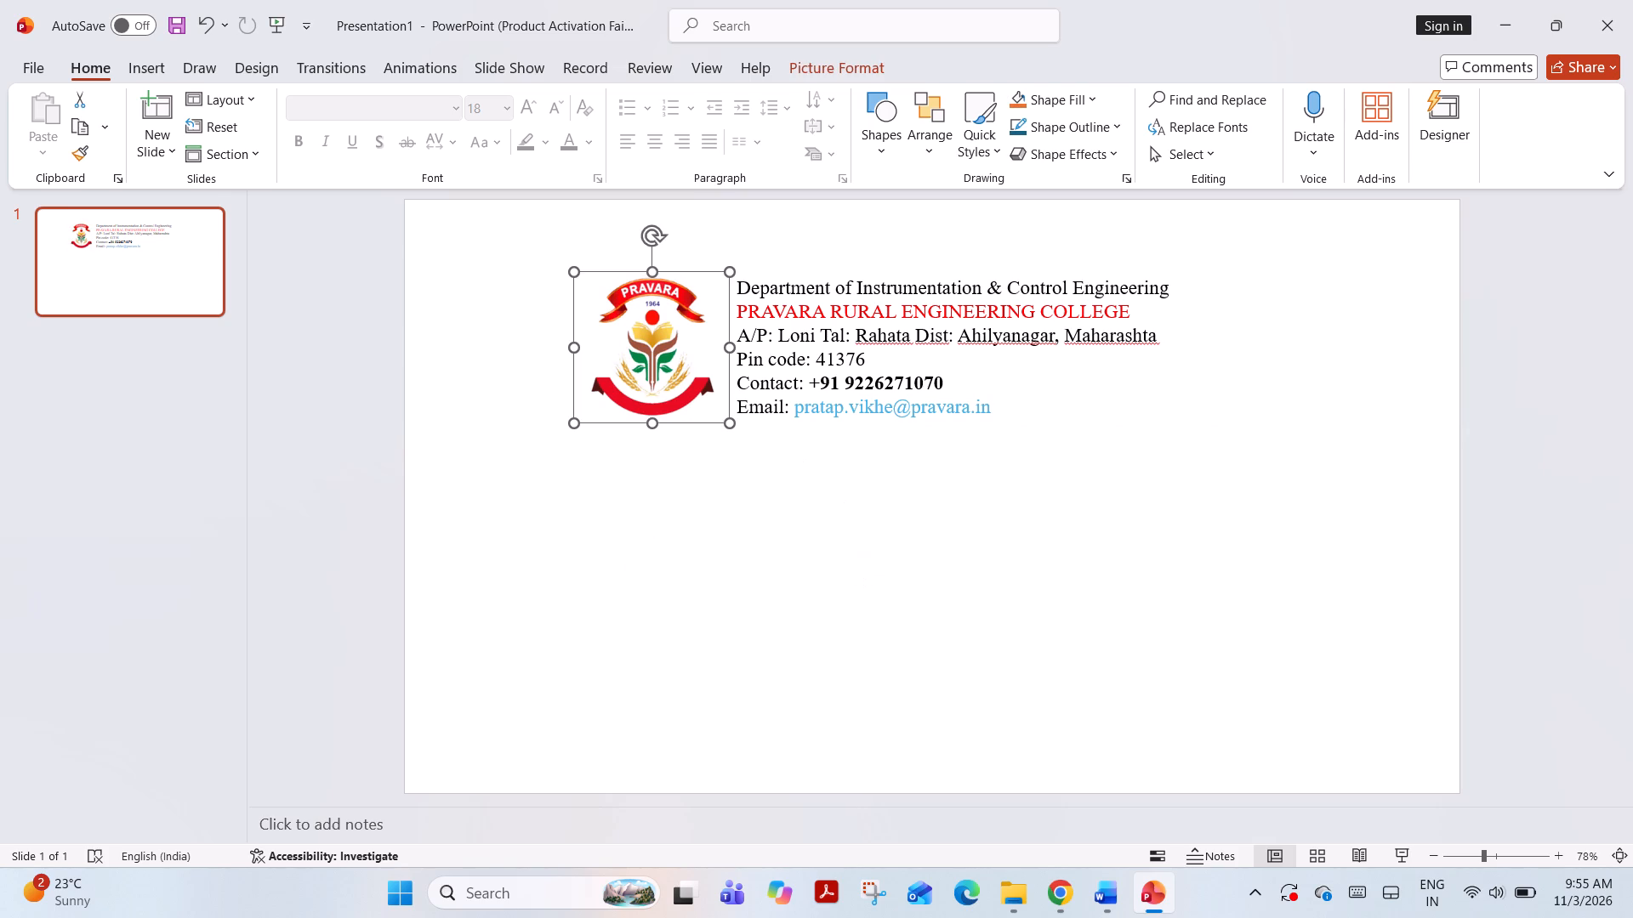
drag(657, 421, 656, 423)
drag(656, 423, 656, 431)
click(650, 560)
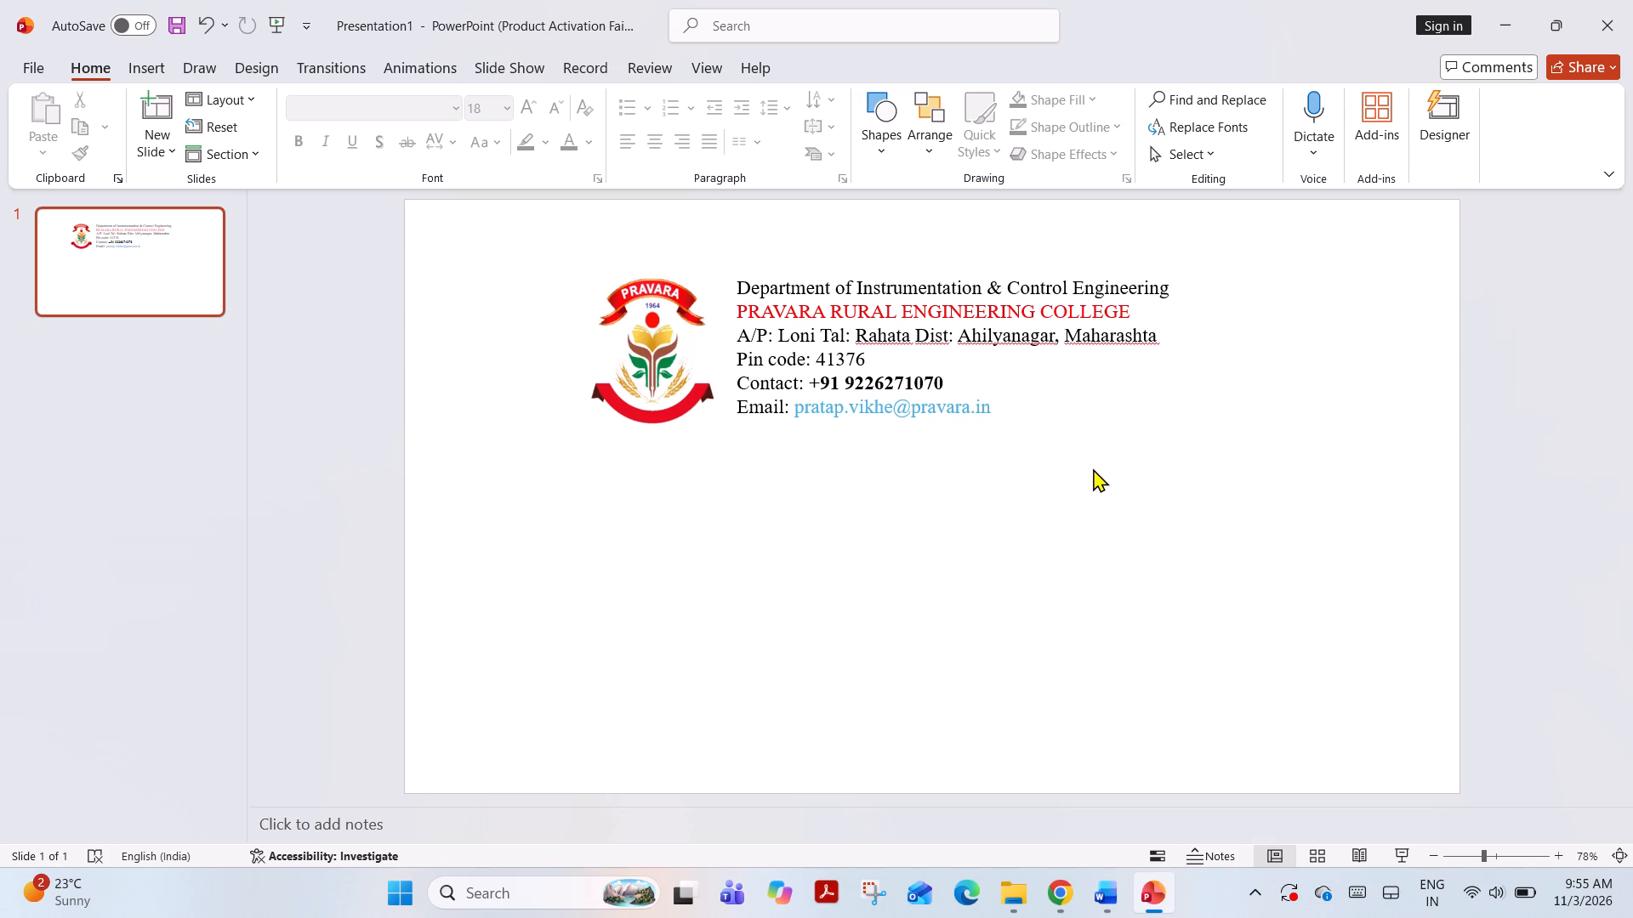
Insert a comma after the taluka name "Rahata" in the address line.
click(912, 336)
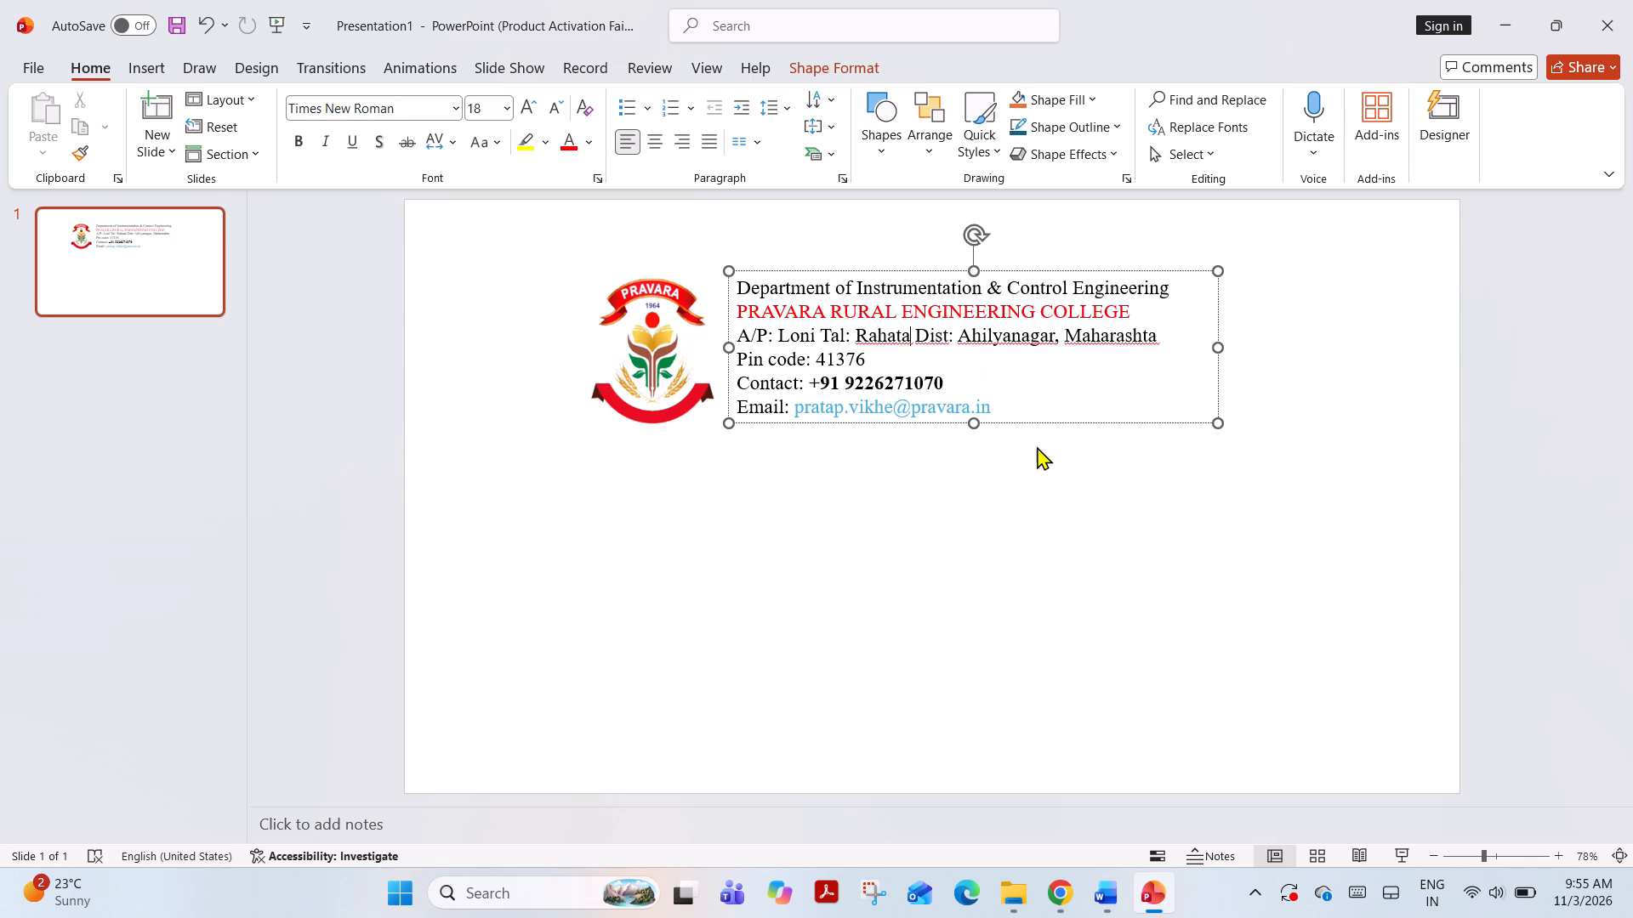
key(comma)
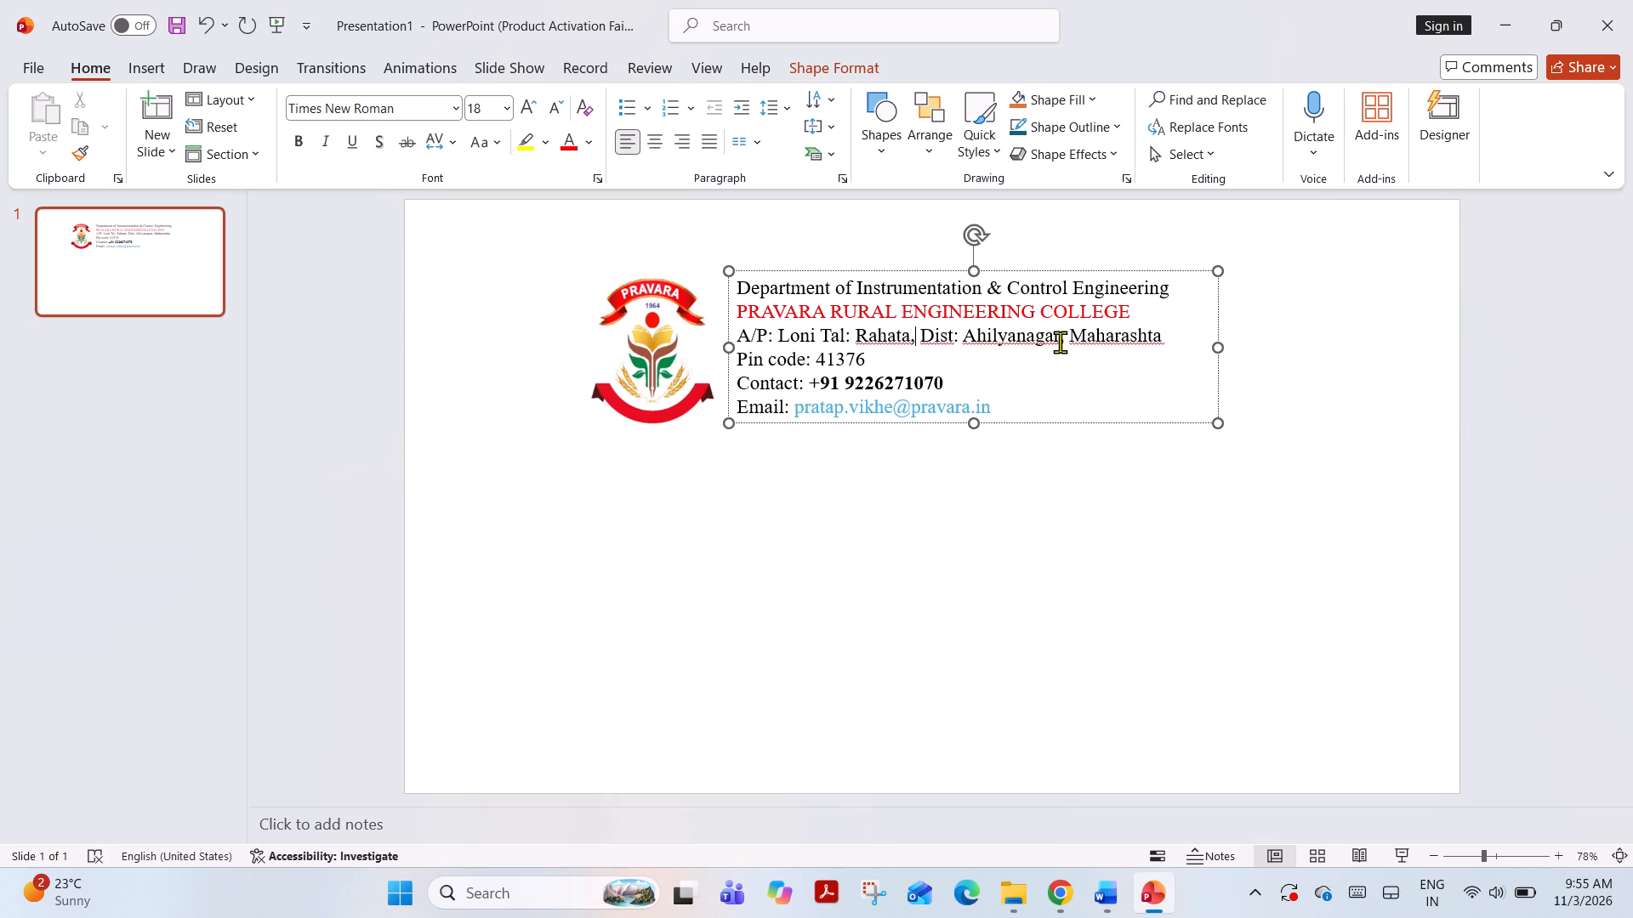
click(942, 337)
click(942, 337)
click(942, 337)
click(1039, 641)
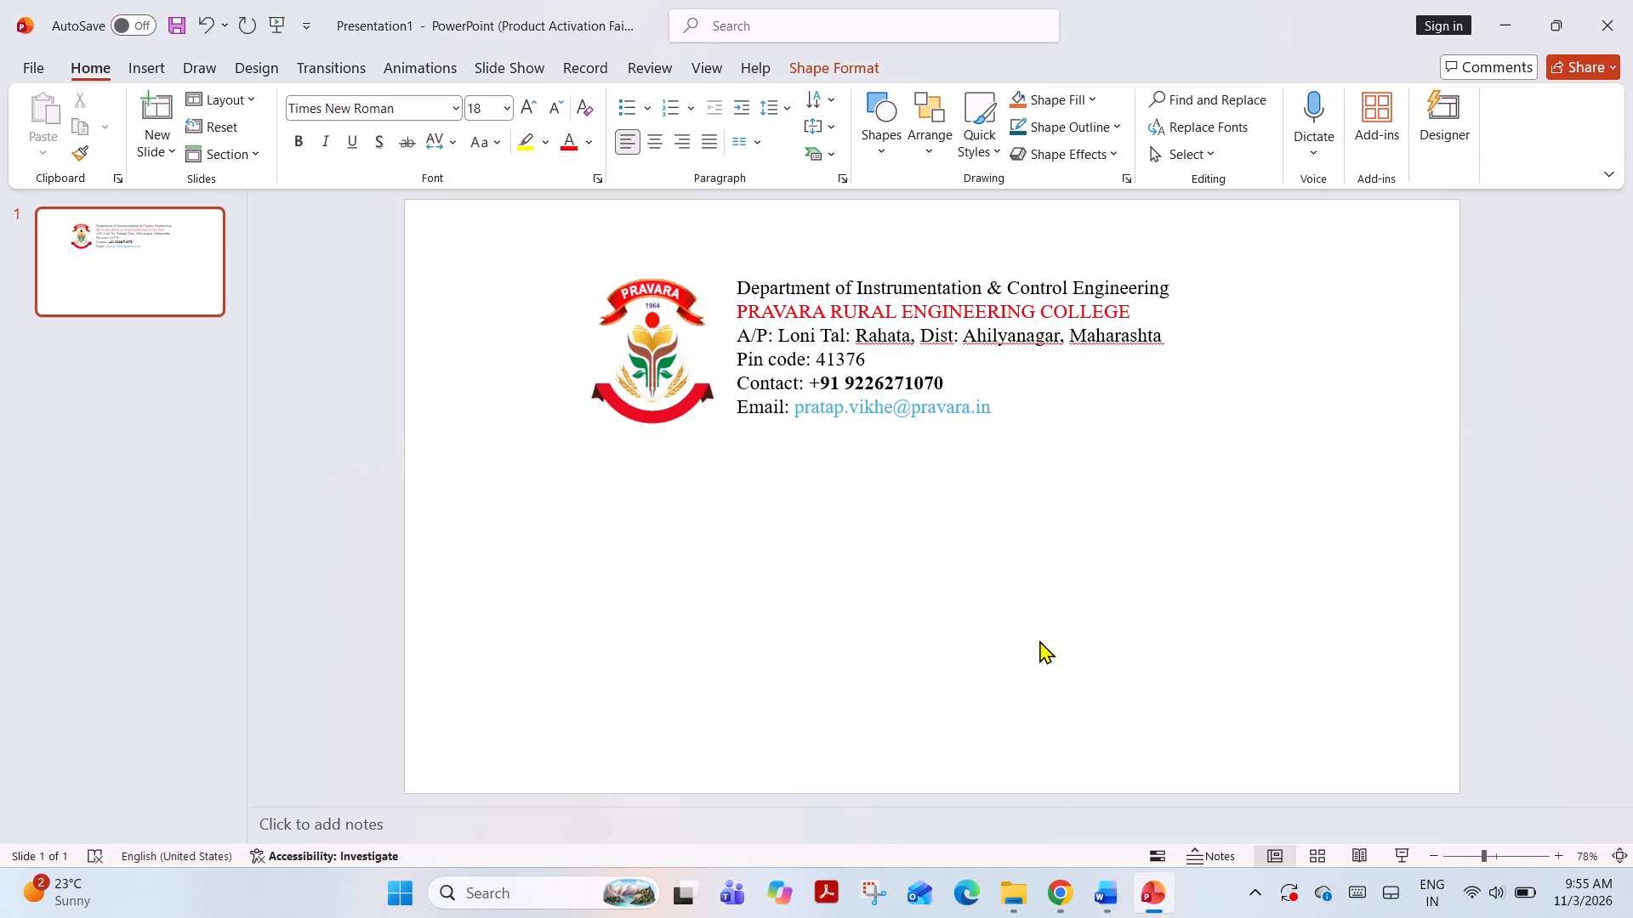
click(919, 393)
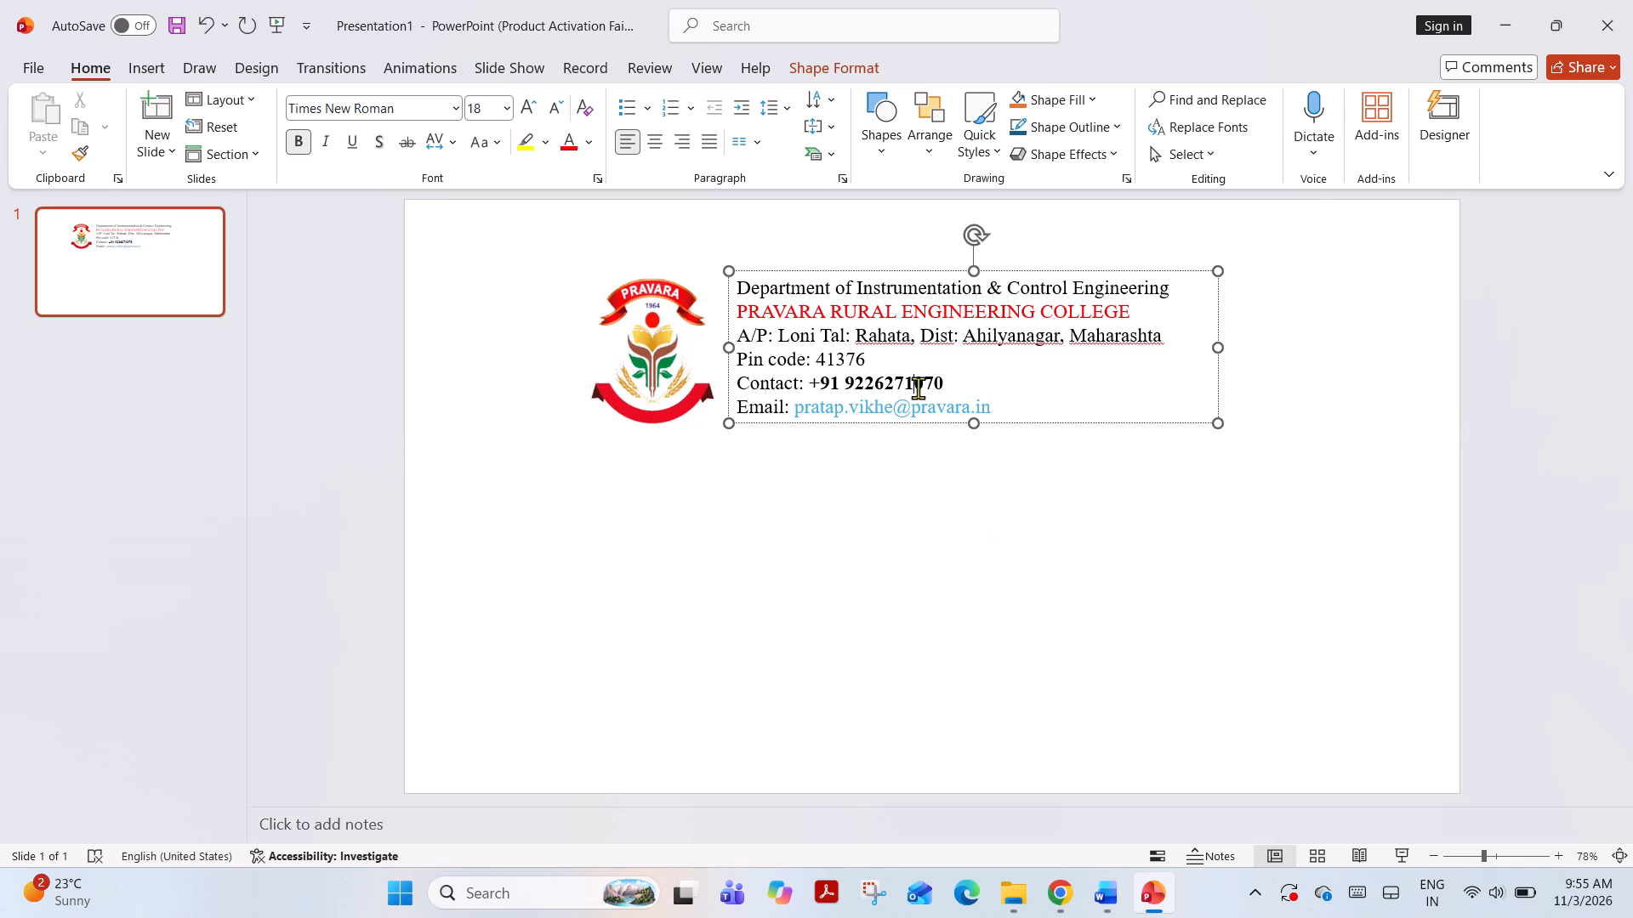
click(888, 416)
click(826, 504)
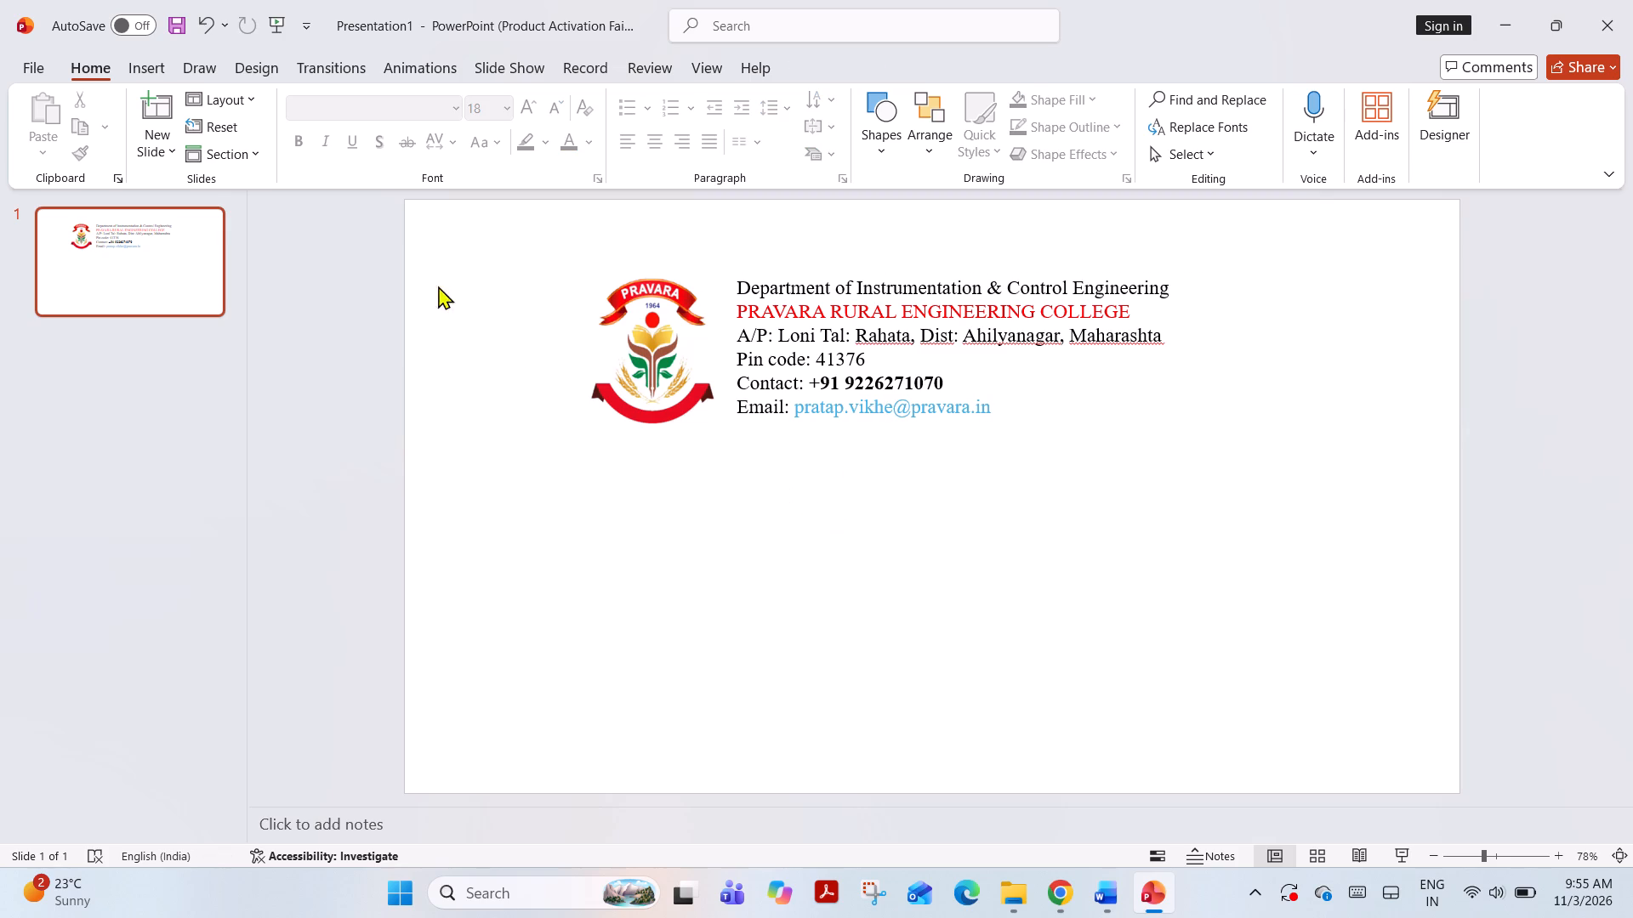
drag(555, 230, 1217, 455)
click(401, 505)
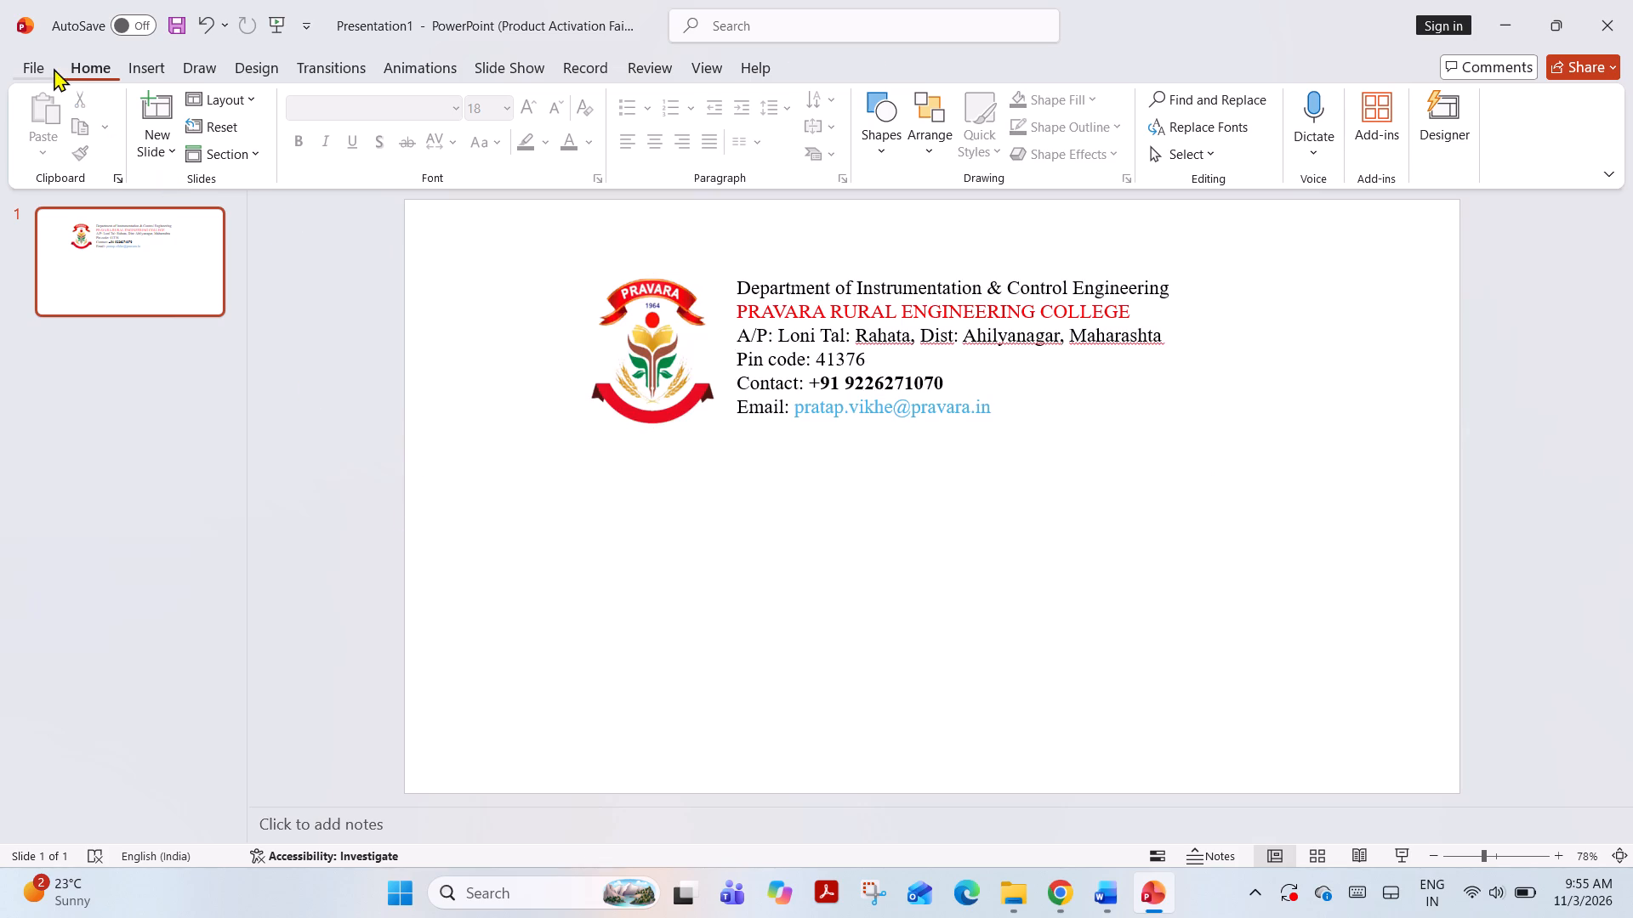
Print the whole presentation in color as full page slides using Microsoft Print to PDF.
click(45, 67)
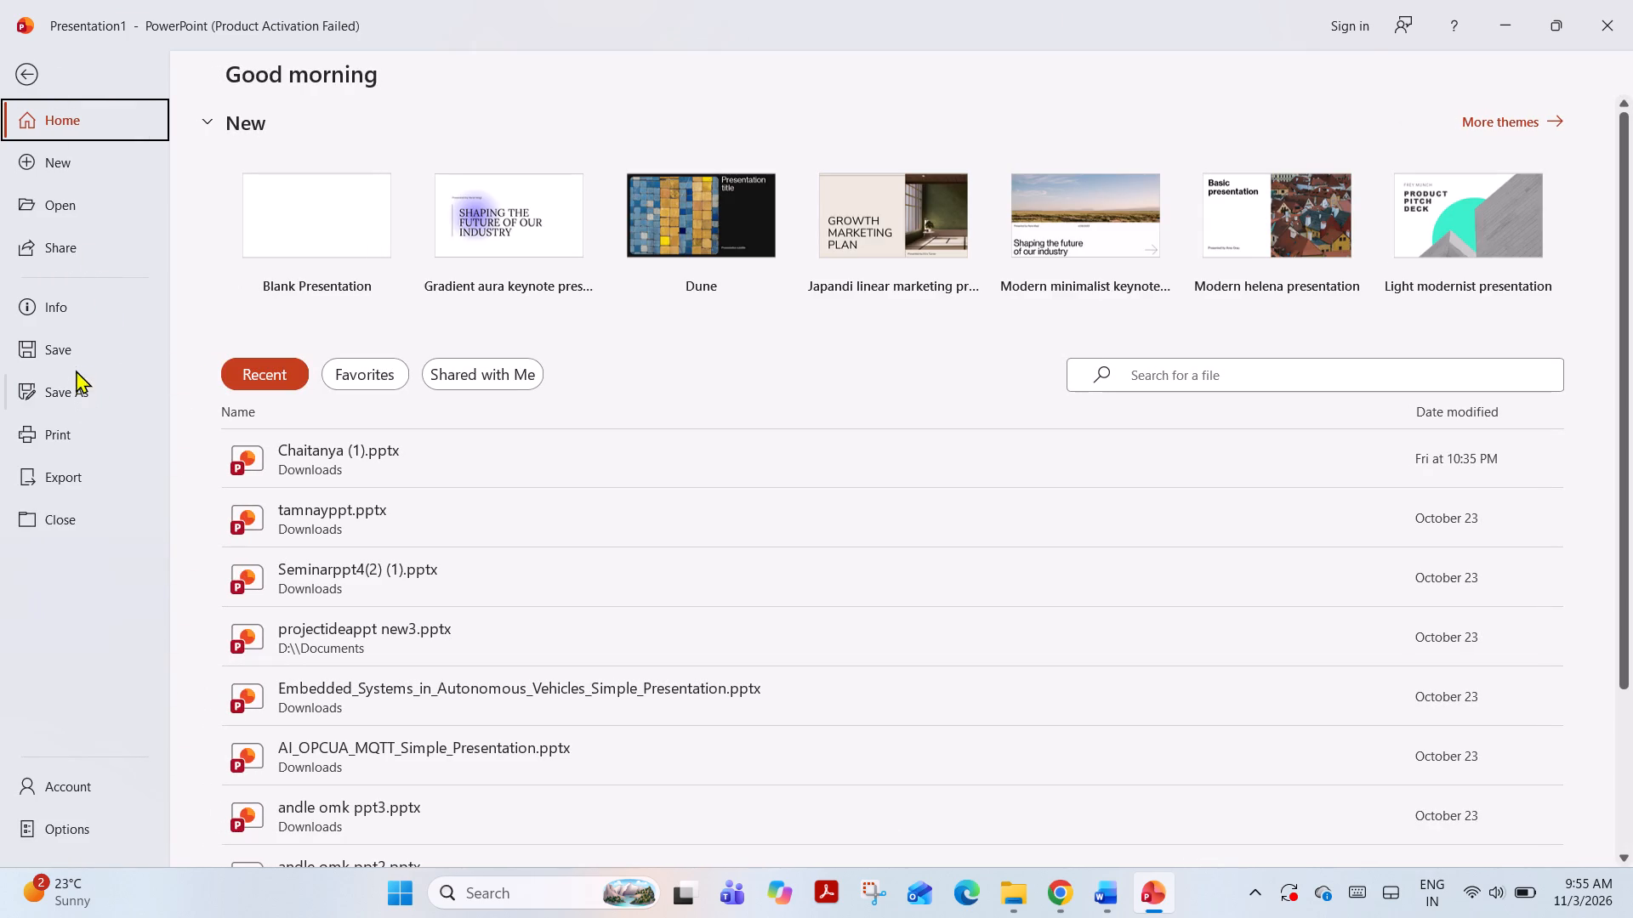
click(57, 442)
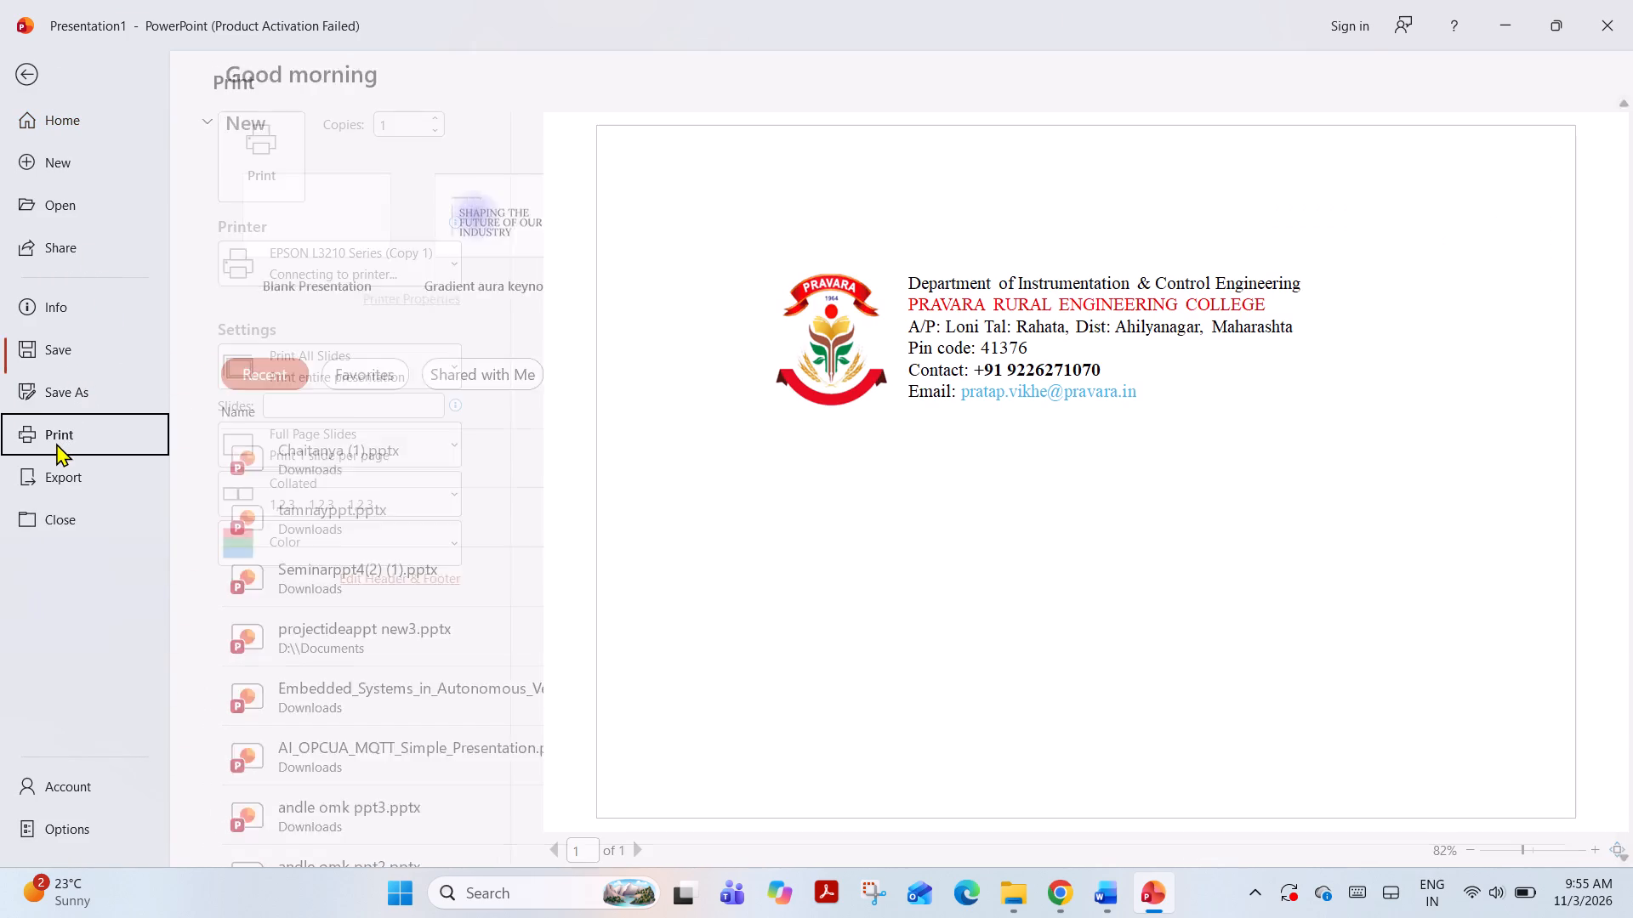
click(377, 268)
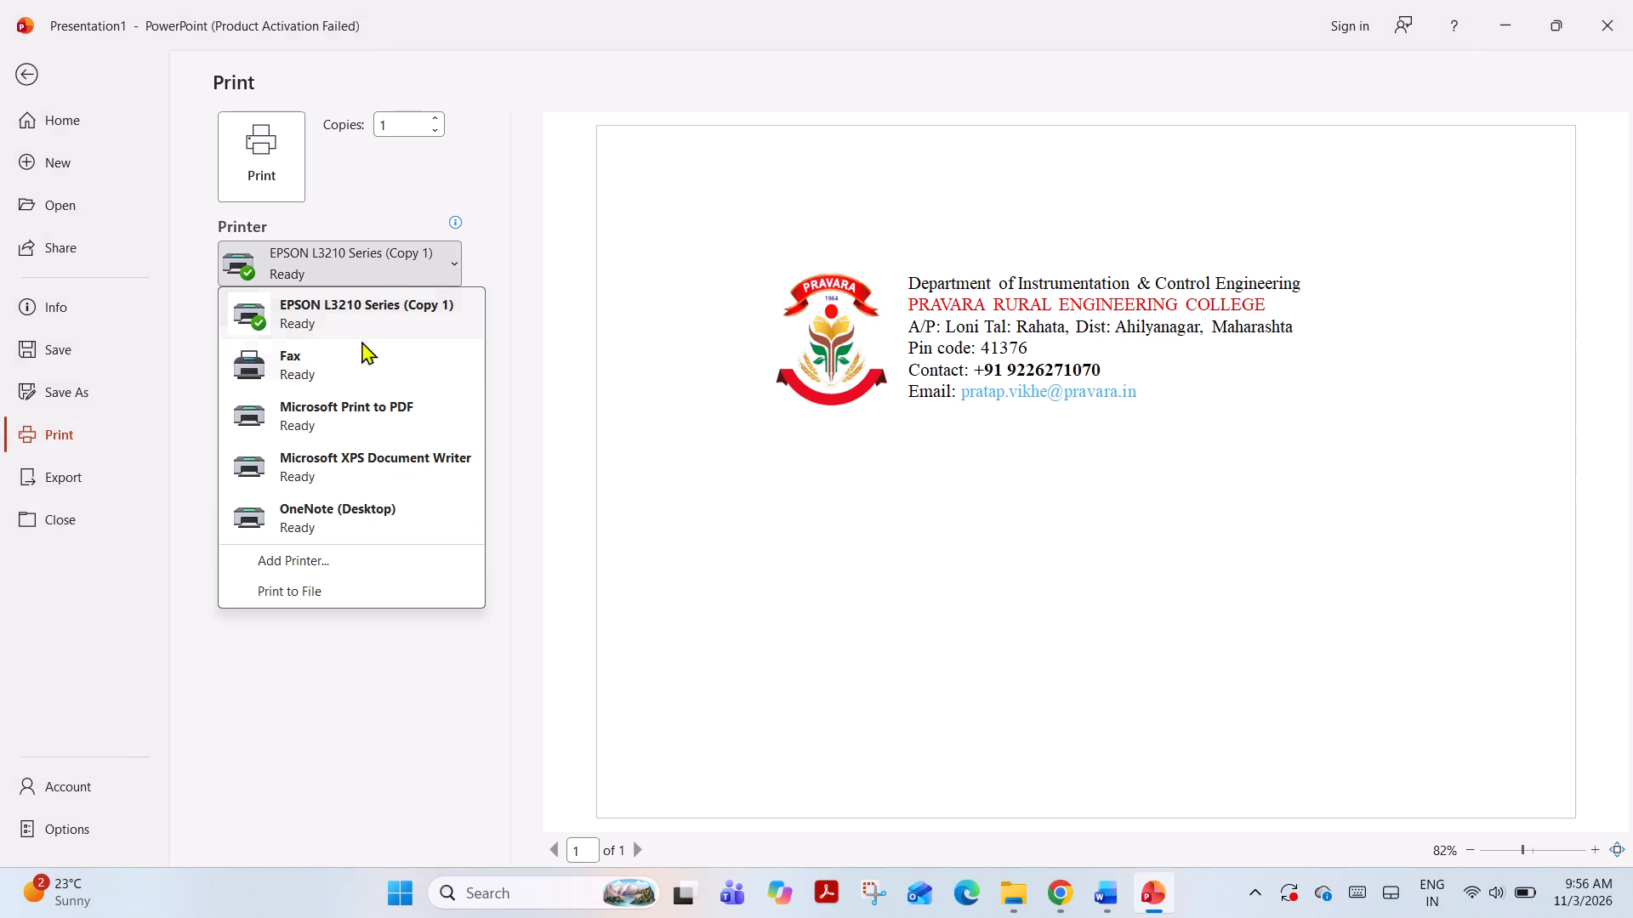
click(344, 411)
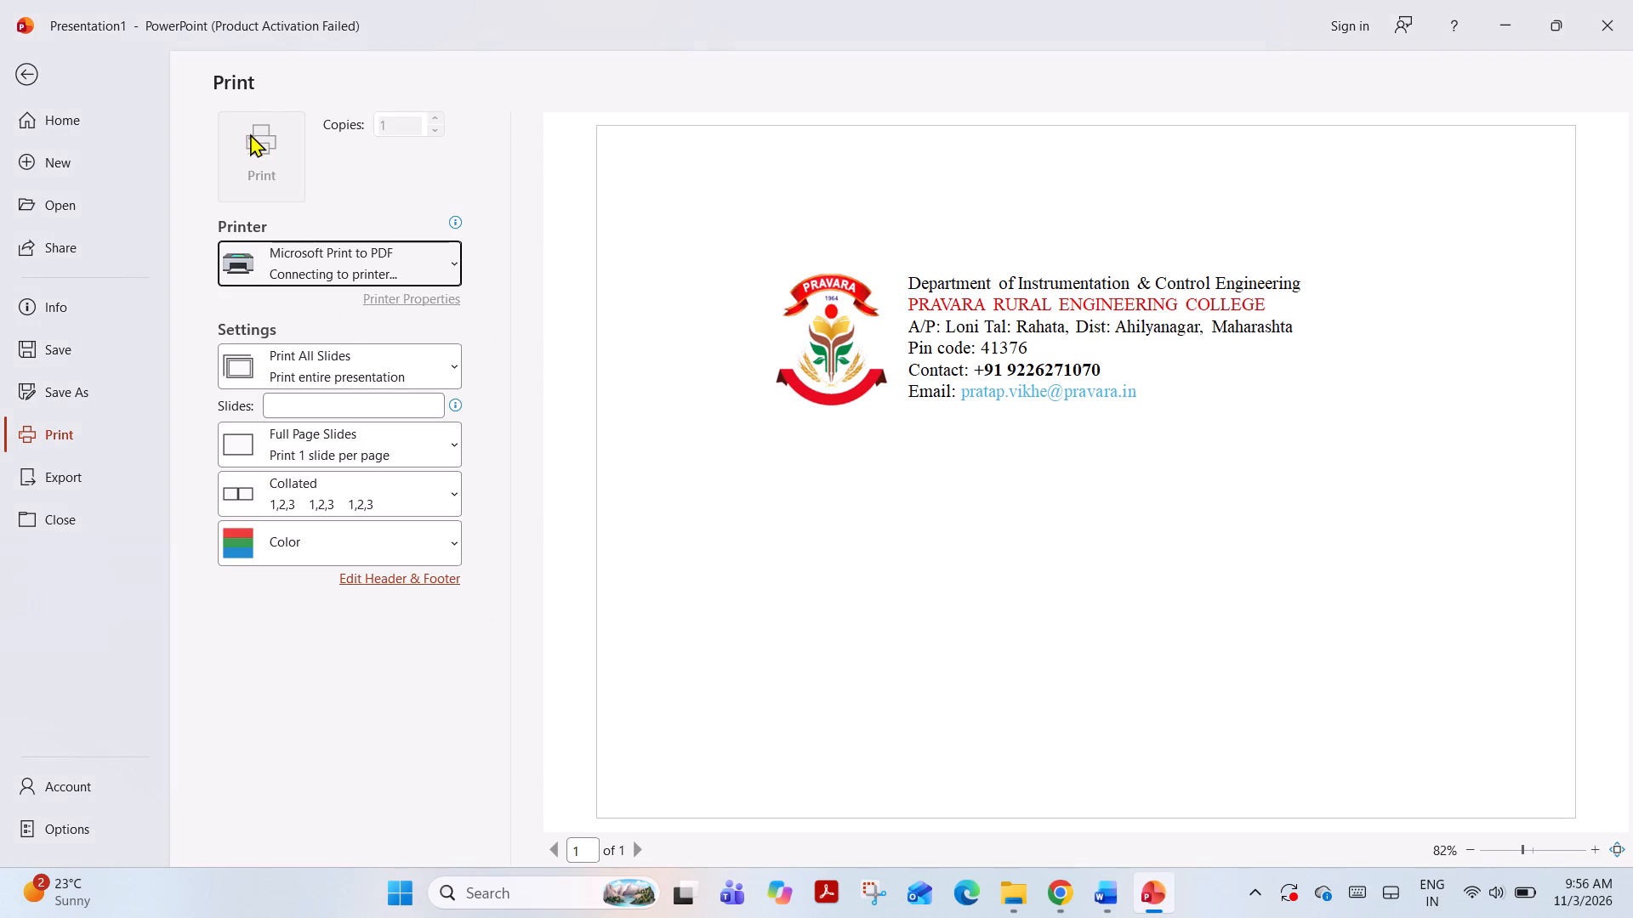
click(261, 178)
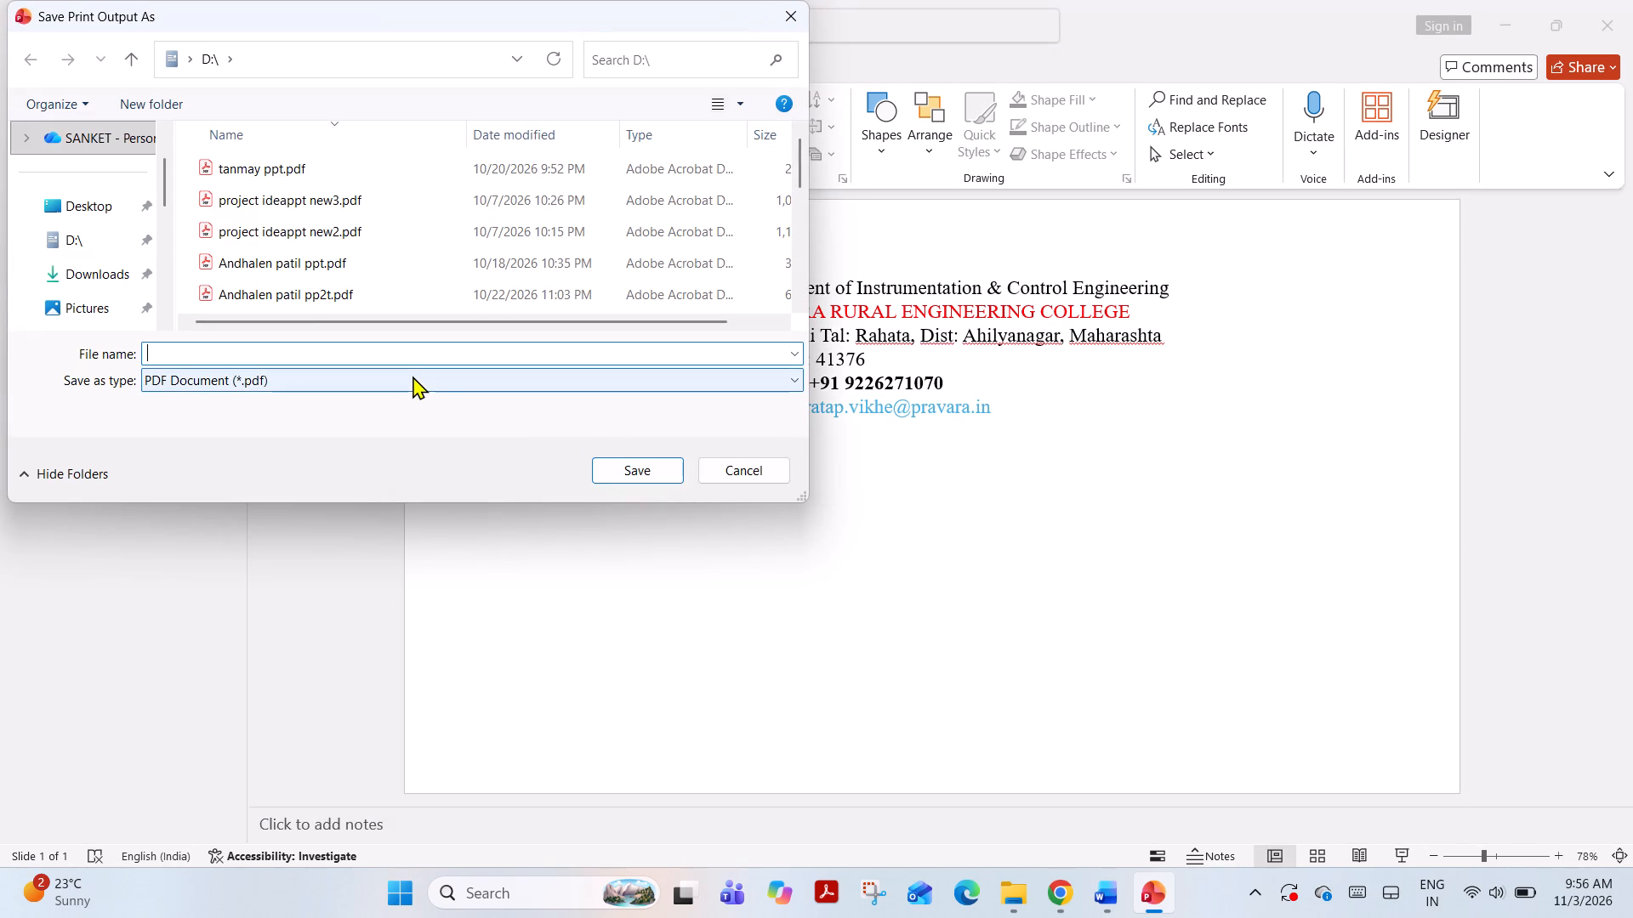
Save the PDF output in D:\ under the file name "box contact detailes".
text(box)
key(space)
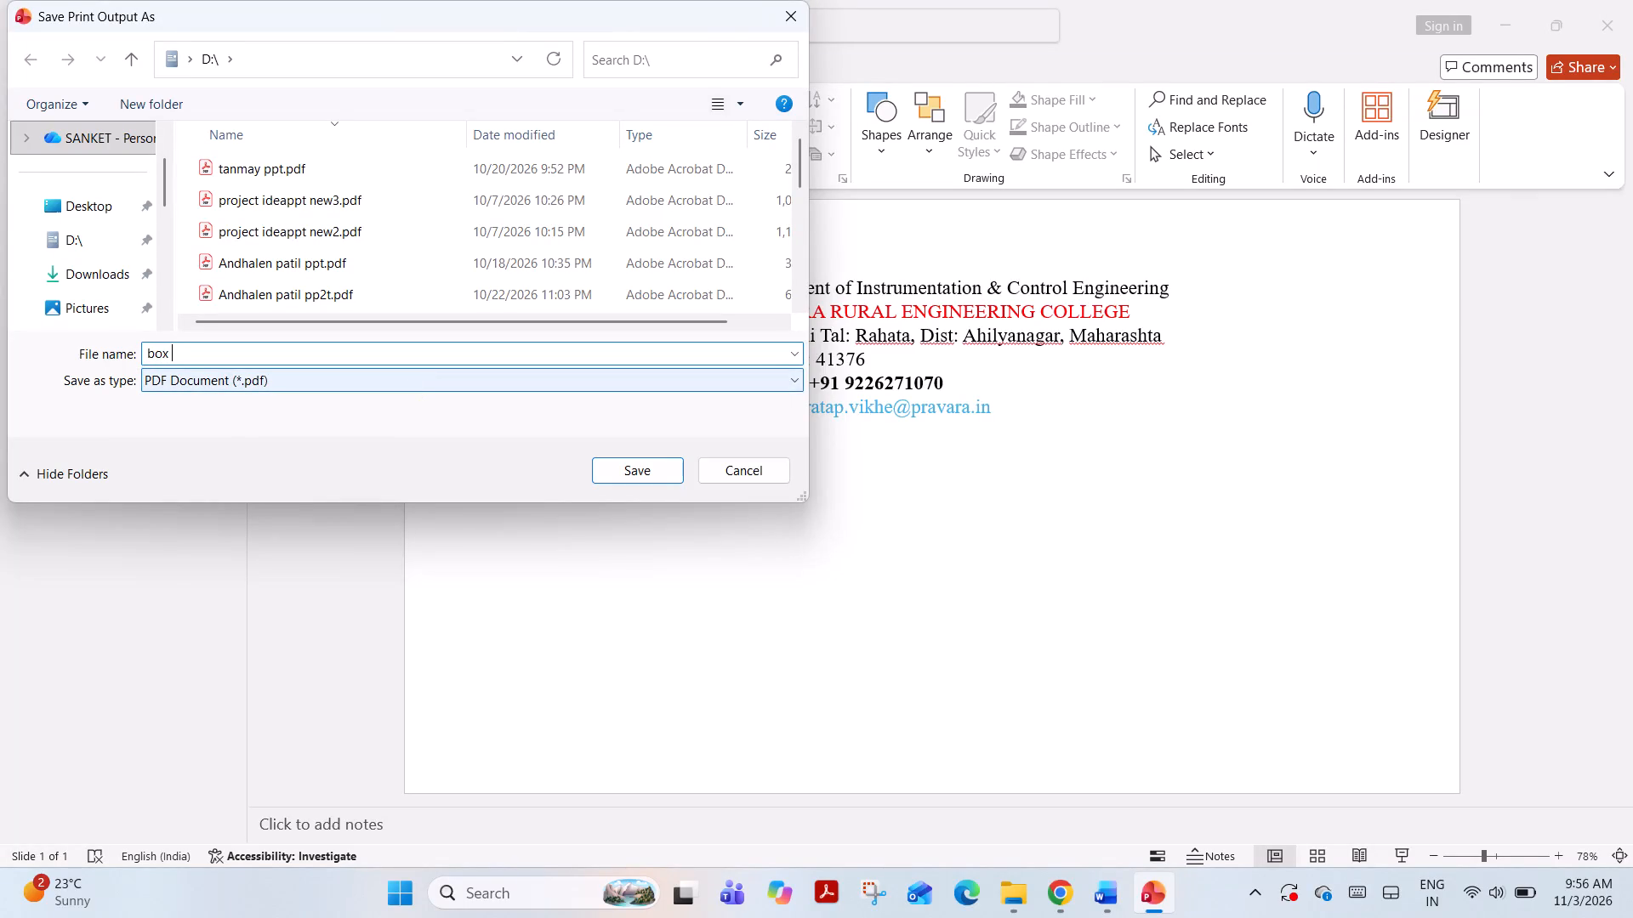
text(sticker)
key(BackSpace)
key(BackSpace)
key(BackSpace)
key(BackSpace)
key(BackSpace)
key(BackSpace)
key(BackSpace)
text(cont)
text(ack)
key(BackSpace)
text(t)
key(space)
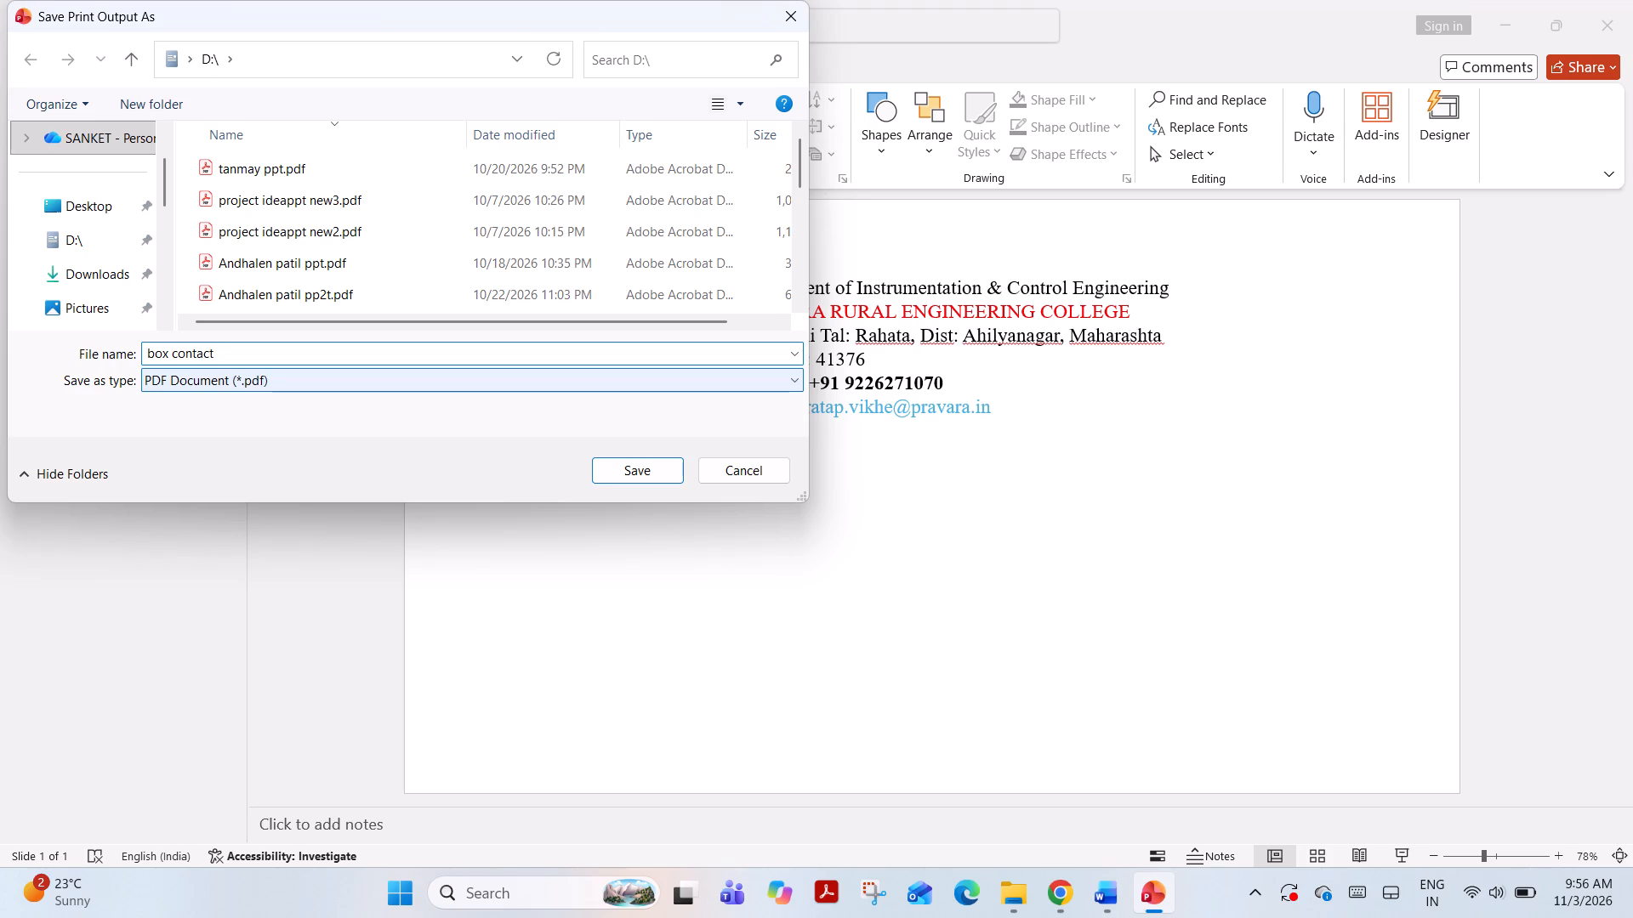
text(detailes)
key(Return)
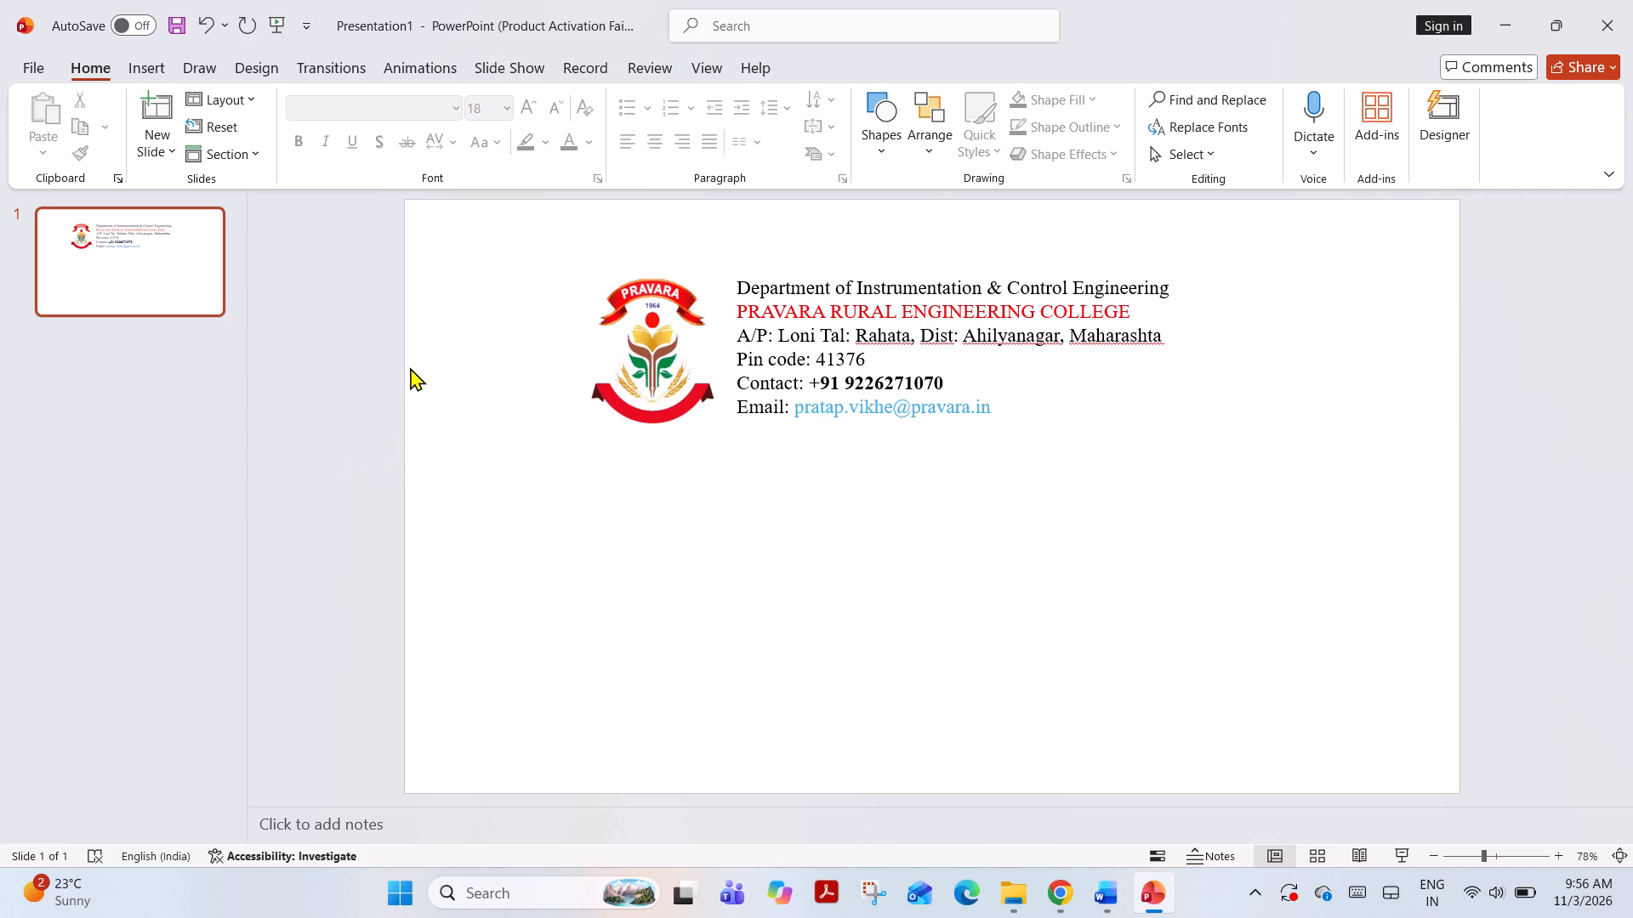
Save the presentation itself in D:\ as a PowerPoint file named "box contact".
click(25, 76)
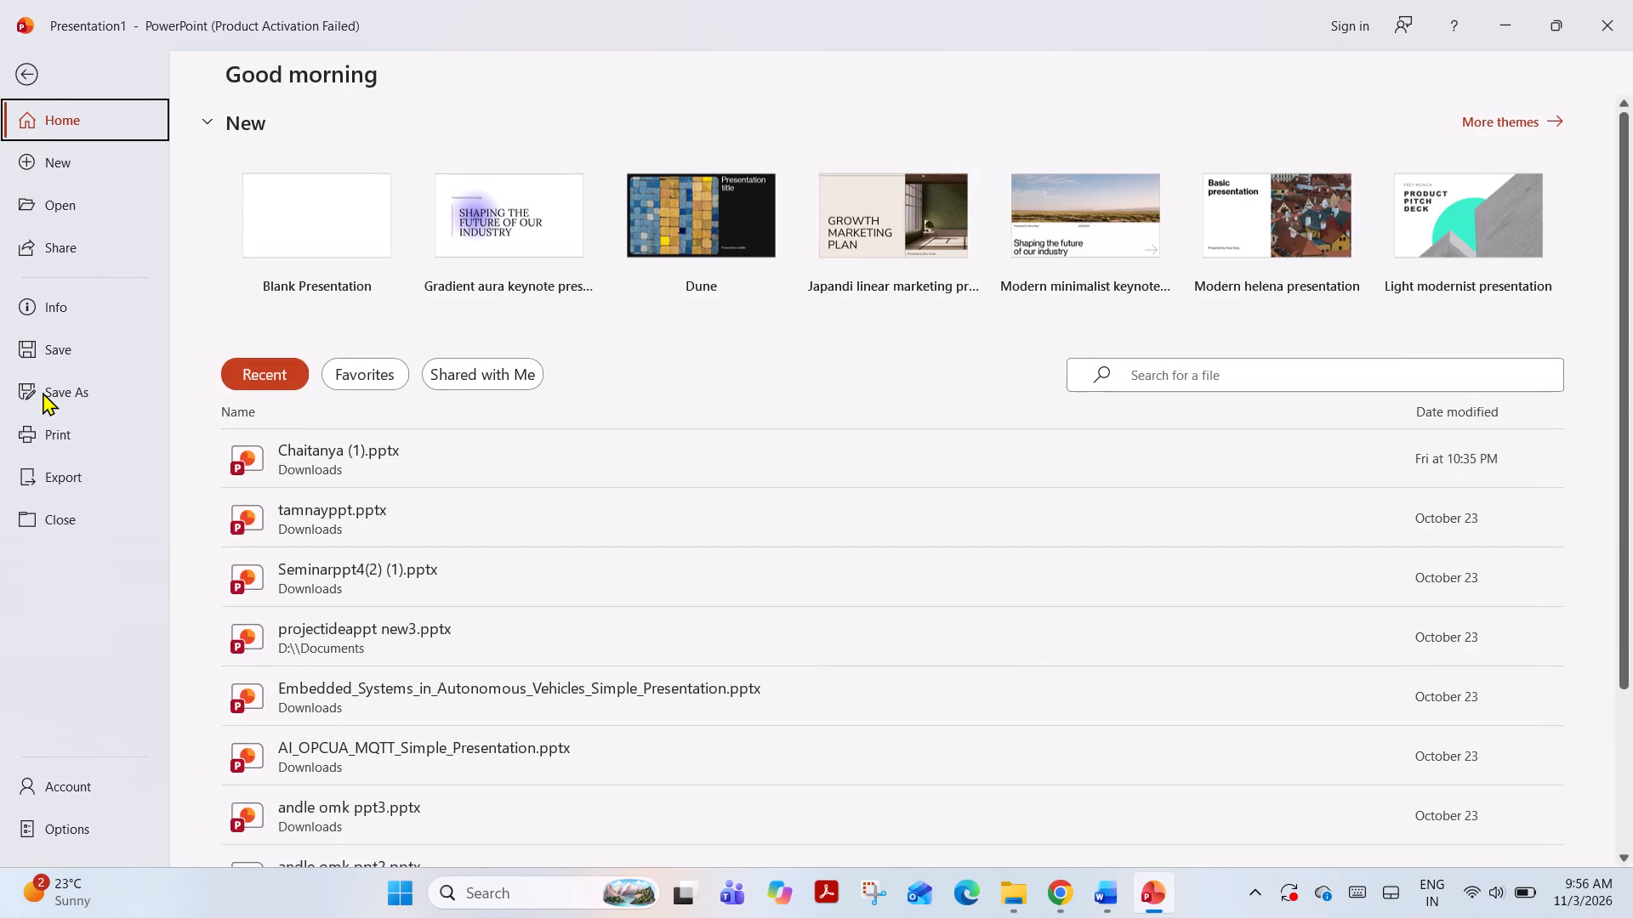
click(43, 392)
click(252, 475)
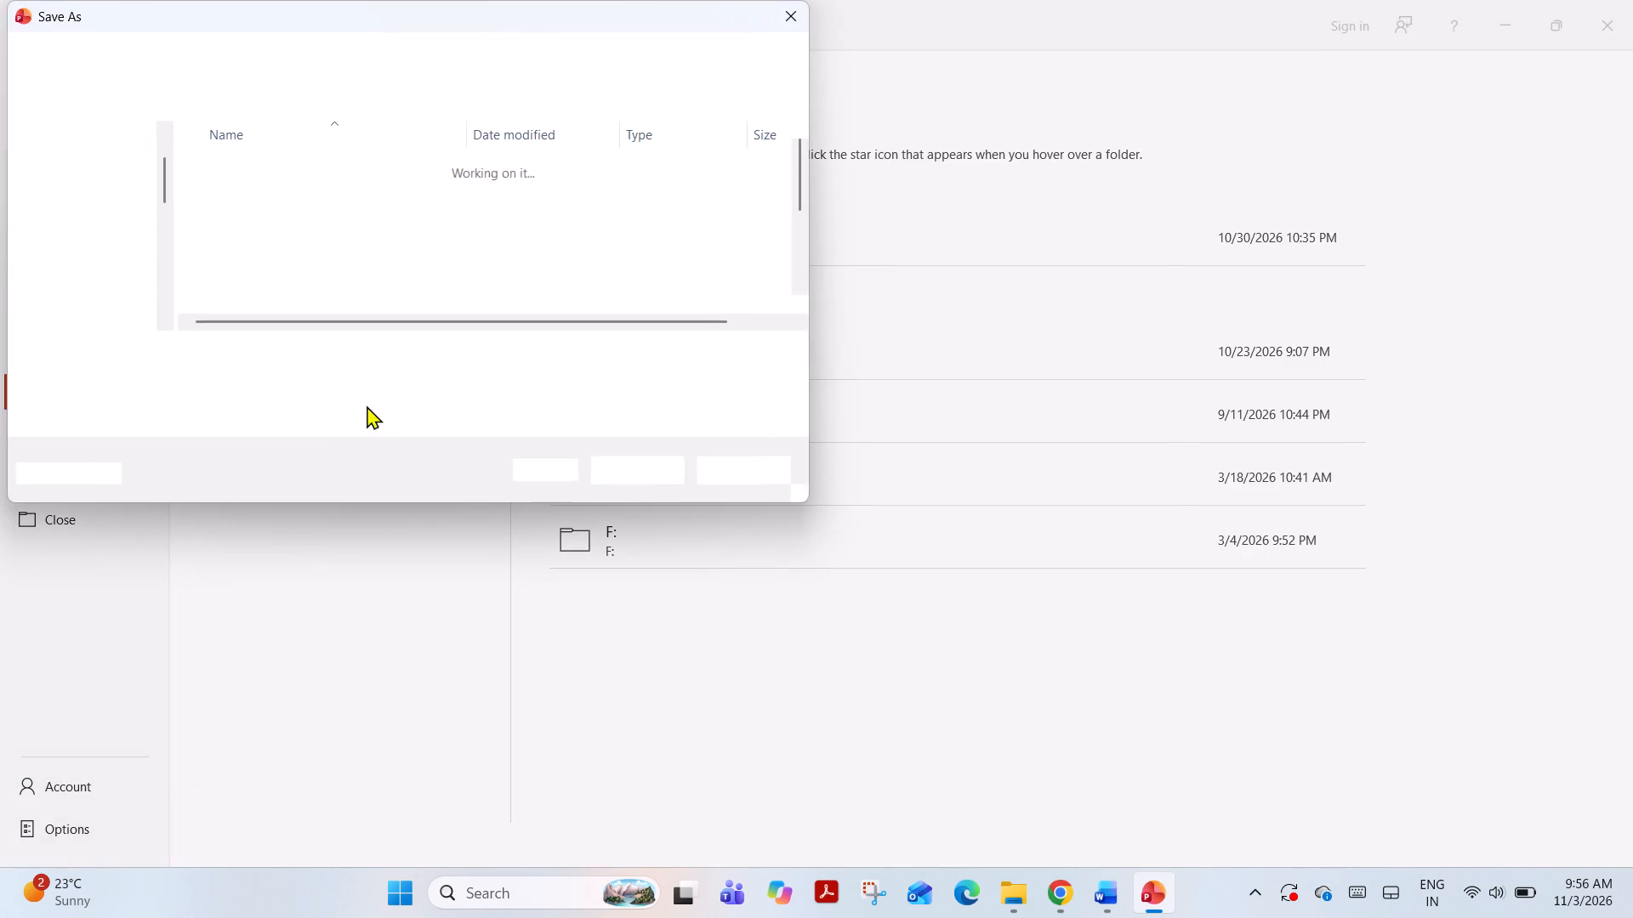
click(224, 357)
drag(224, 357, 125, 354)
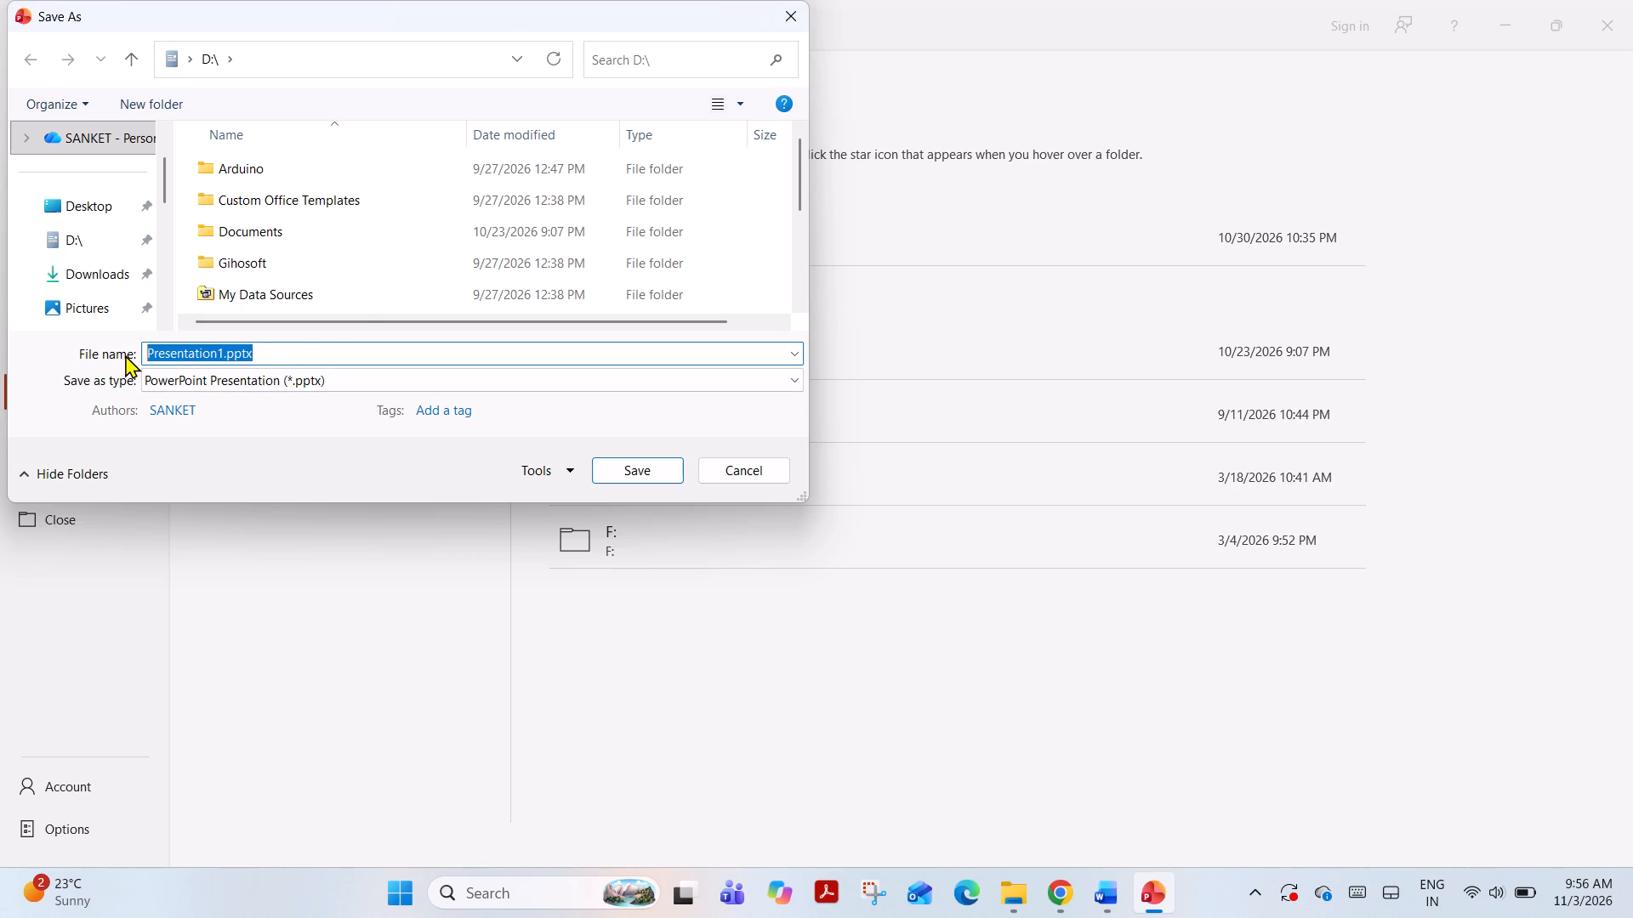
text(boc)
key(space)
key(BackSpace)
key(BackSpace)
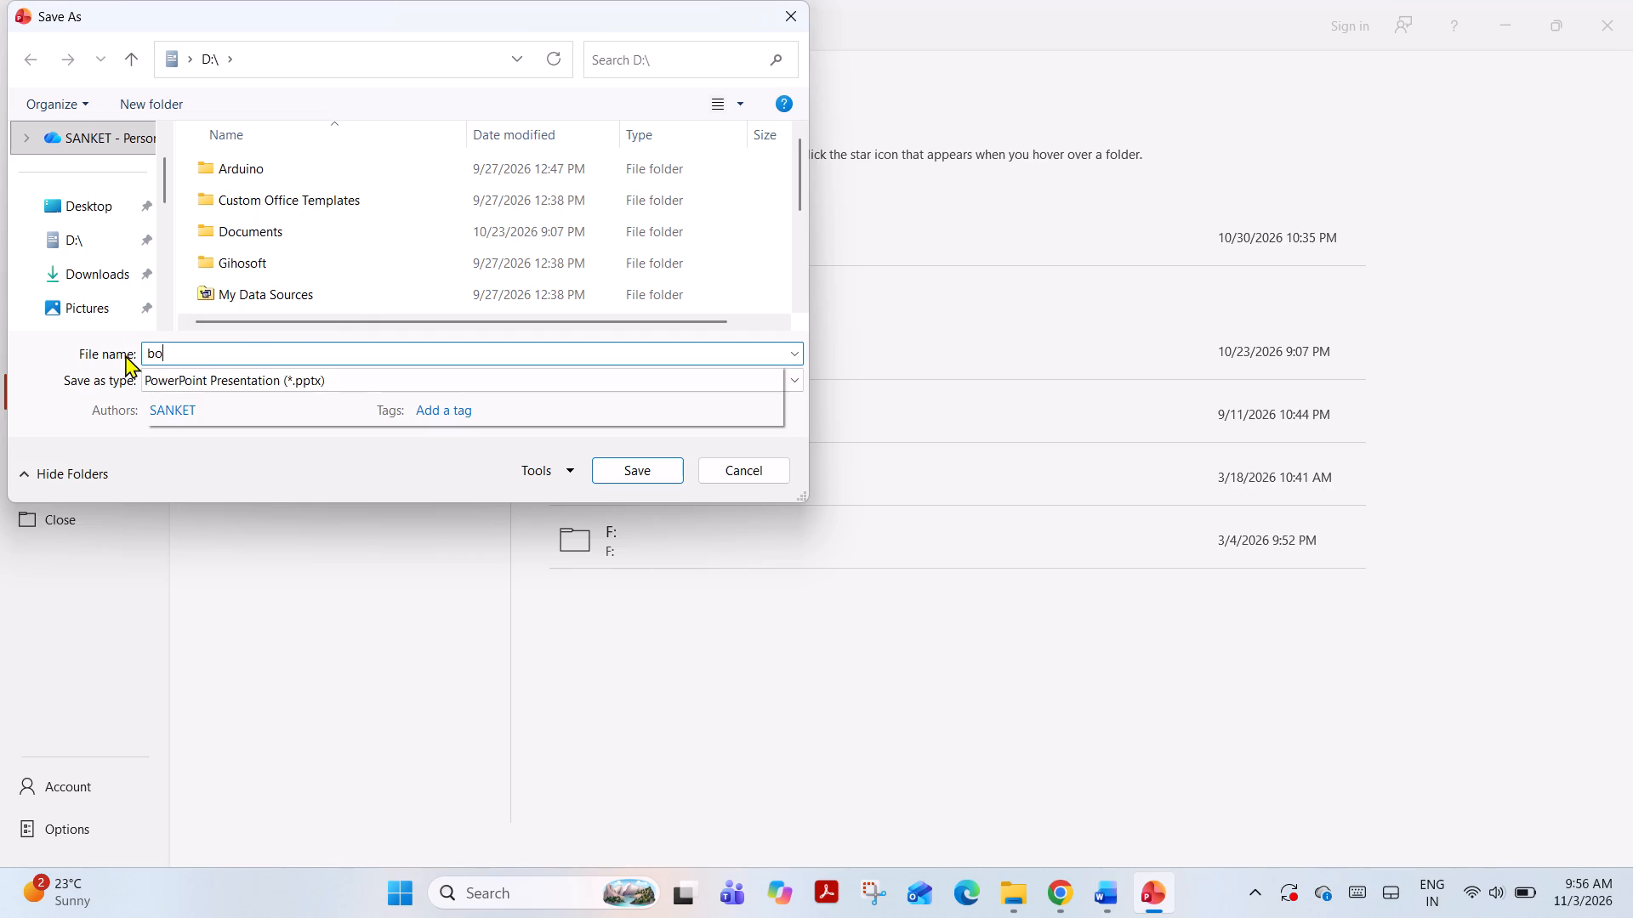
text(x)
key(space)
text(contact)
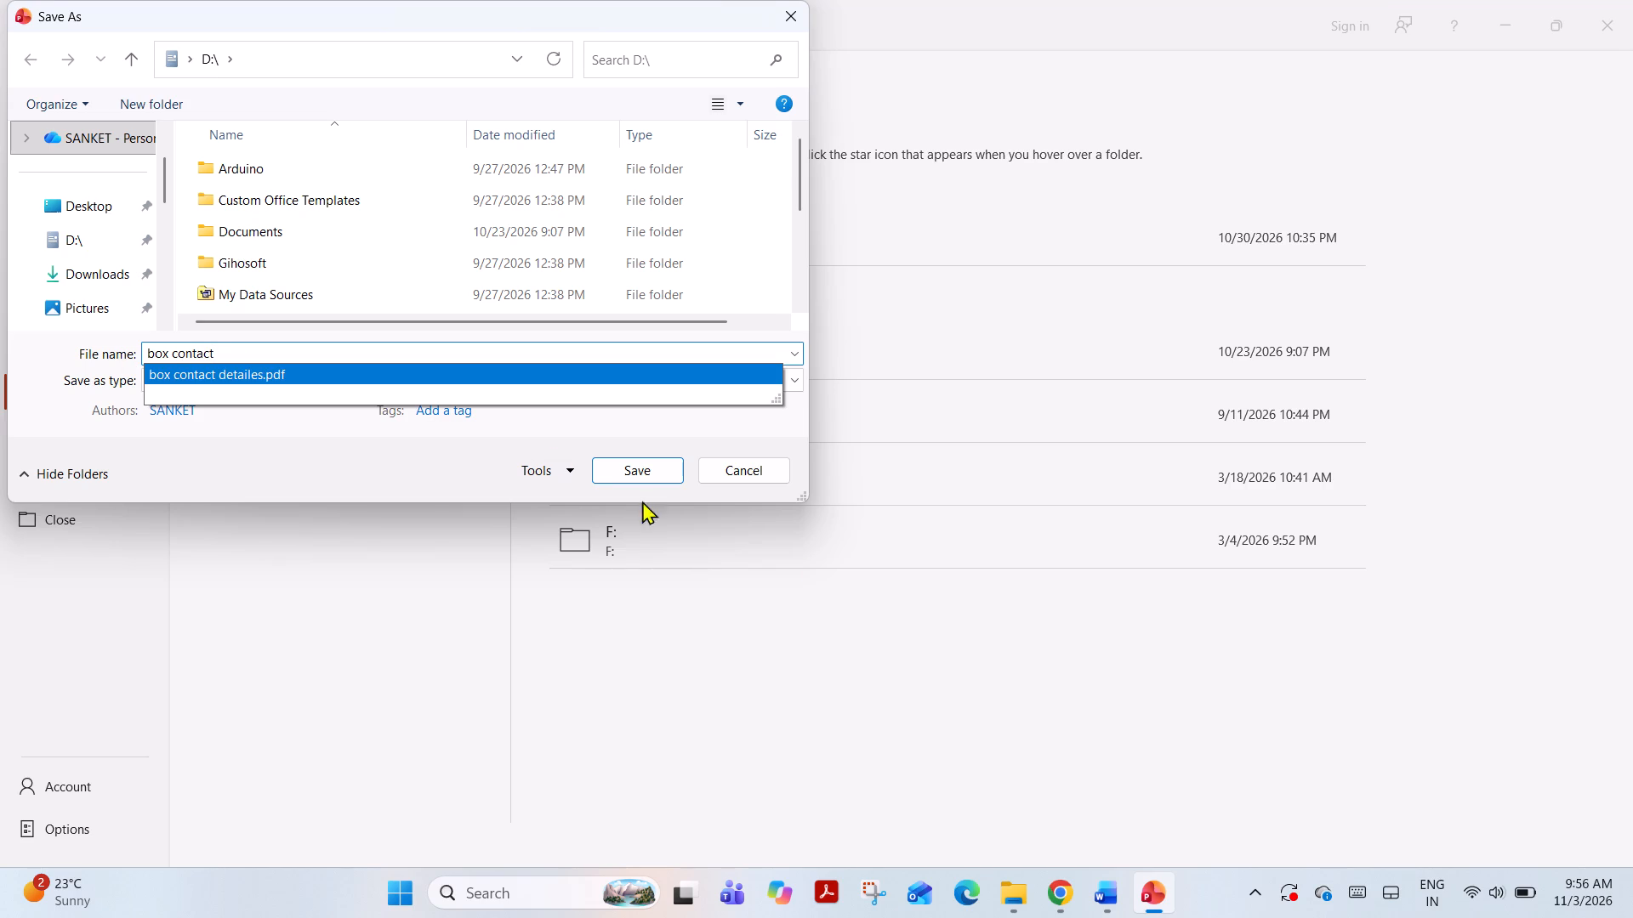
click(631, 473)
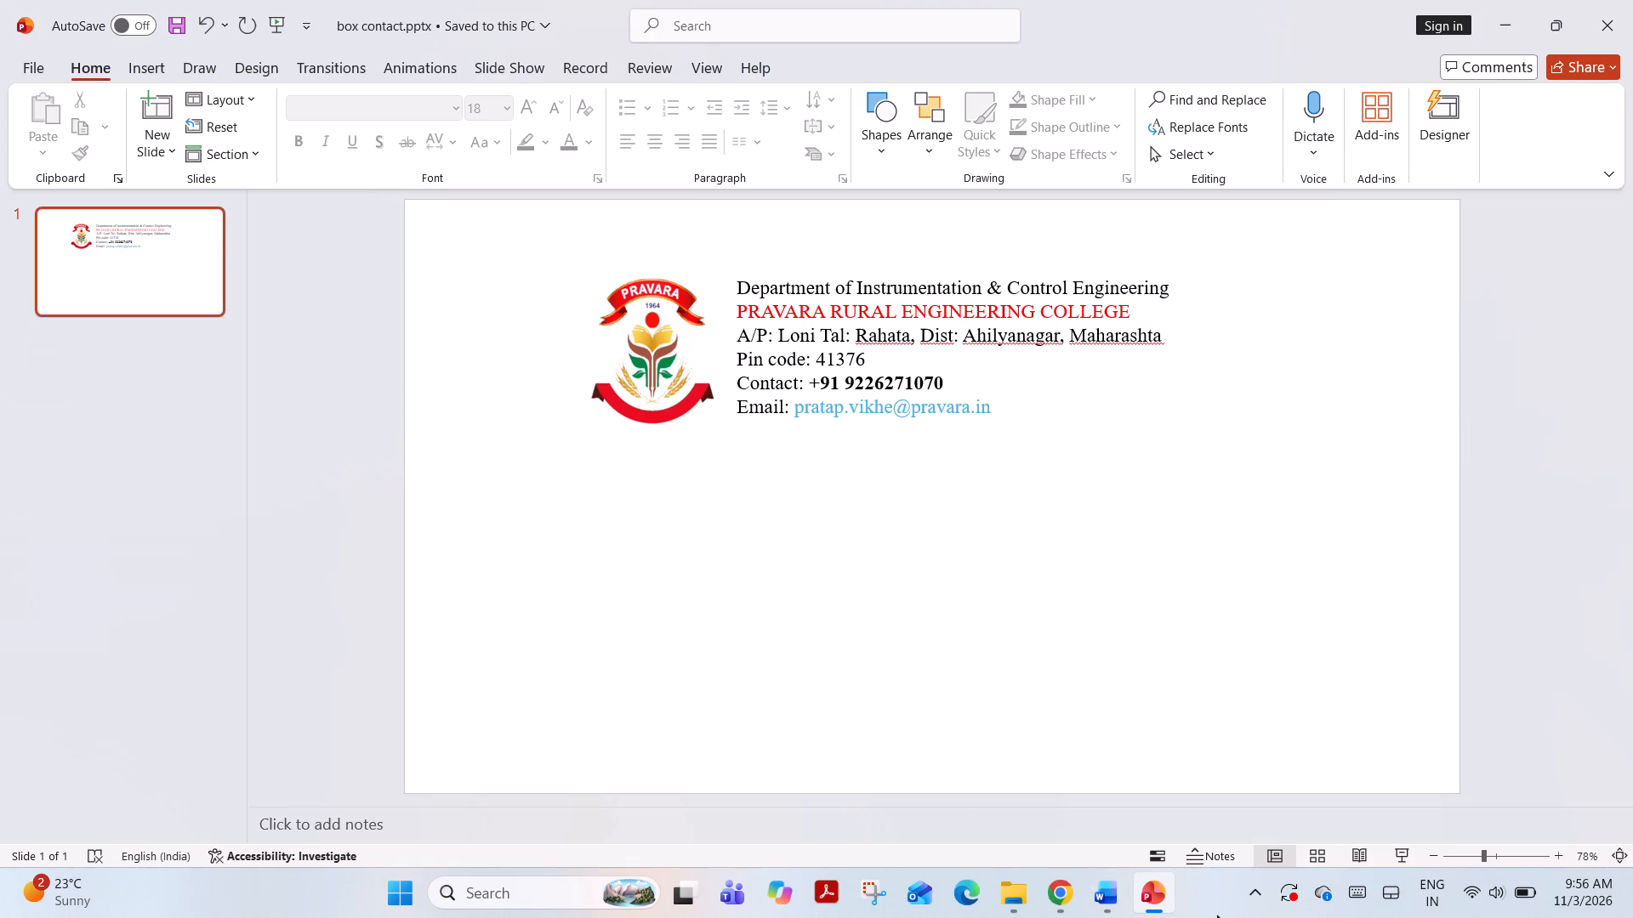
Switch to File Explorer and look for the newly saved files in the Downloads, Pictures, Screenshots and Documents folders.
click(1072, 904)
click(1010, 906)
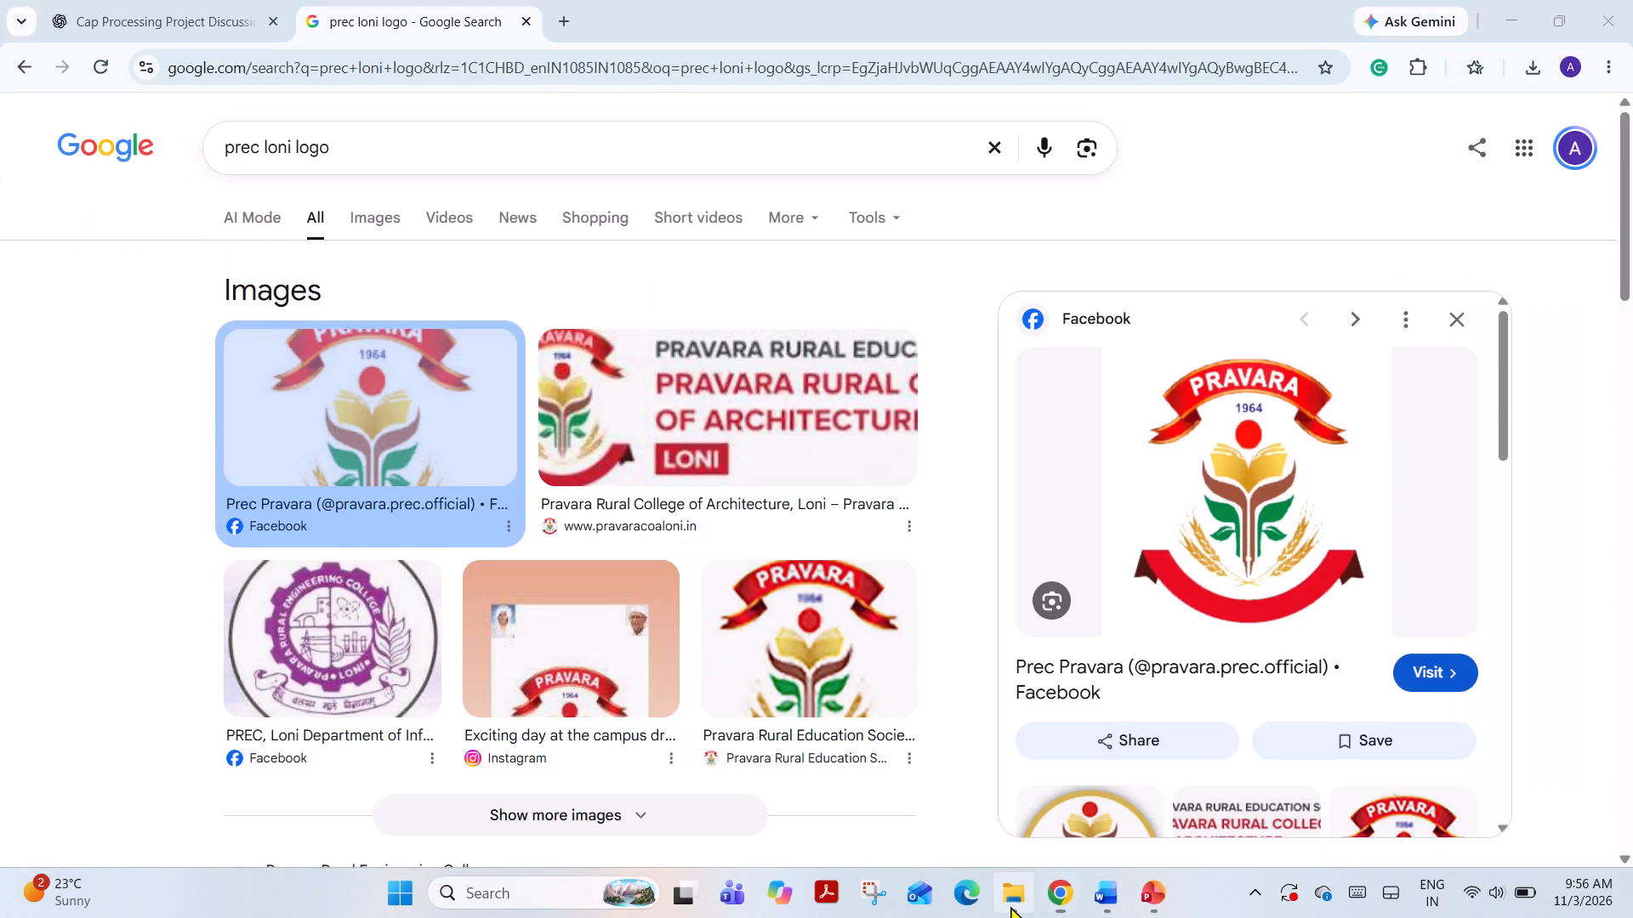
scroll(339, 354, up, 4)
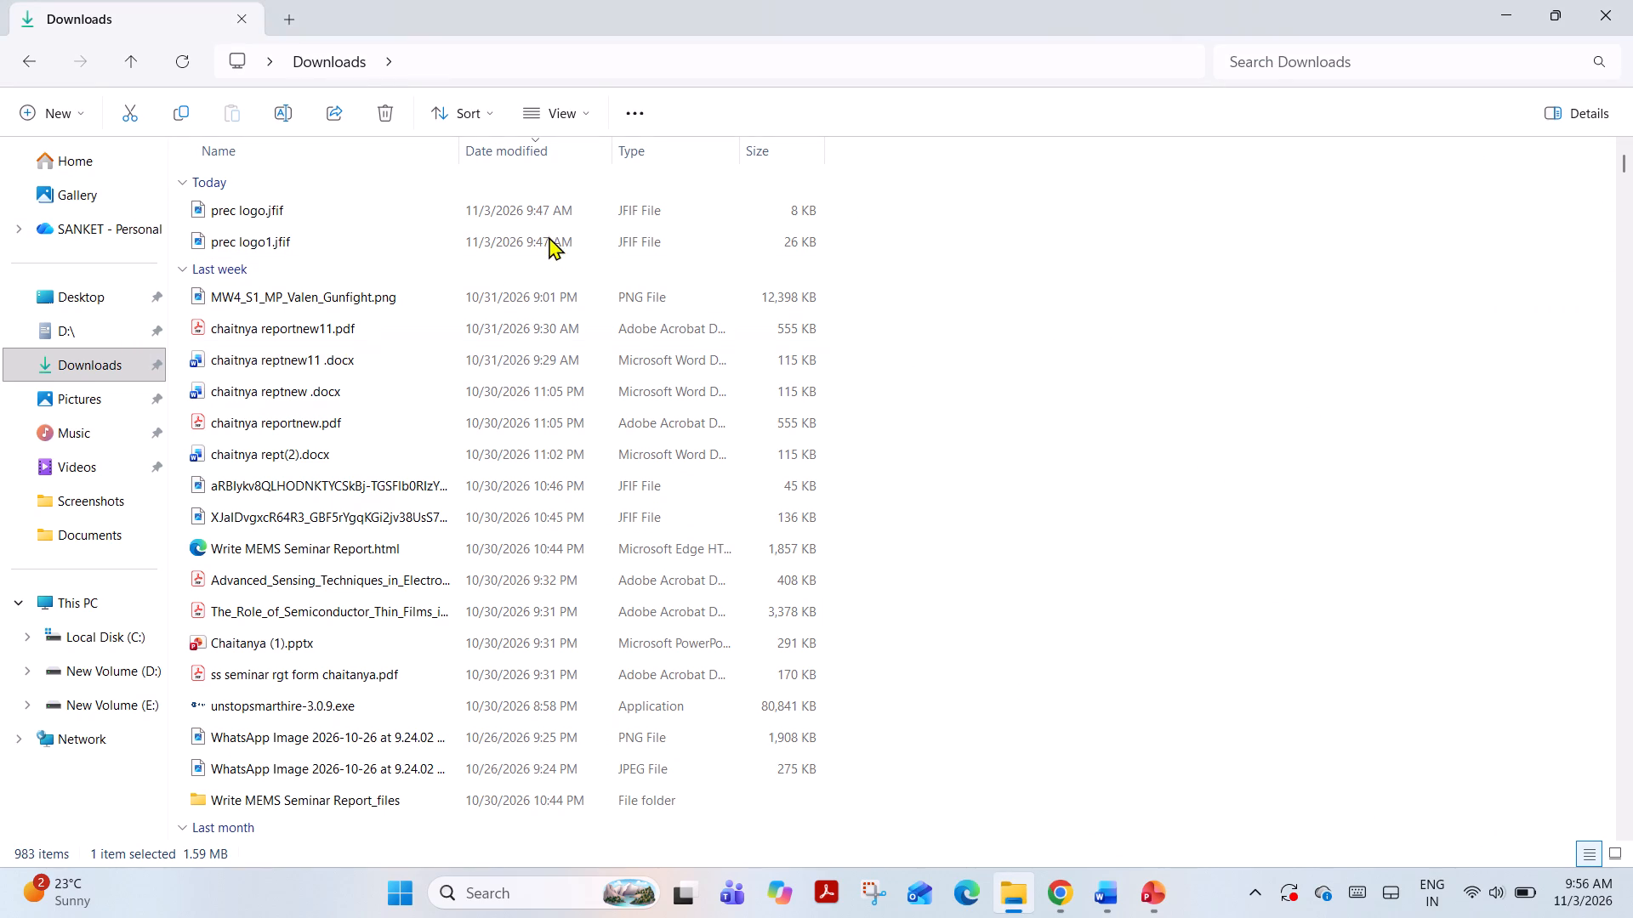
click(187, 71)
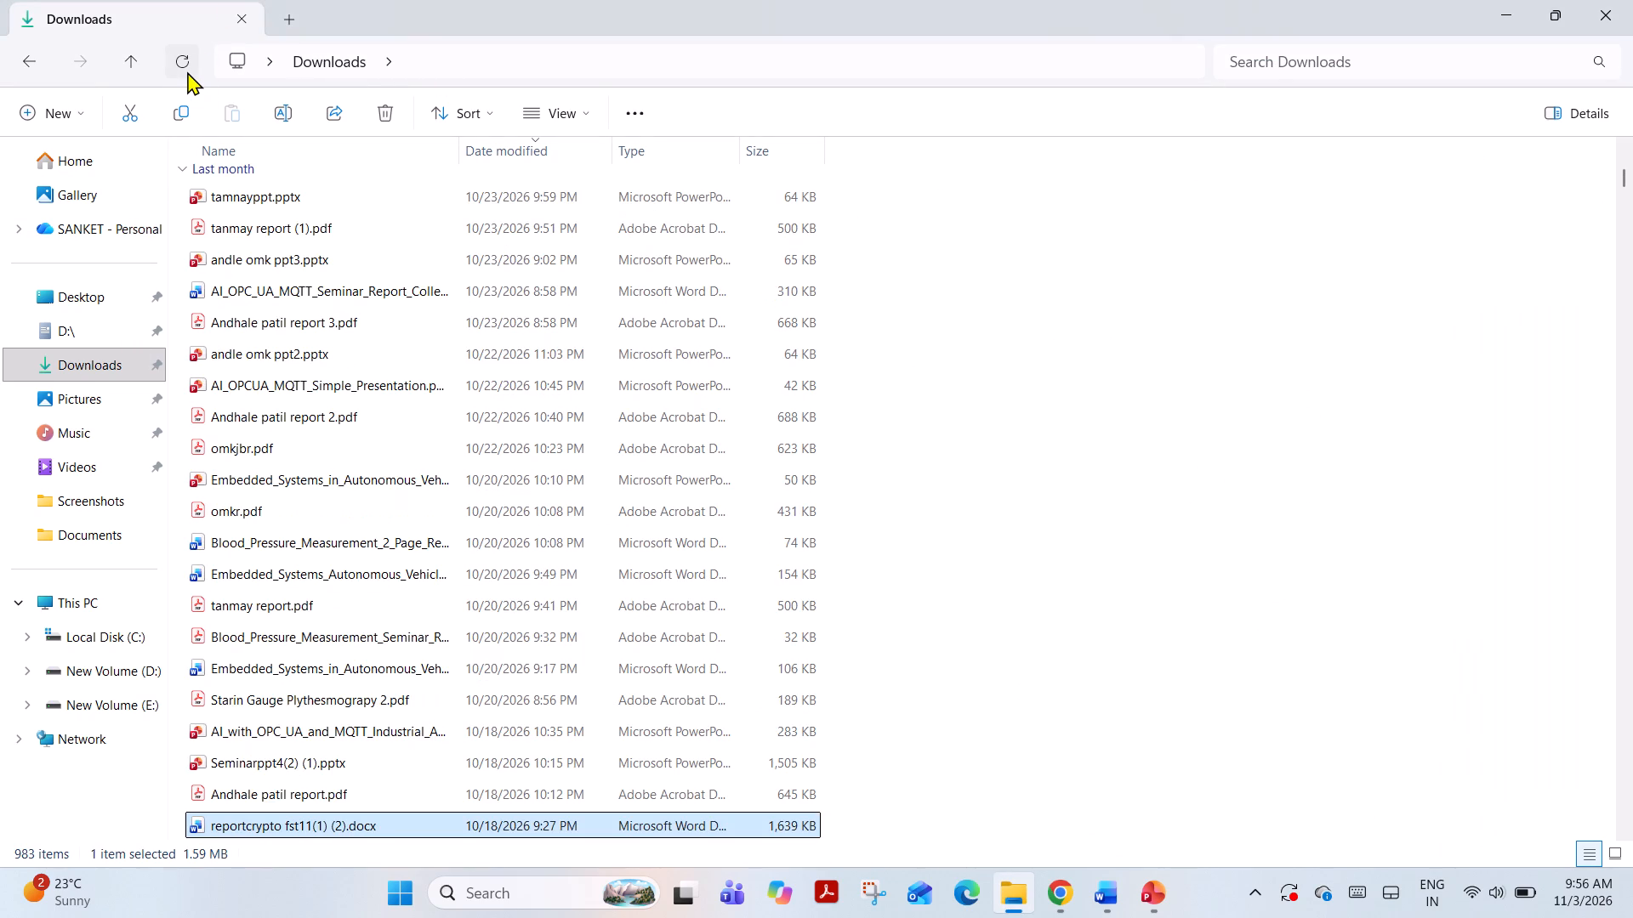
click(517, 146)
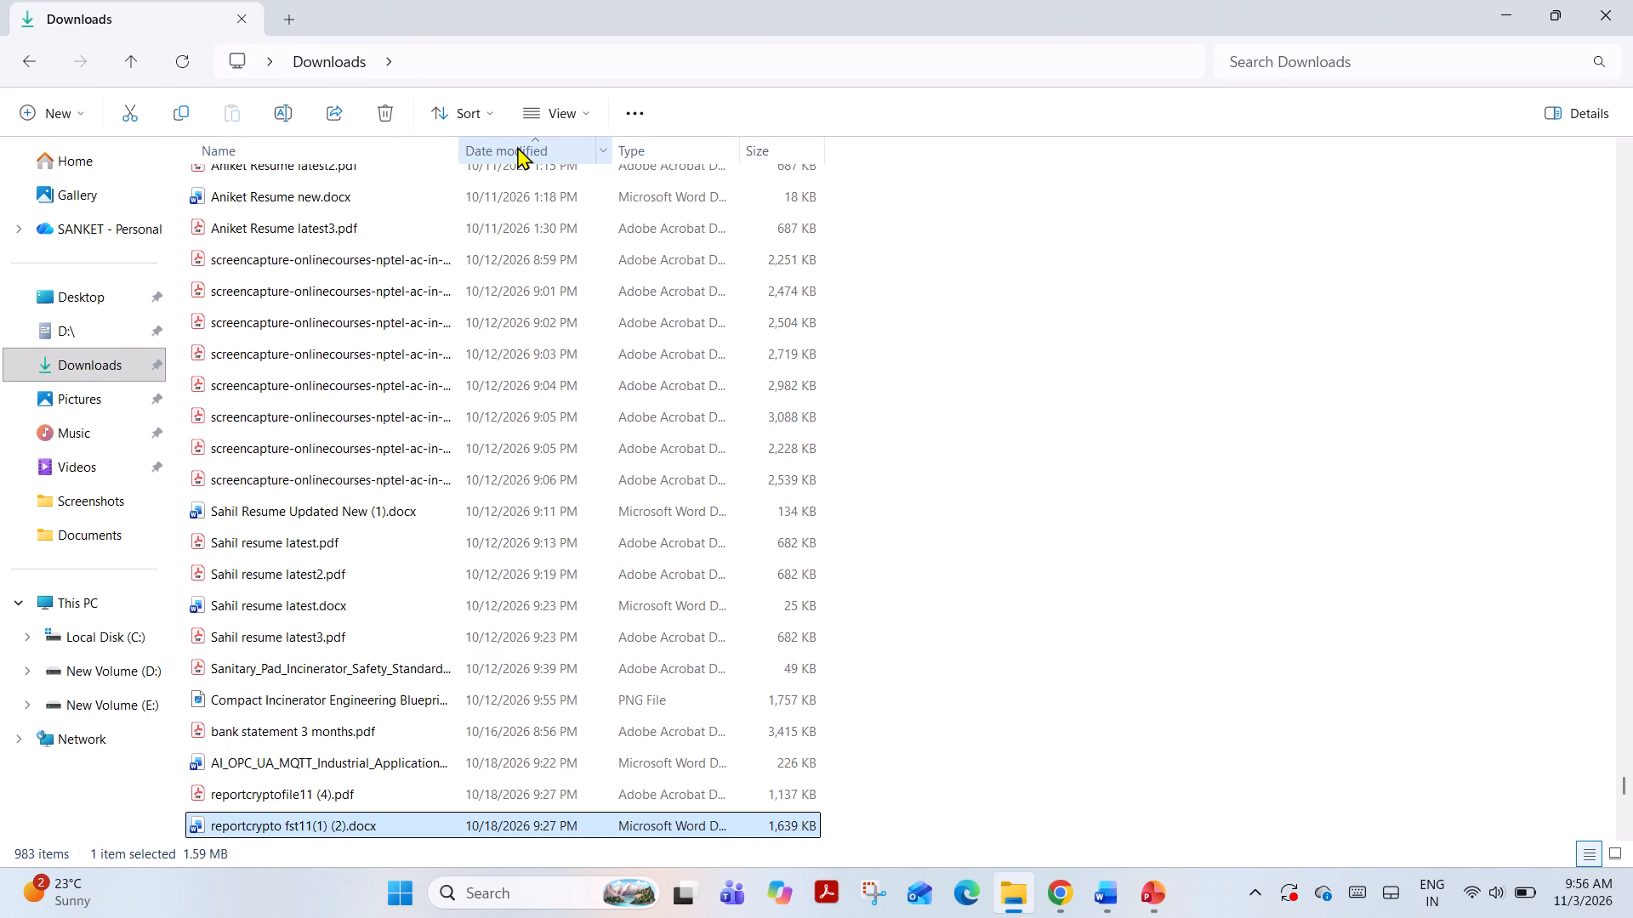
scroll(432, 252, up, 6)
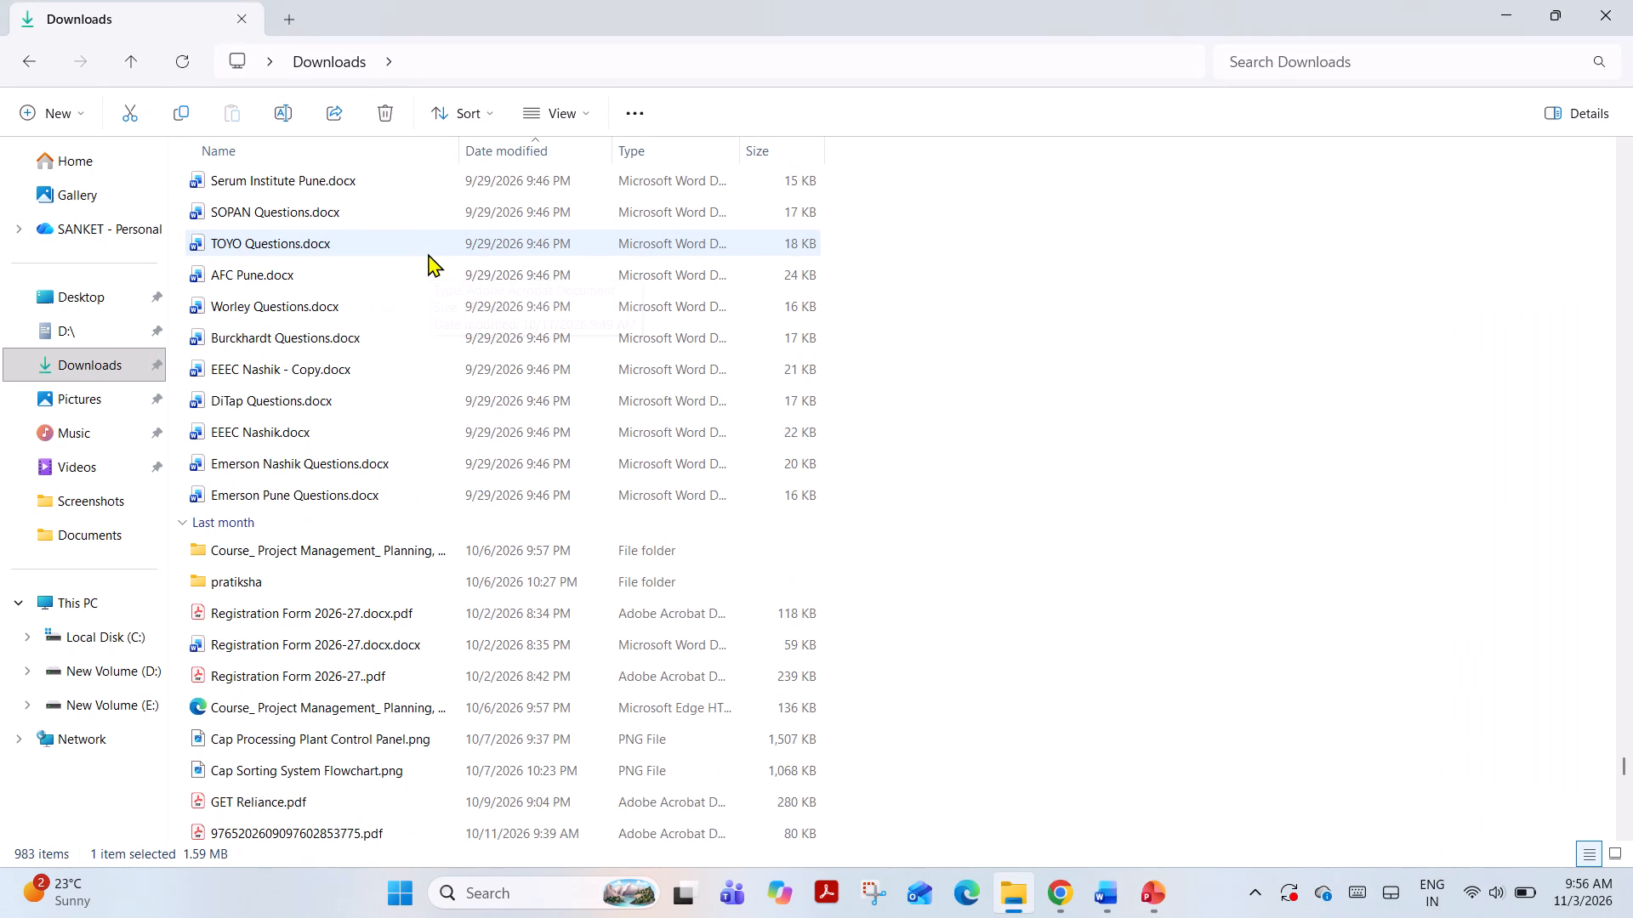
scroll(419, 275, up, 5)
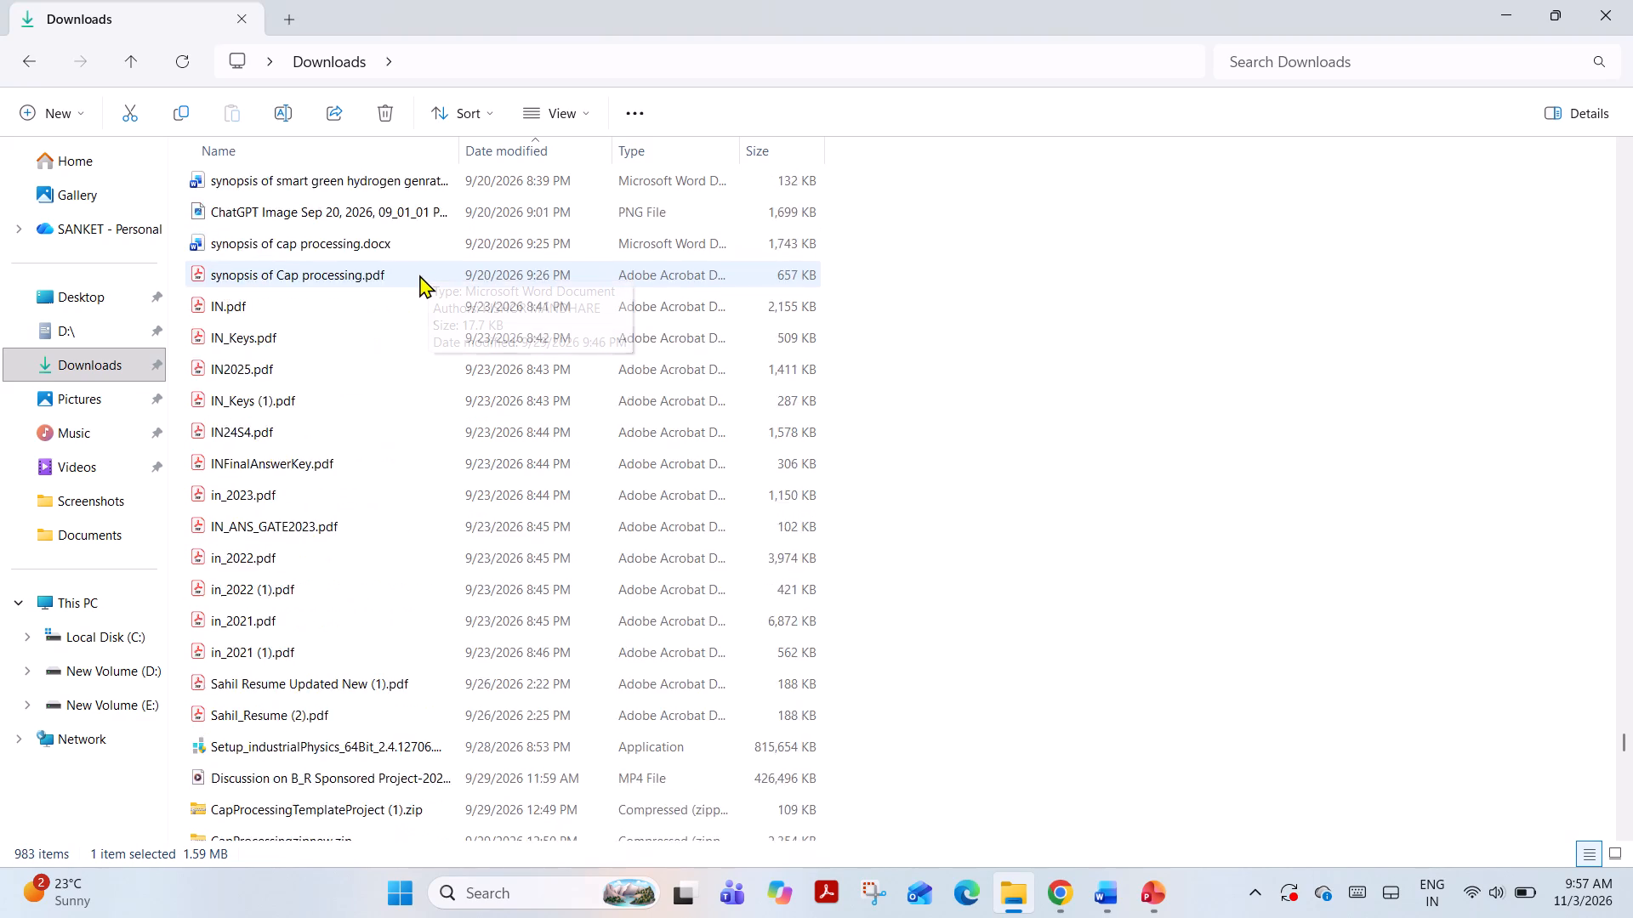
scroll(419, 275, up, 8)
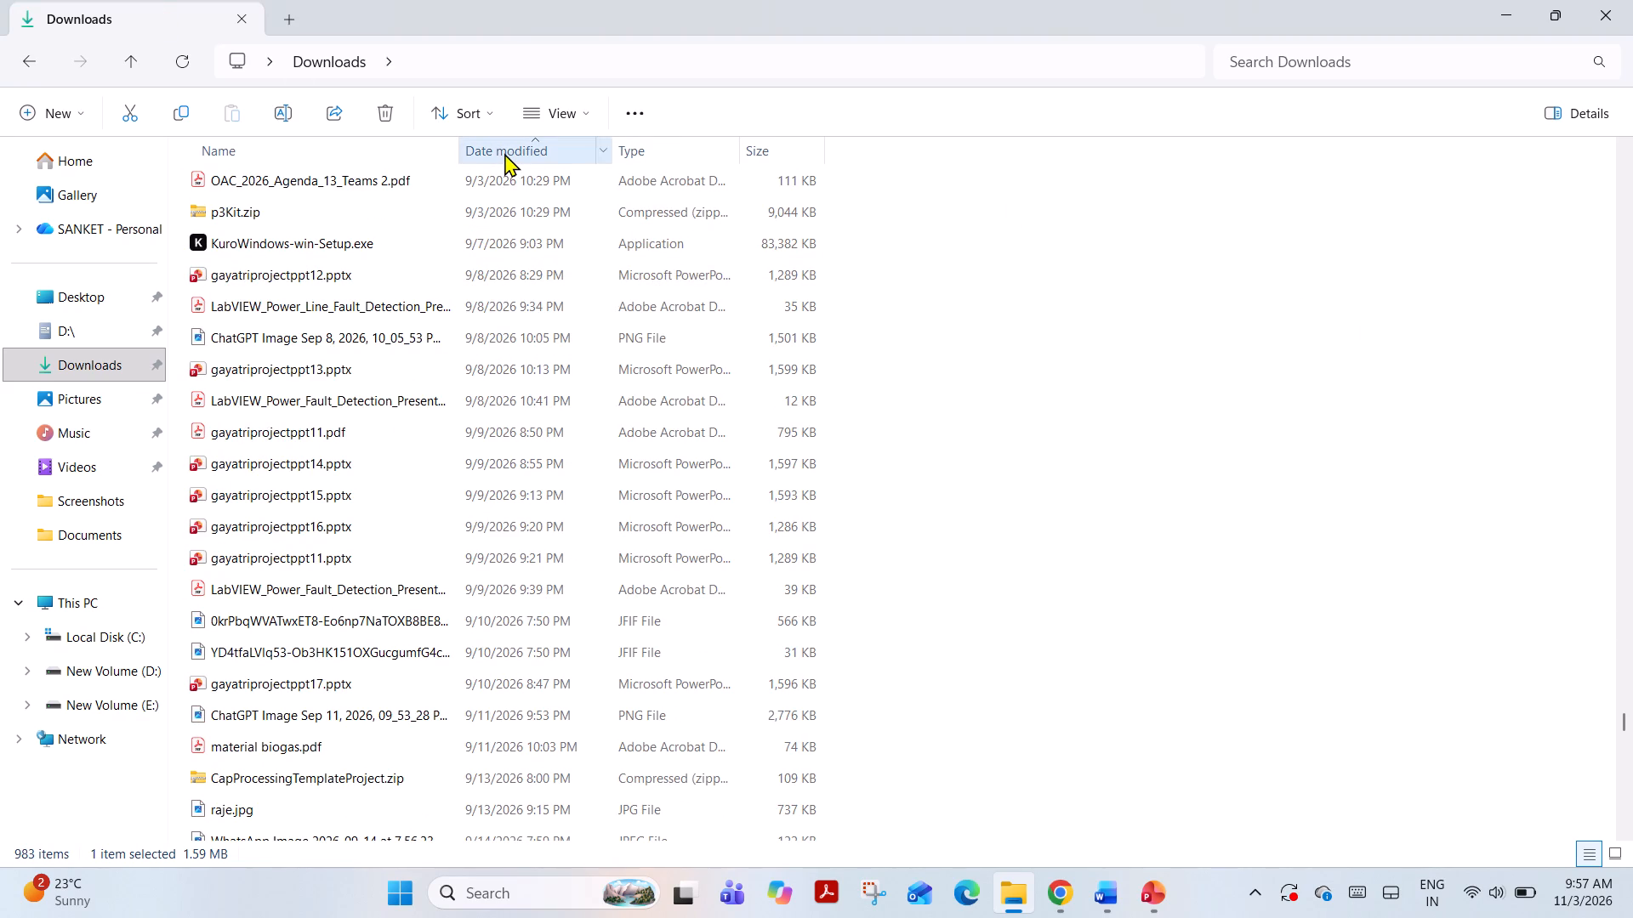
click(504, 153)
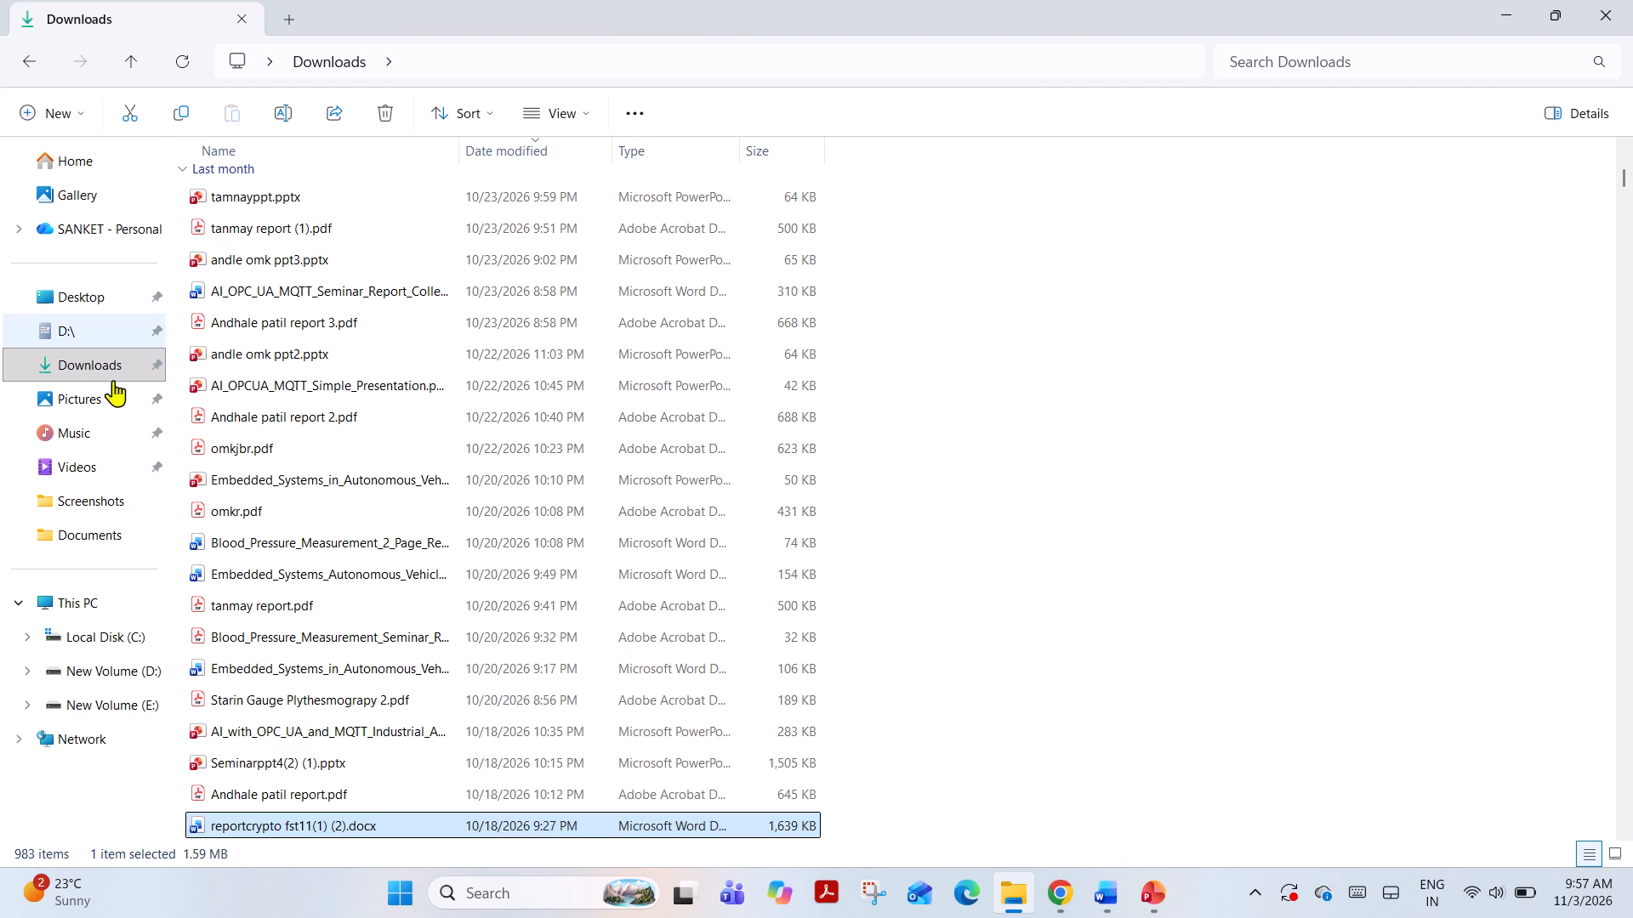
click(77, 394)
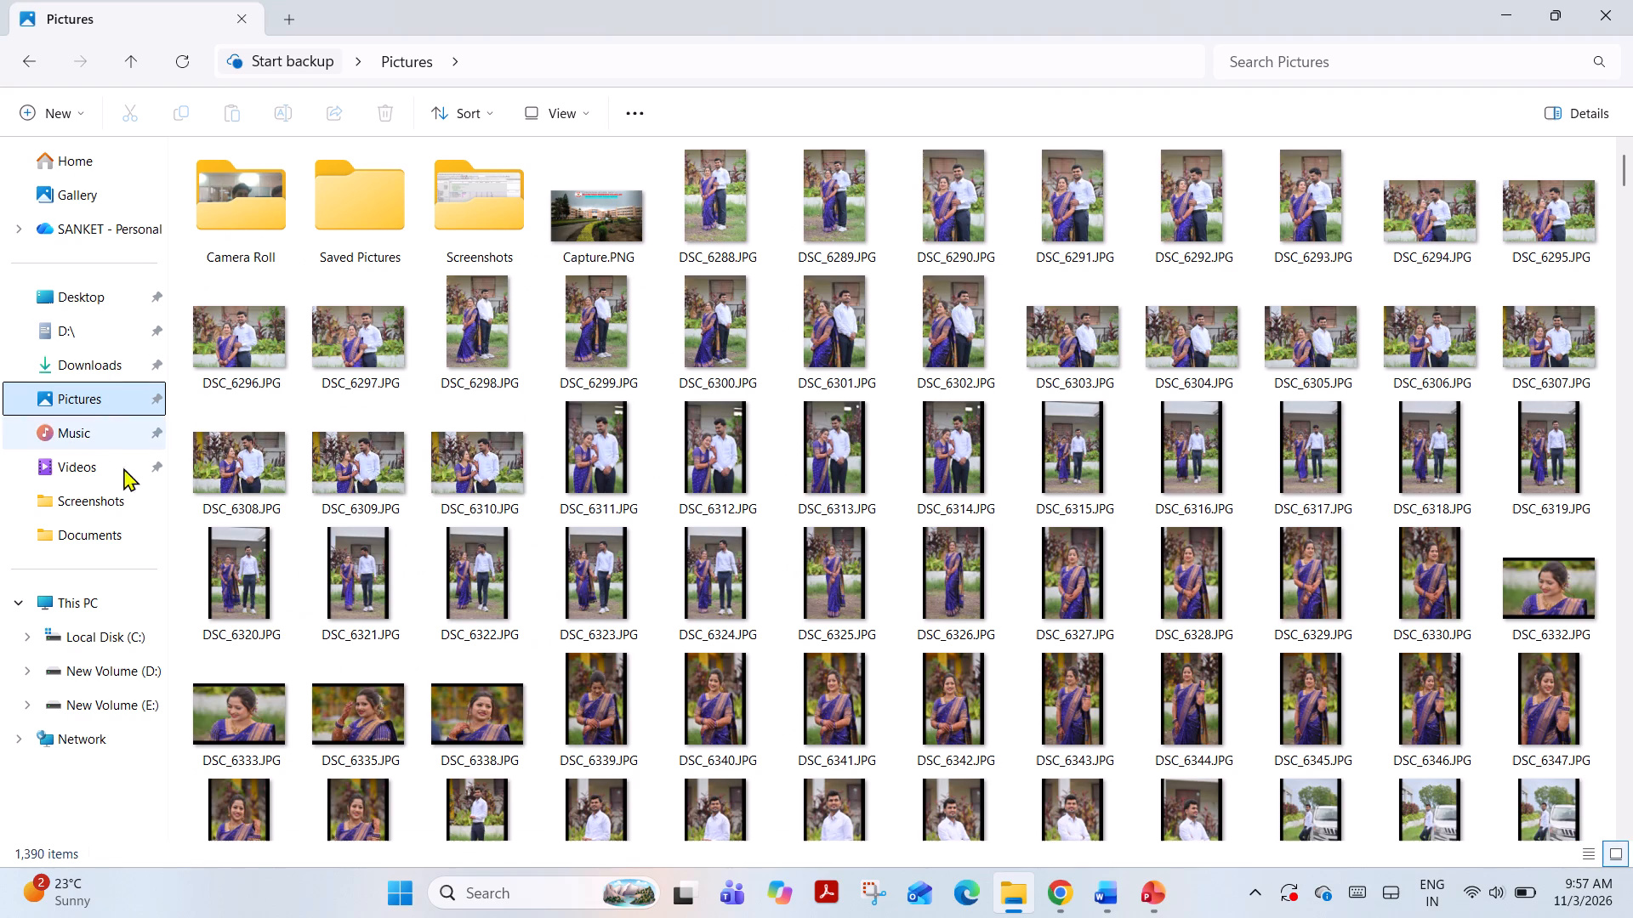
click(104, 500)
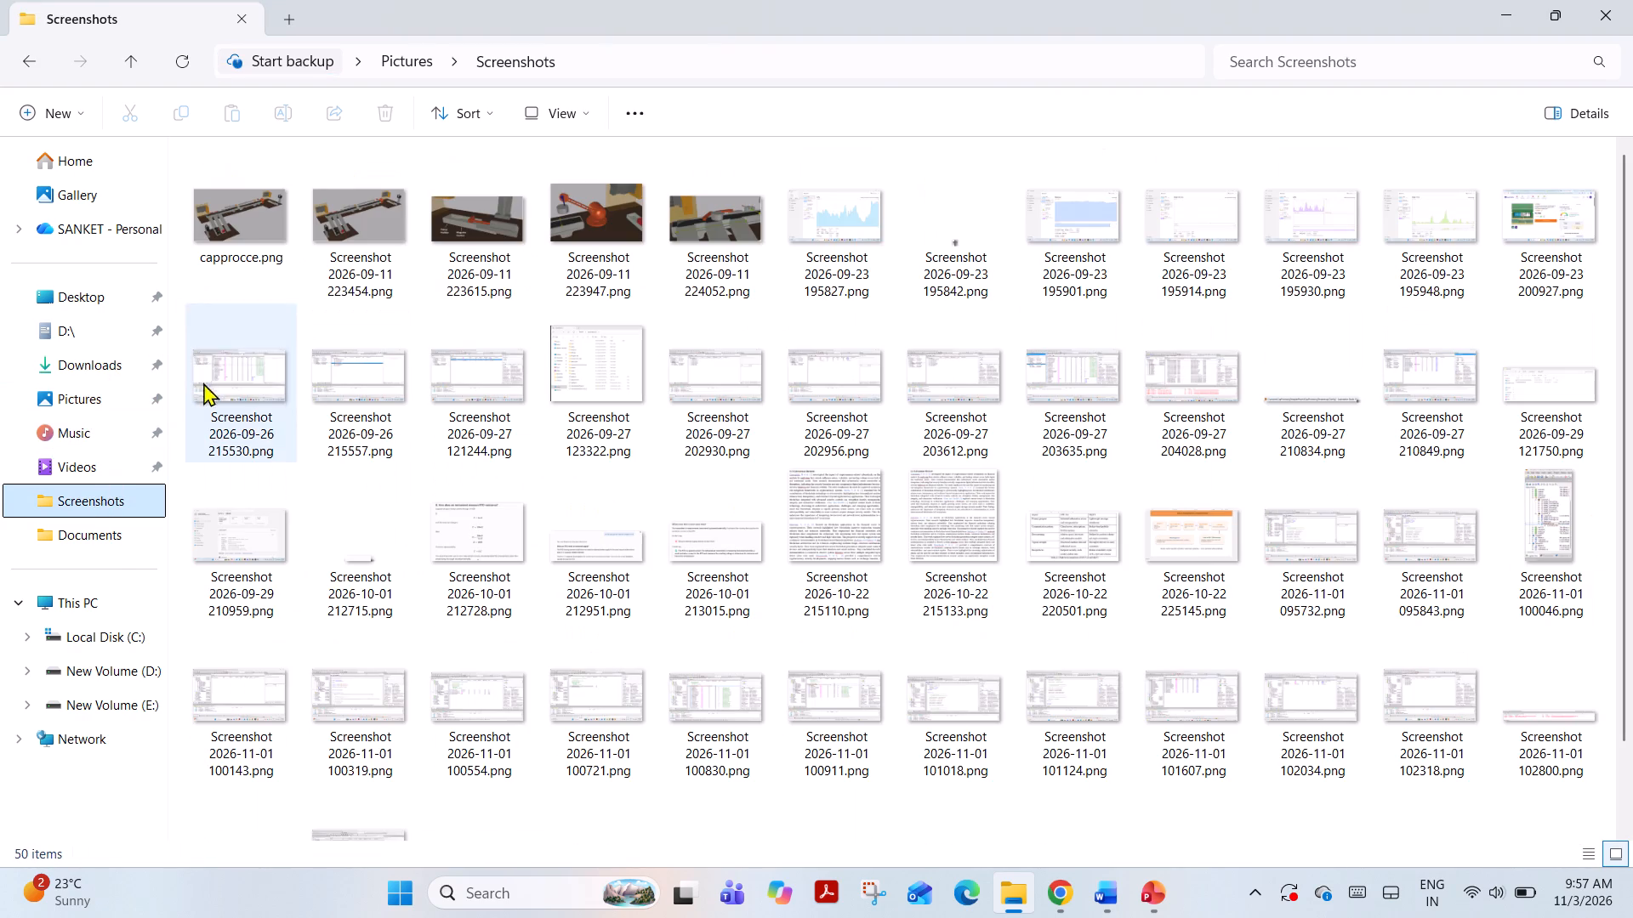
click(96, 536)
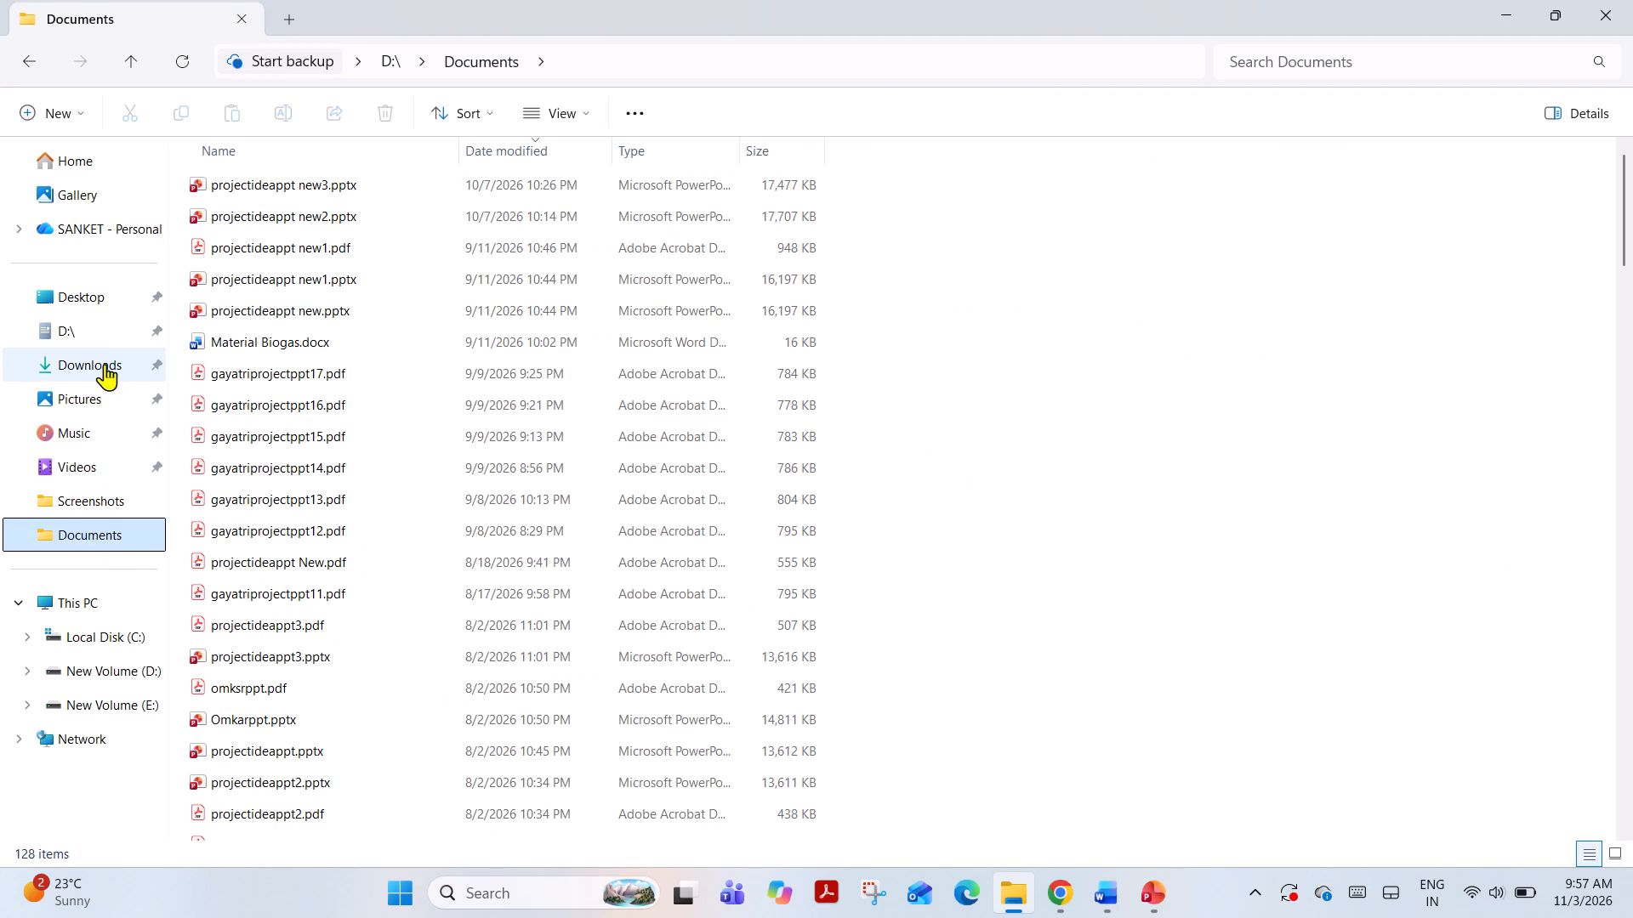
click(104, 361)
scroll(304, 318, up, 1)
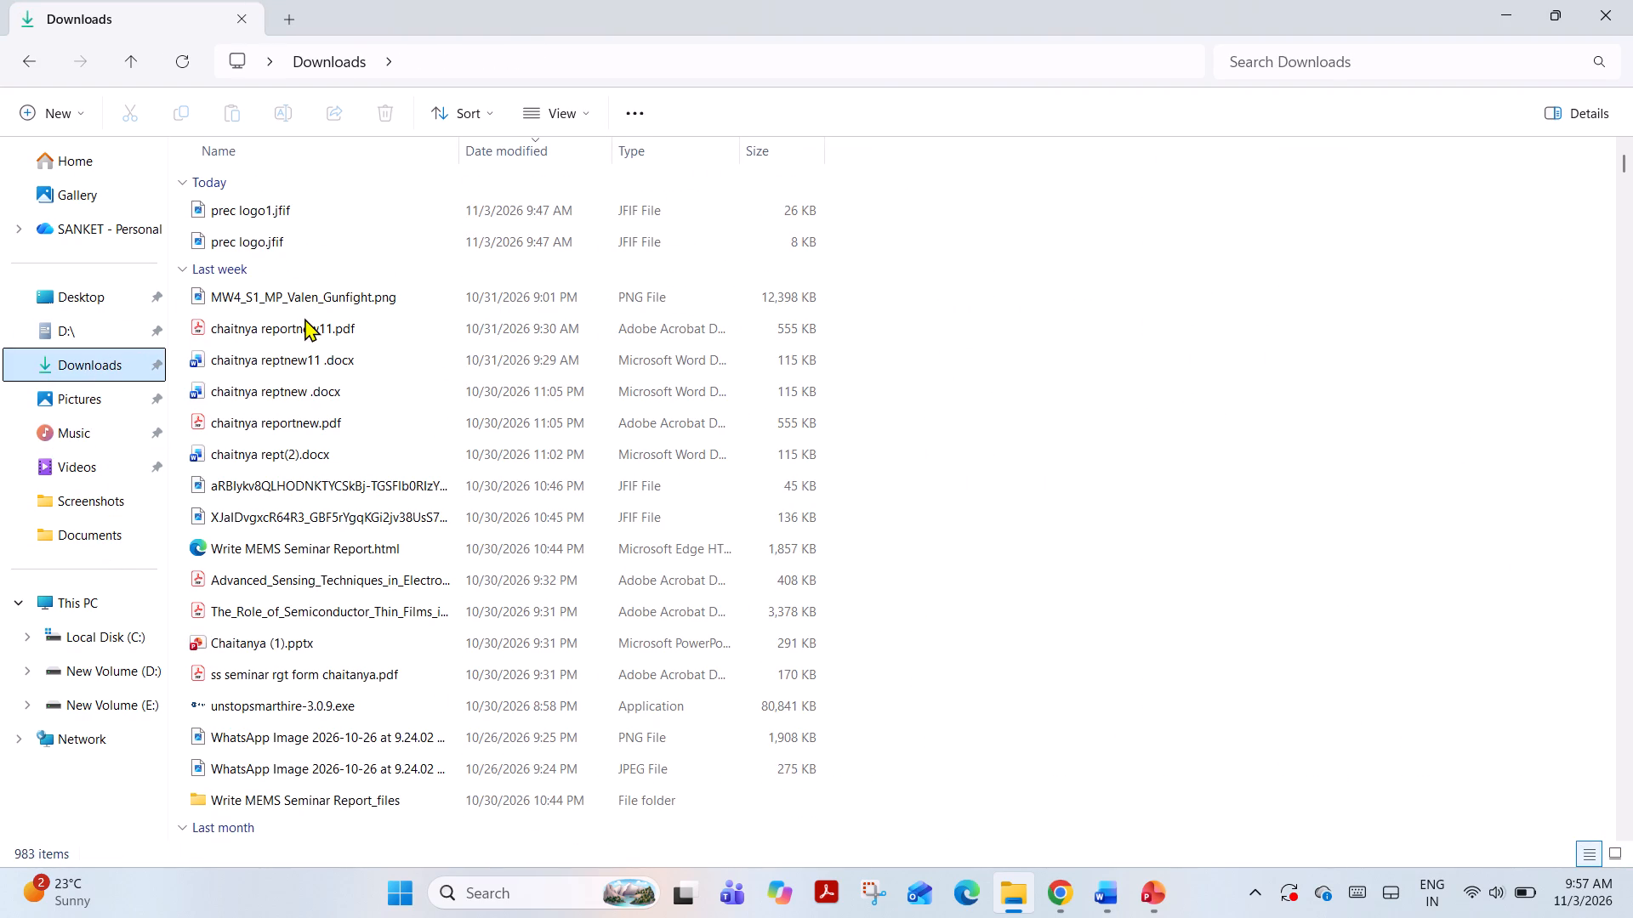
scroll(304, 318, up, 3)
Open D:\ in File Explorer and select the saved files box contact.pptx and box contact detailes.pdf.
click(97, 333)
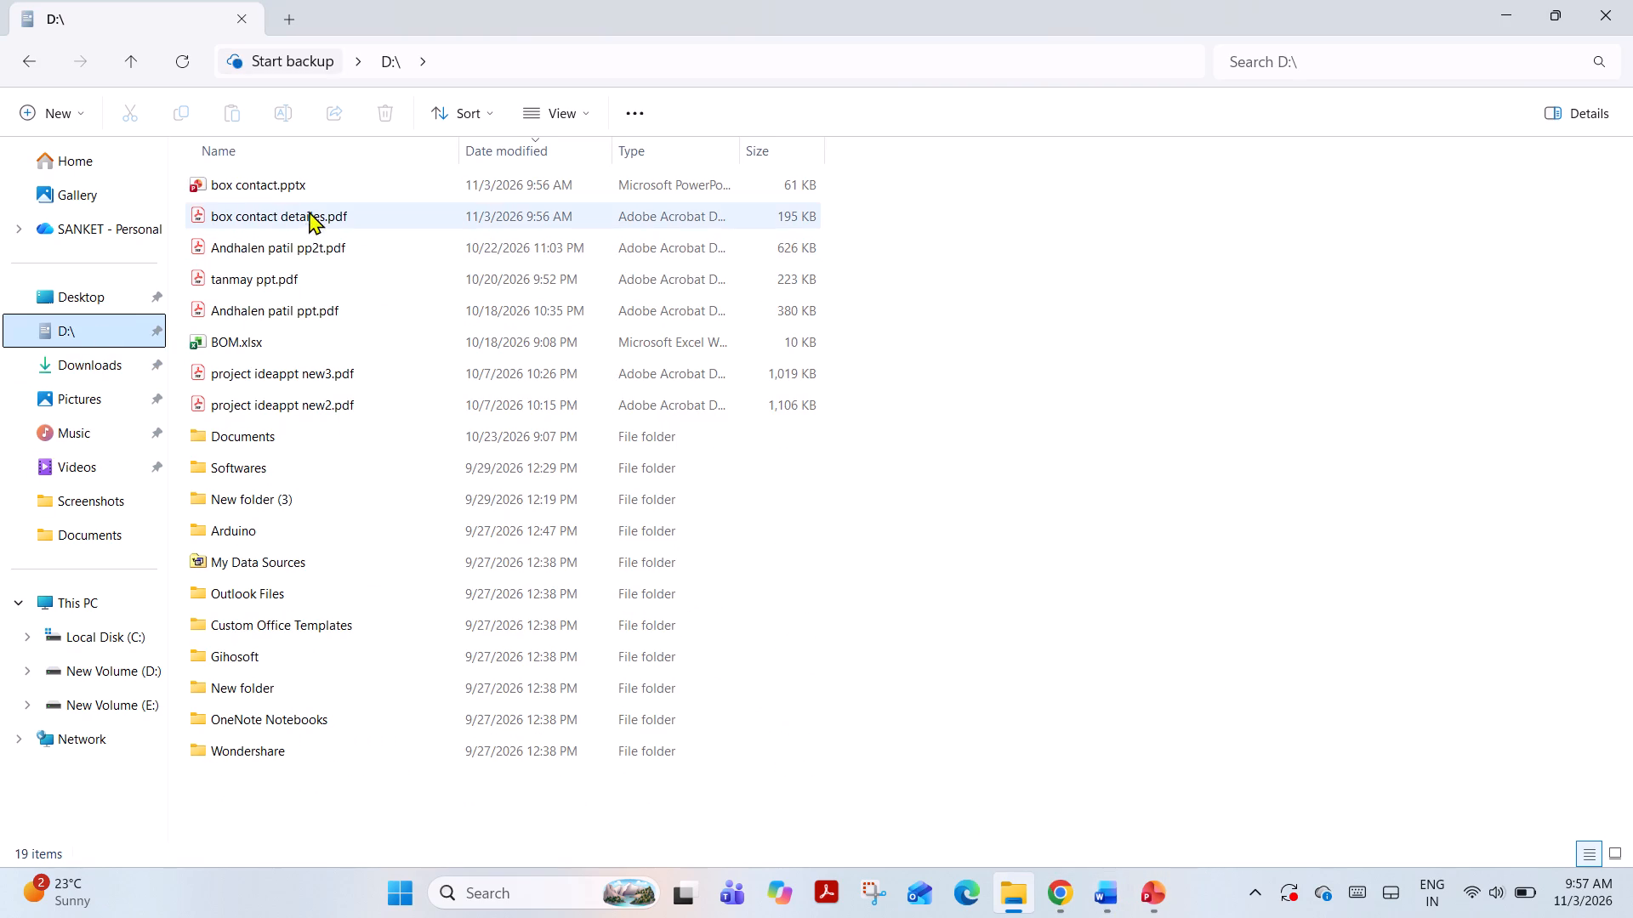
drag(905, 180, 816, 201)
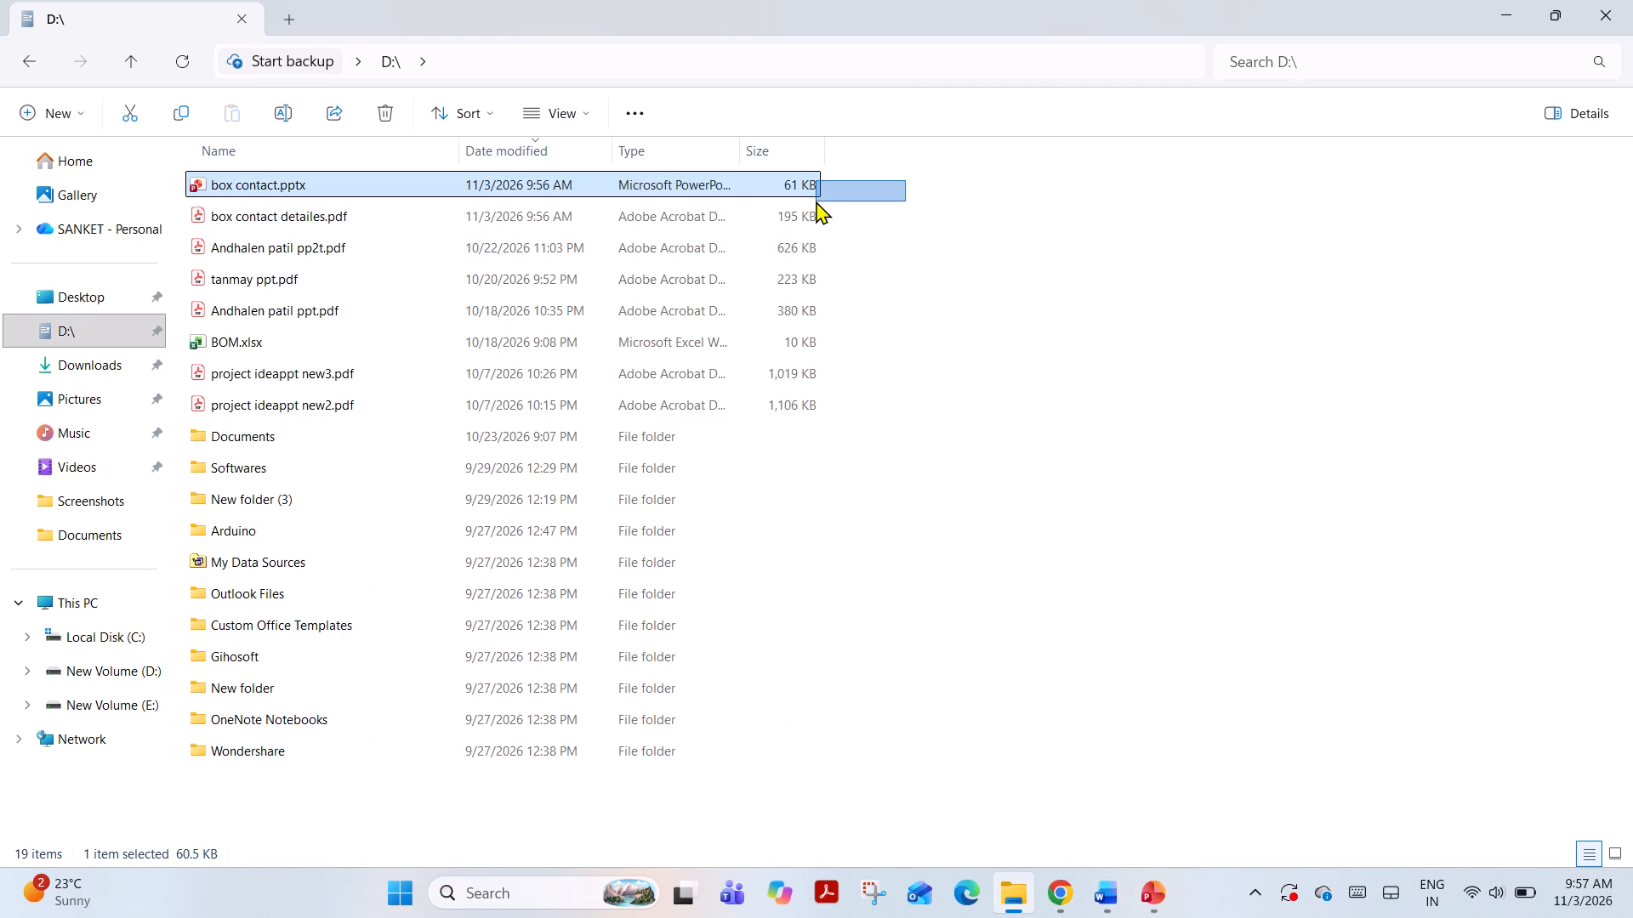
drag(816, 201, 812, 207)
right_click(327, 213)
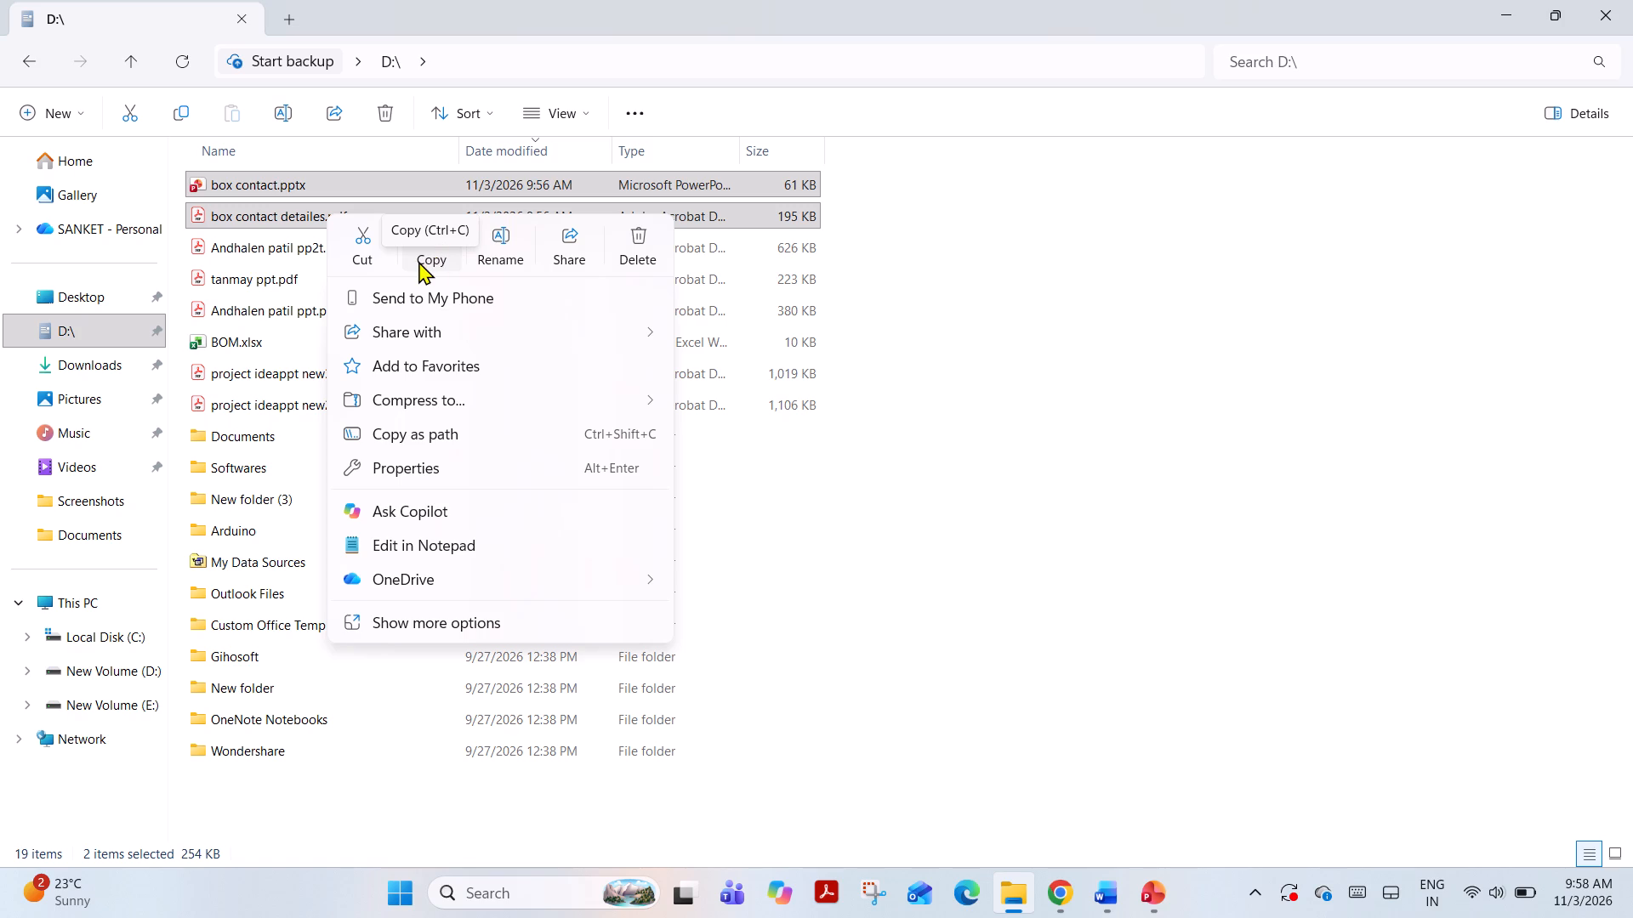
click(1092, 370)
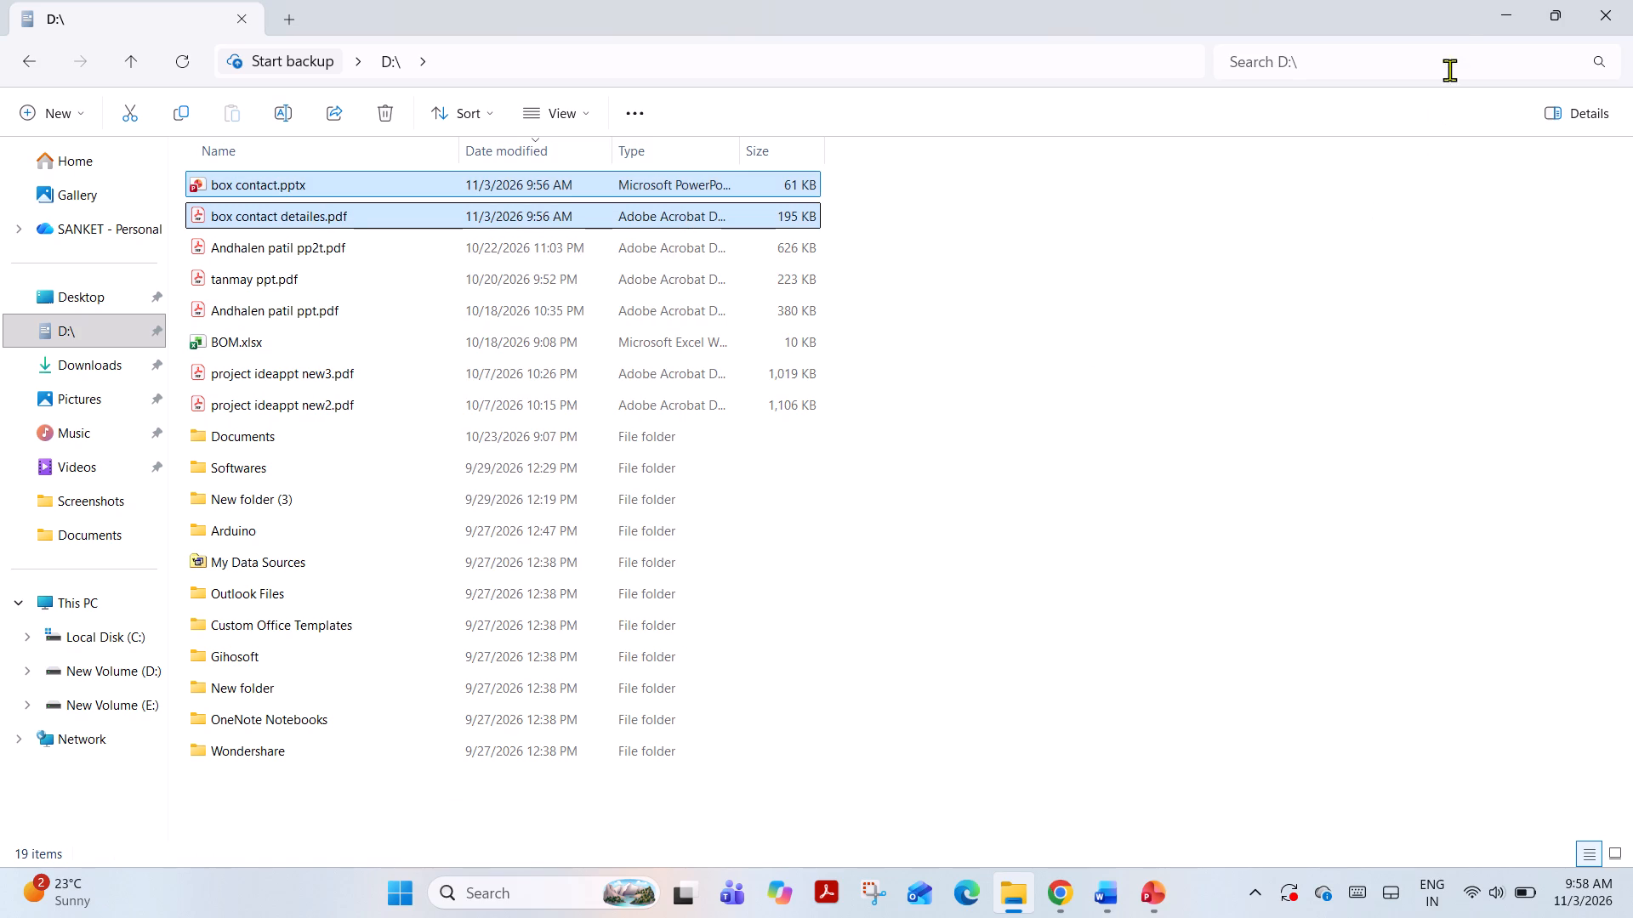
Switch to Chrome and close the Google search tab for "prec loni logo".
click(1494, 6)
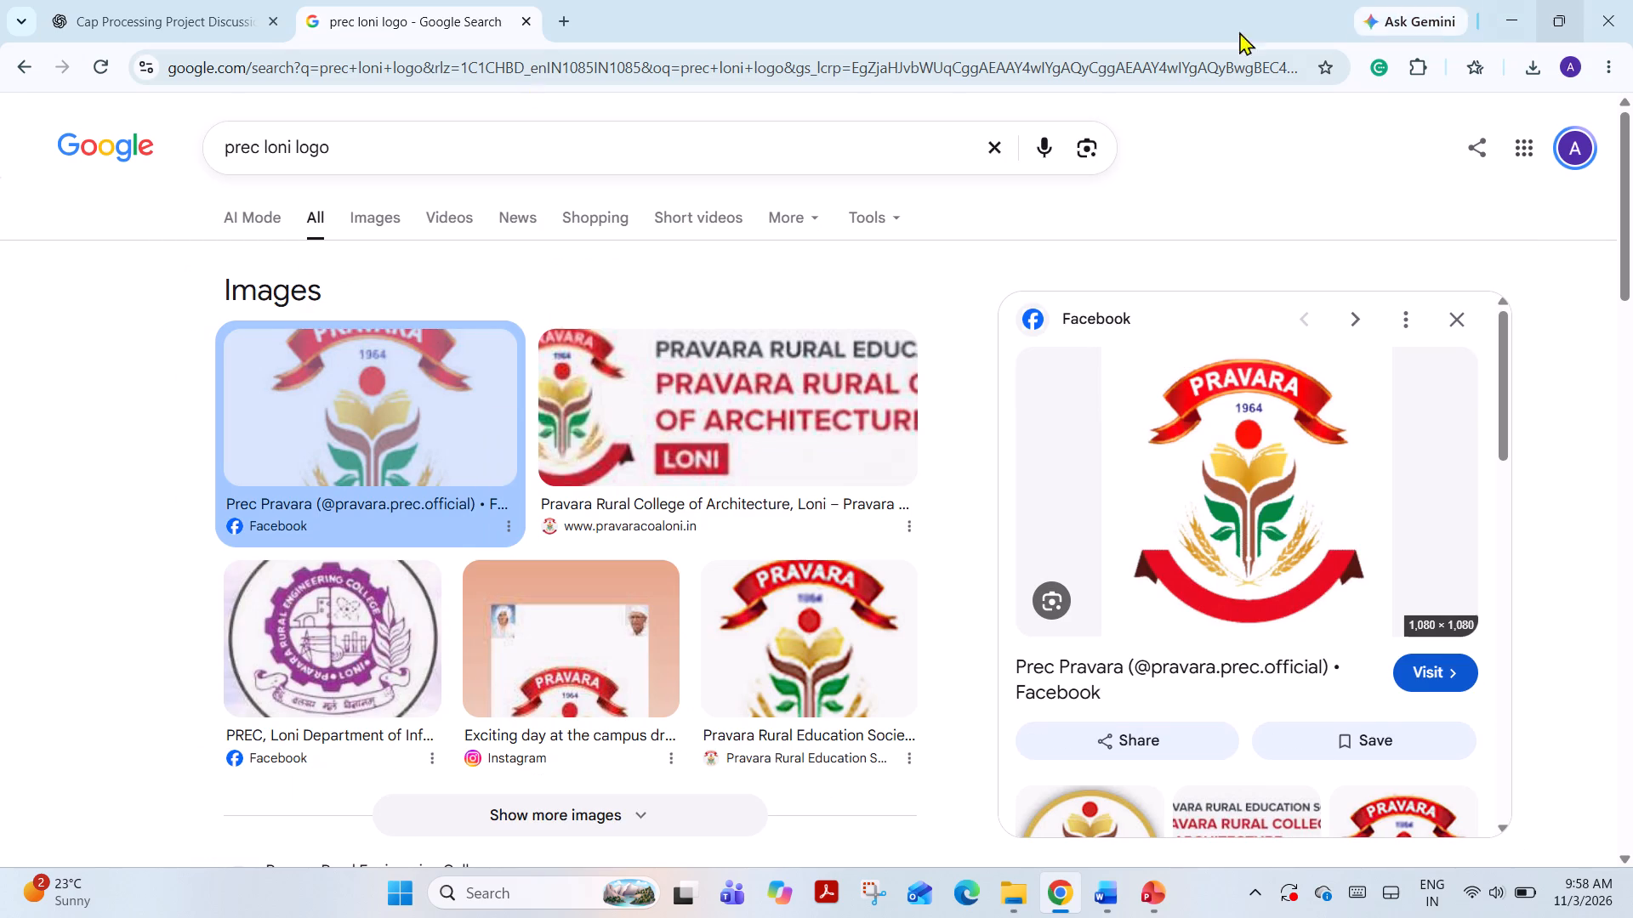